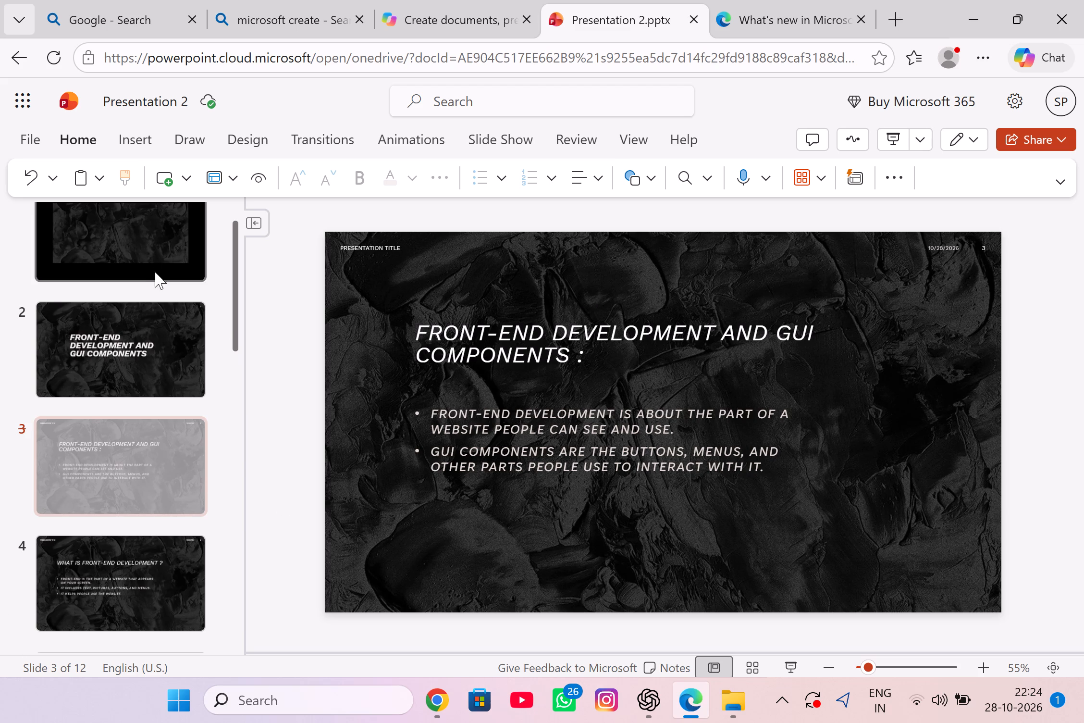
Go to slide 1, the empty title slide at the start of the presentation.
left_click(146, 251)
scroll(158, 255, "up", 2)
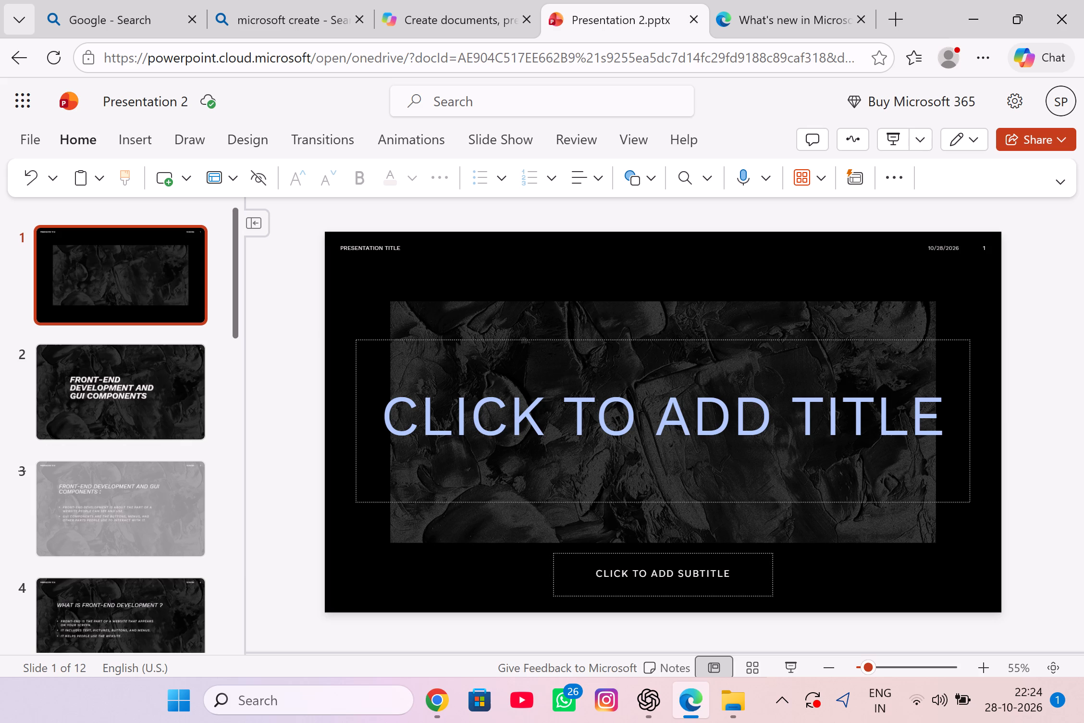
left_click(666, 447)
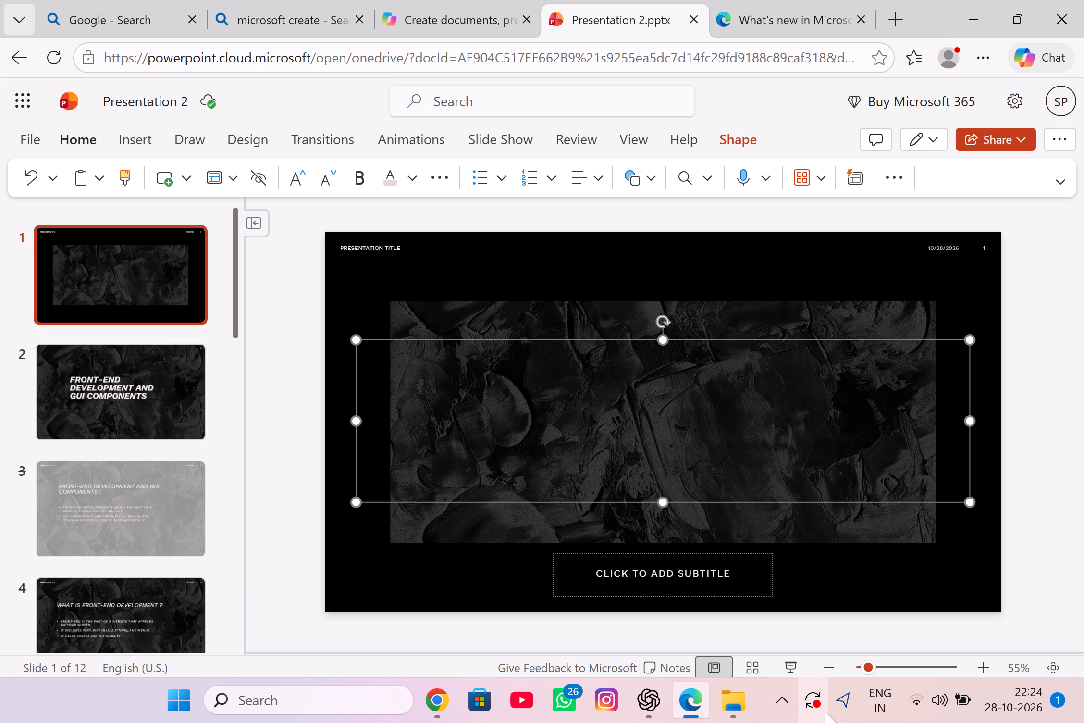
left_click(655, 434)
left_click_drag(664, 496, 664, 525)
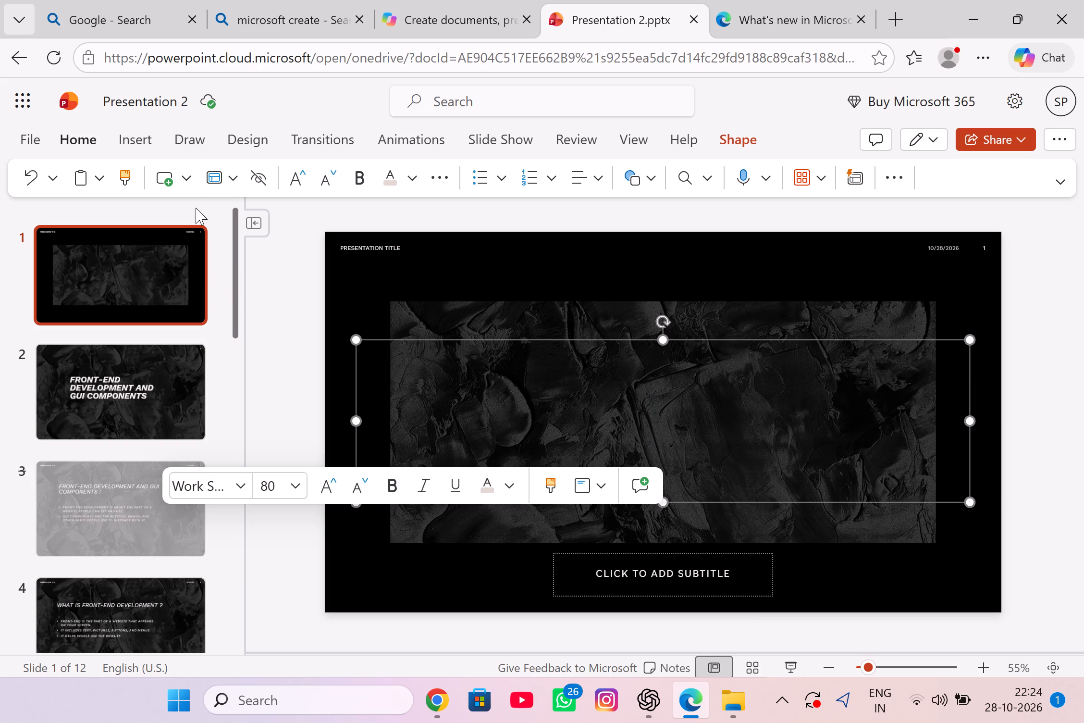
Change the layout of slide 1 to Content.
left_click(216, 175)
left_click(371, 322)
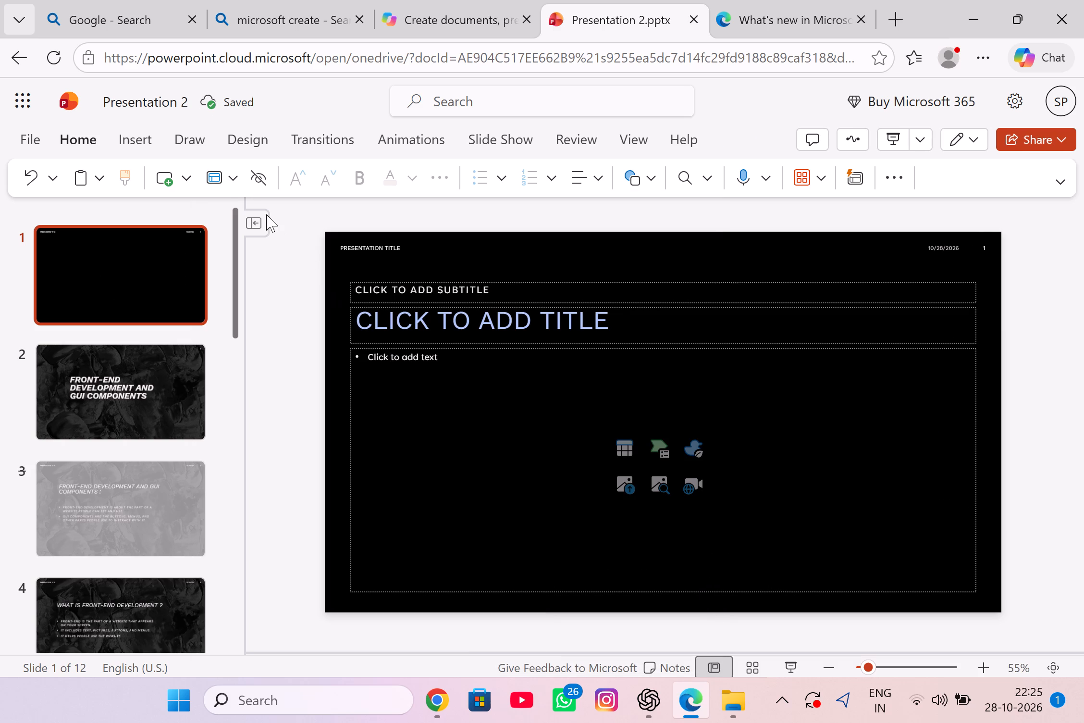
Change the layout of slide 1 to Title with Picture.
left_click(235, 178)
left_click(266, 253)
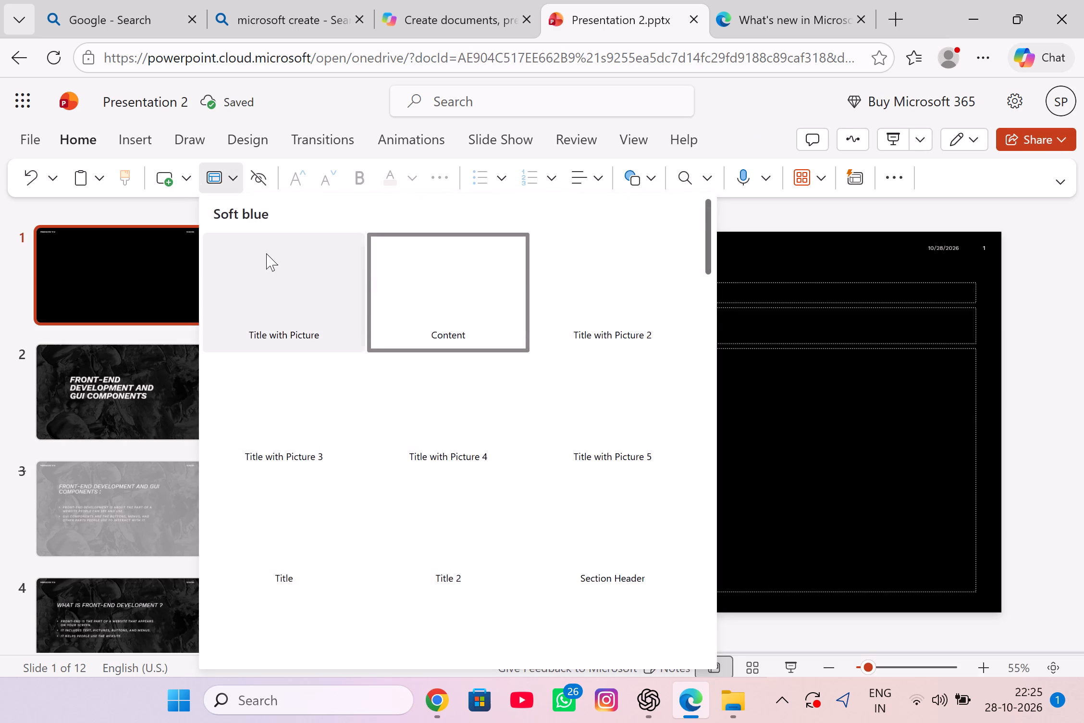
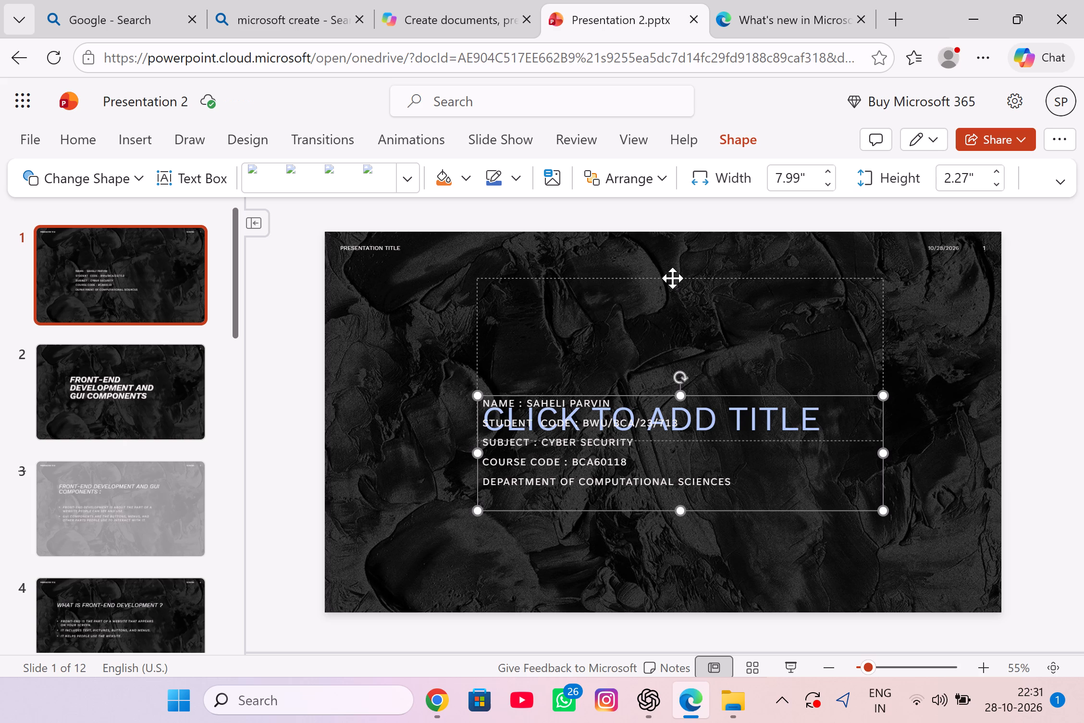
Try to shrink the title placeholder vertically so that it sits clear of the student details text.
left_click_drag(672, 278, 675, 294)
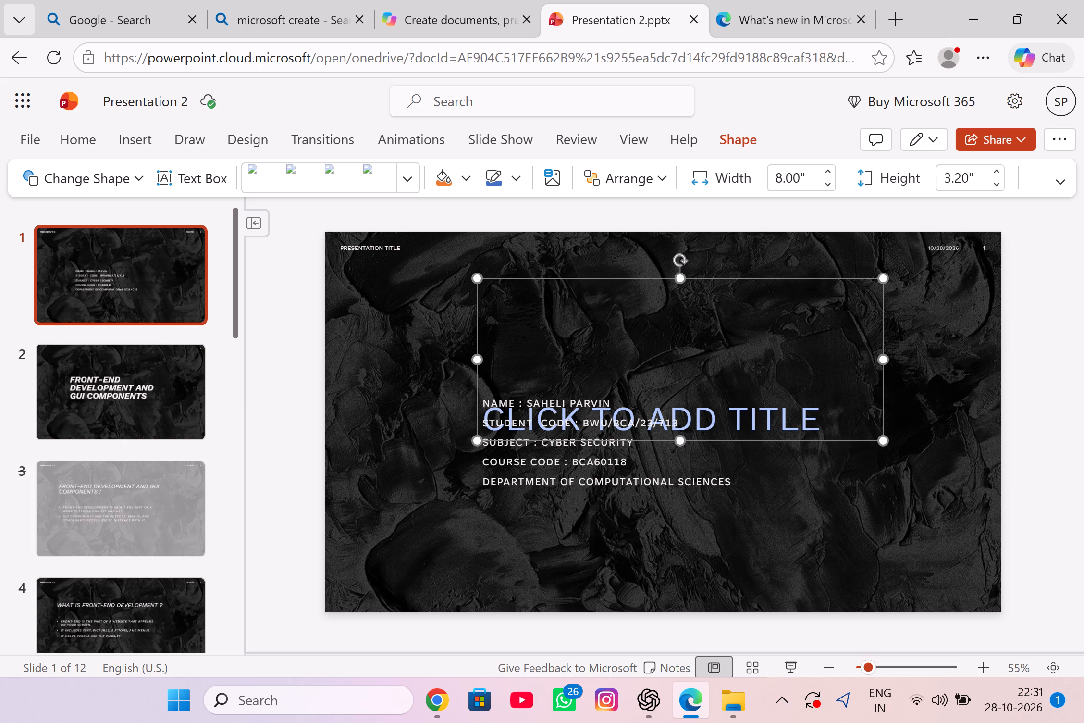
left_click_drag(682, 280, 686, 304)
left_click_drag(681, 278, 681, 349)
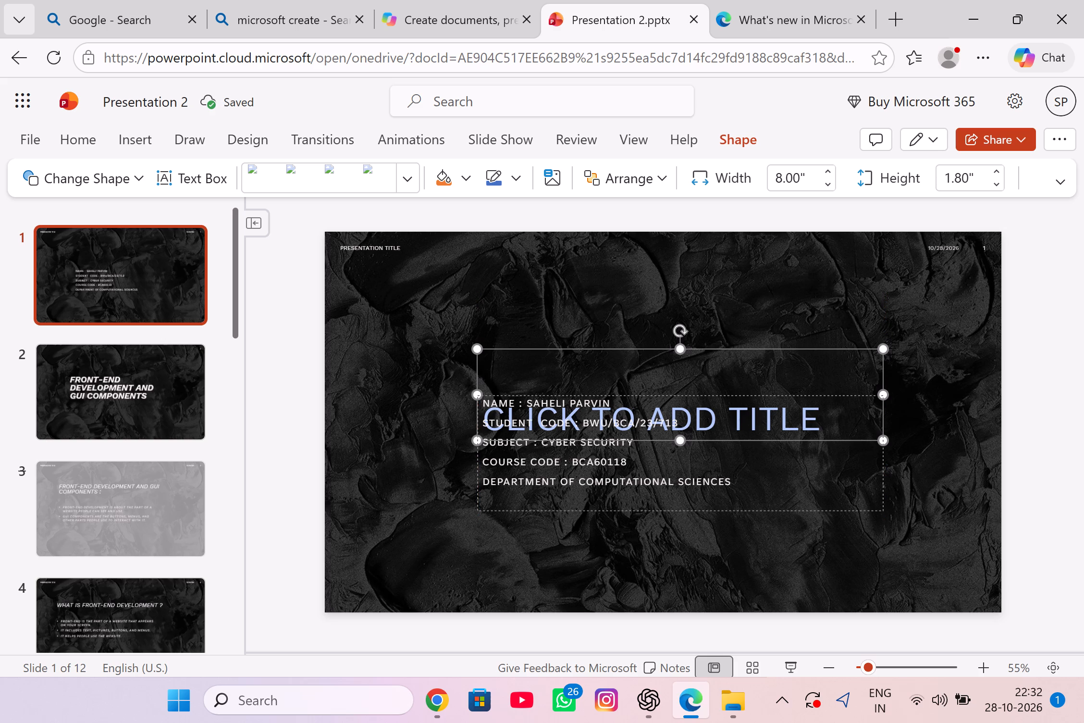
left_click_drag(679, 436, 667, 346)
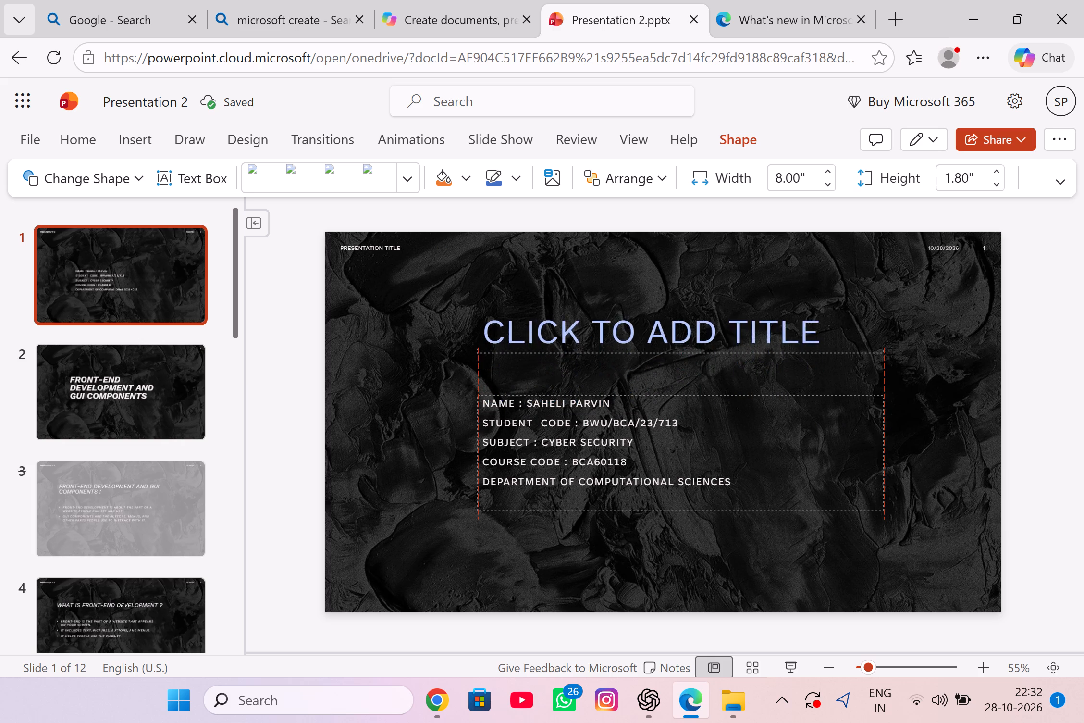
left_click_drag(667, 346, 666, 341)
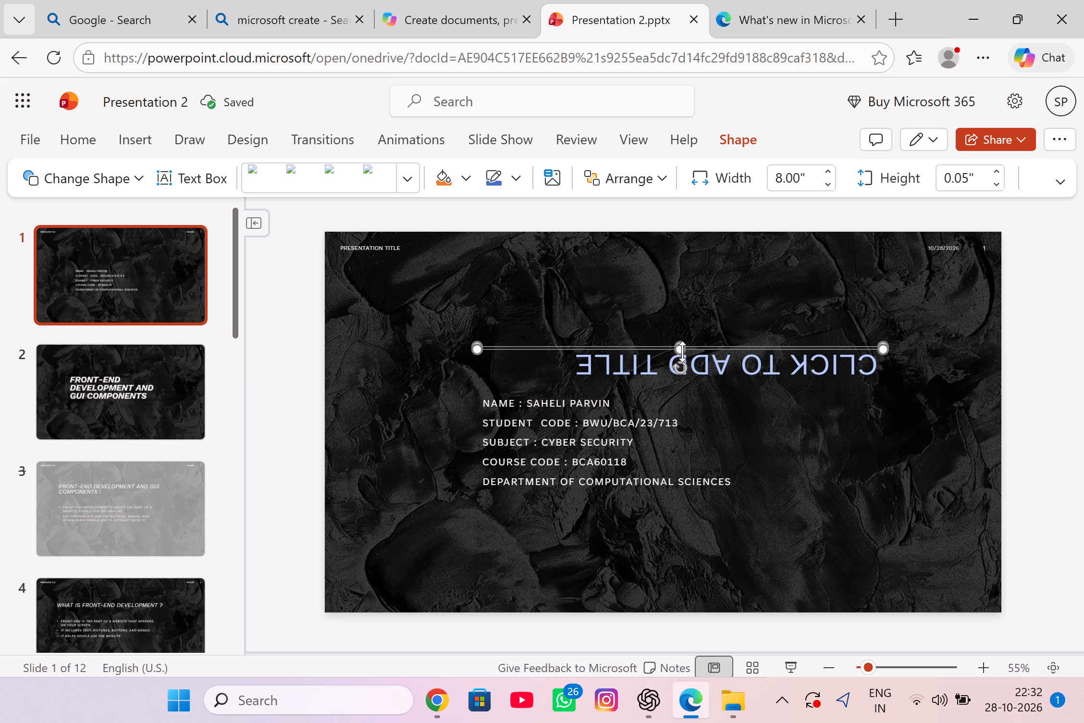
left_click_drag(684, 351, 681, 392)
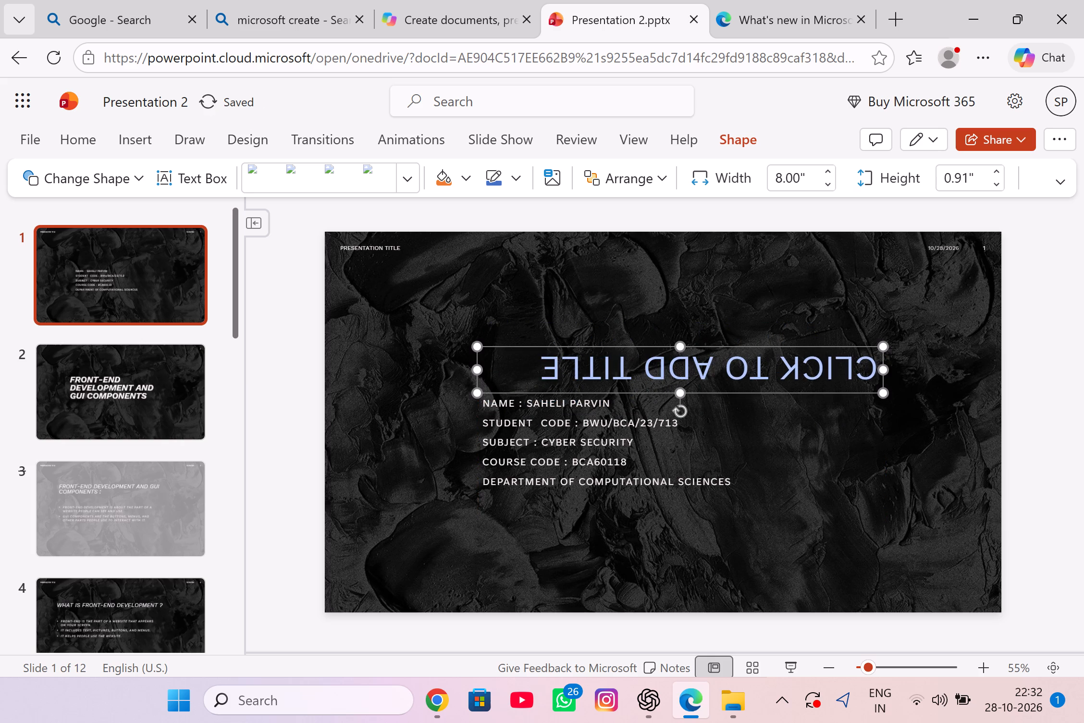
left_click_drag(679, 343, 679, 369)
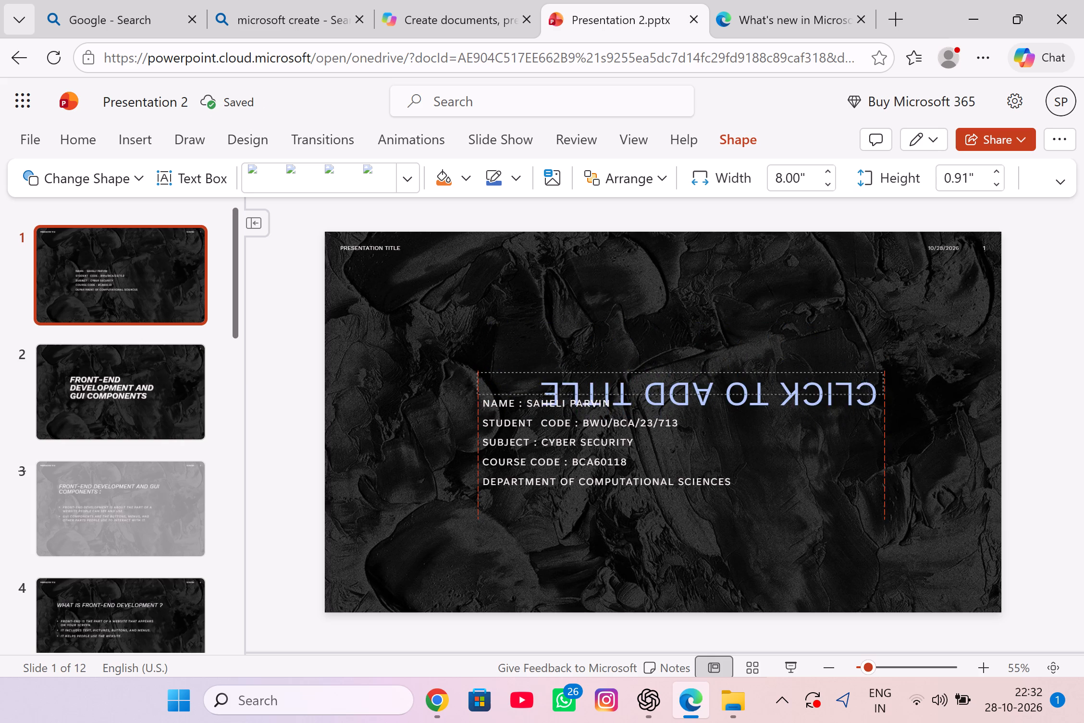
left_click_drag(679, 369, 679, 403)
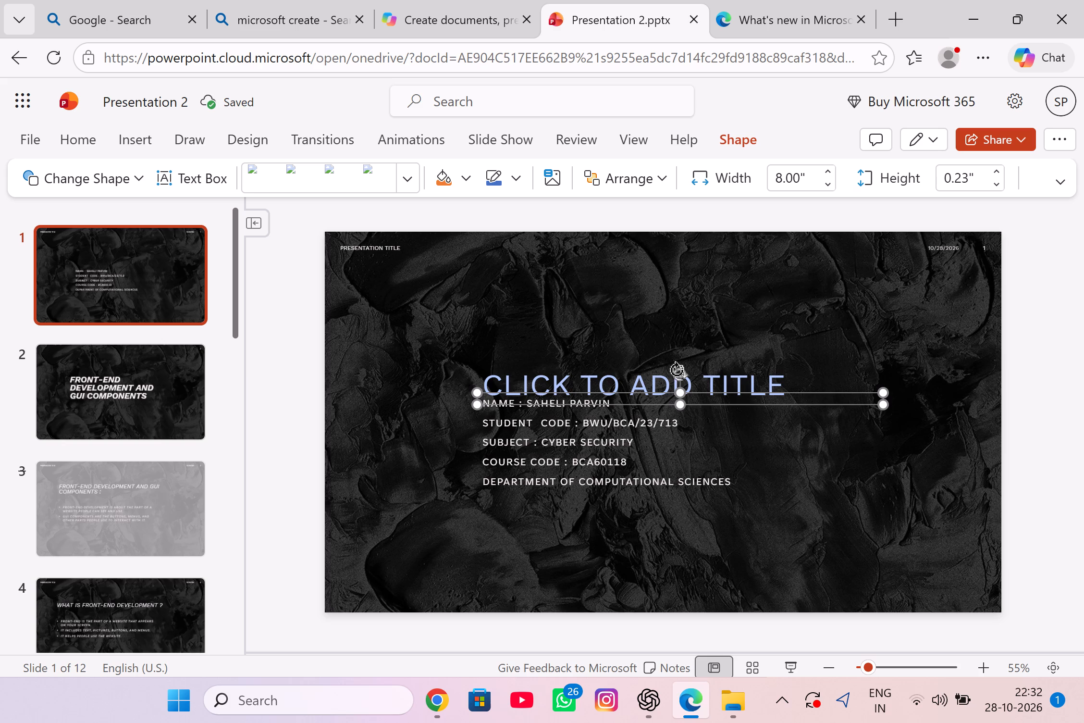
Move the student details box slightly down and to the left, just beneath the title placeholder.
left_click_drag(682, 396, 670, 383)
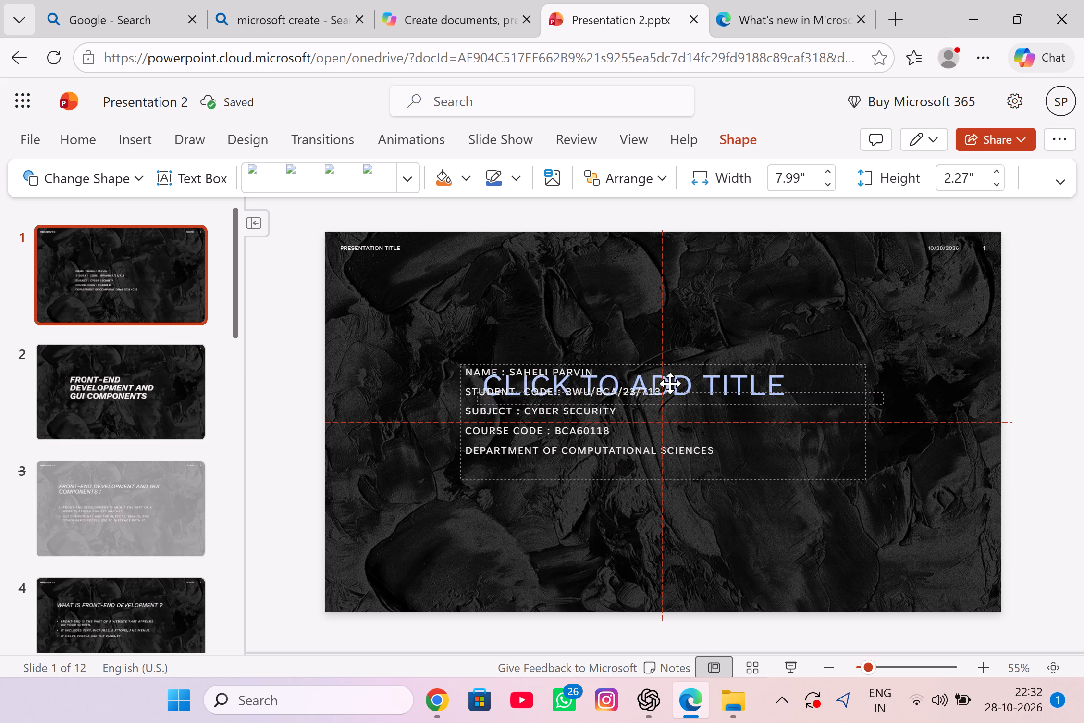
left_click_drag(670, 383, 670, 411)
Stretch the title placeholder's upper edge upward to a height of about 2.25".
left_click(669, 385)
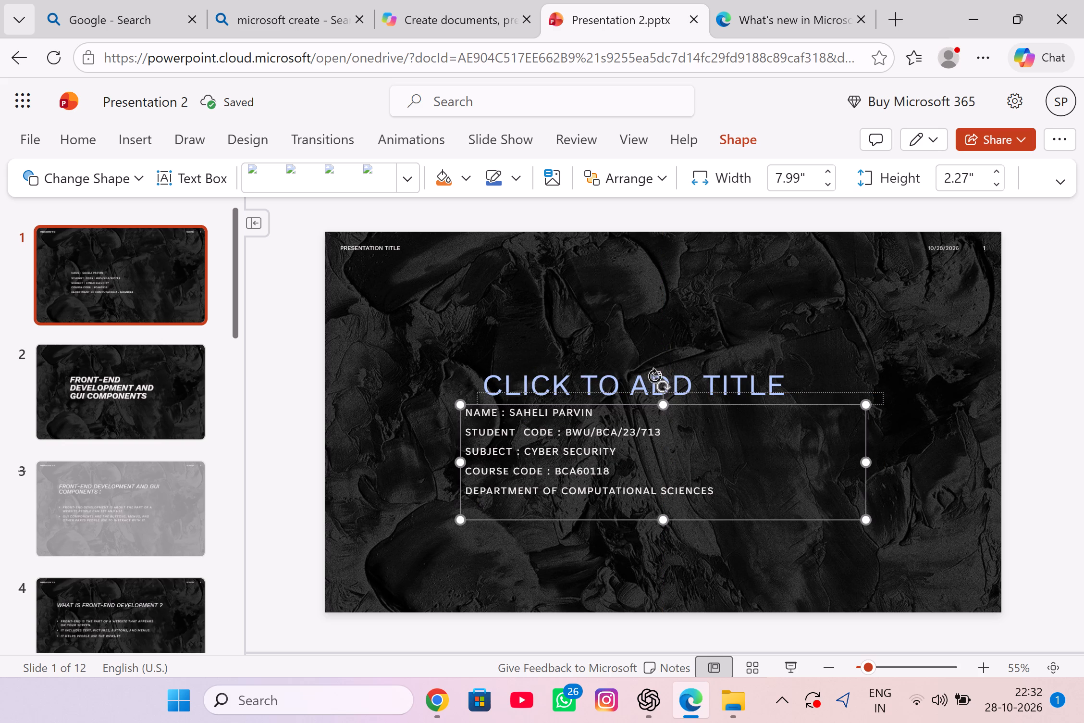
left_click(654, 376)
left_click(604, 377)
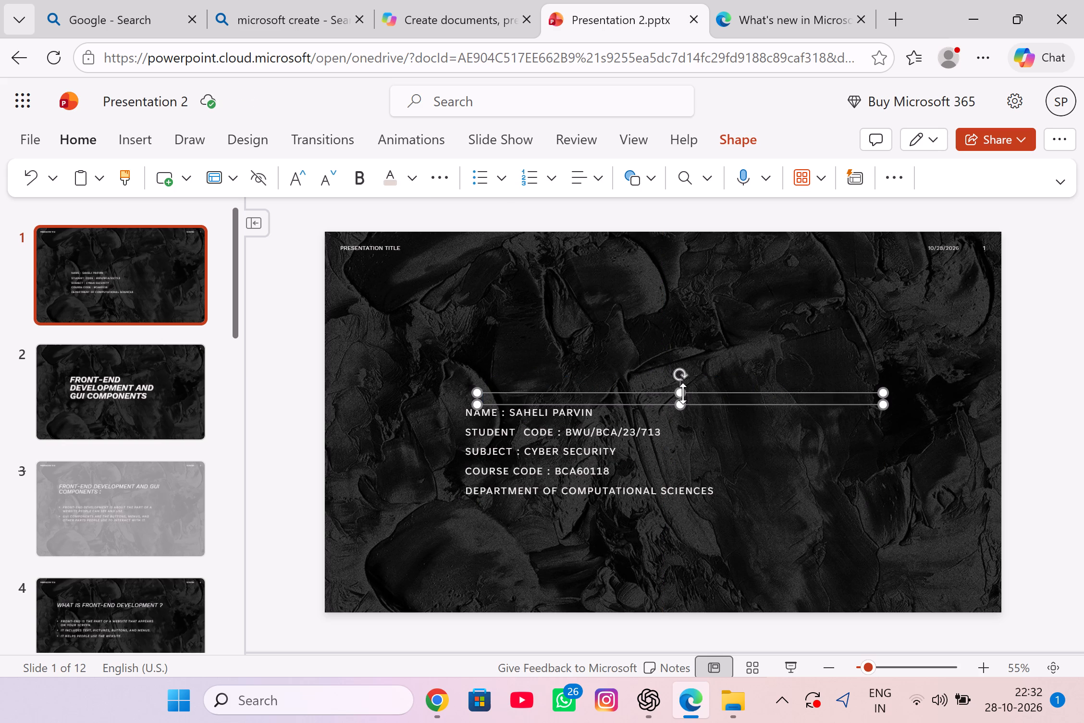
left_click_drag(683, 393, 675, 292)
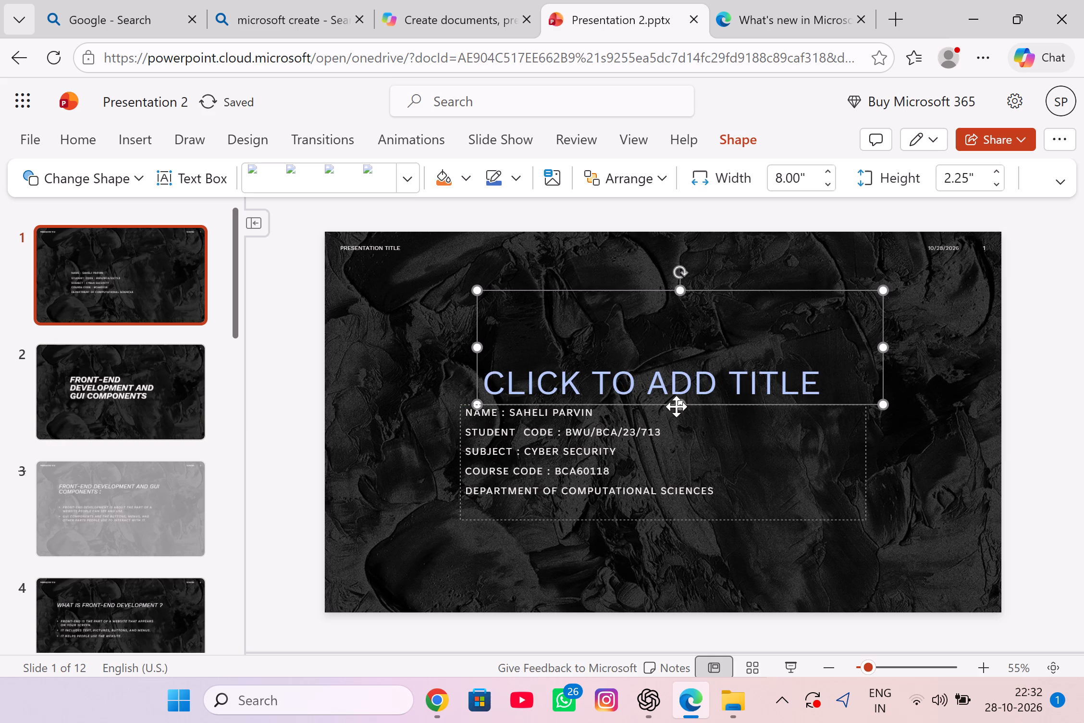
Move the student details box a little further down, leaving a gap below the title placeholder.
left_click_drag(687, 401, 679, 395)
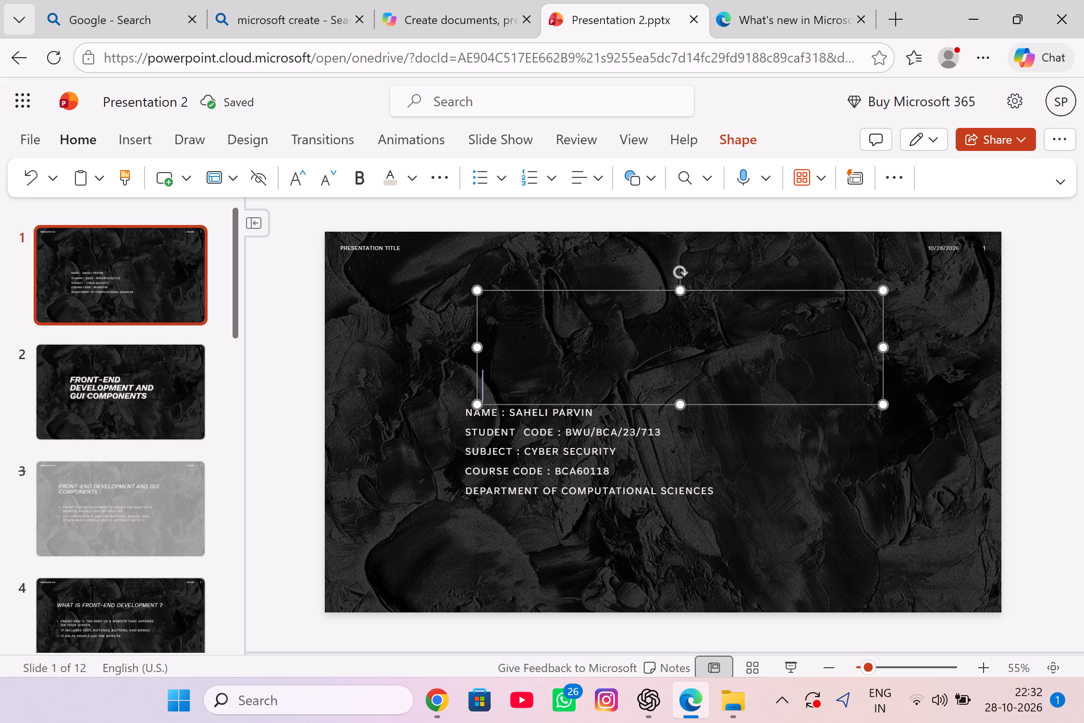
left_click_drag(680, 409, 679, 426)
left_click(663, 387)
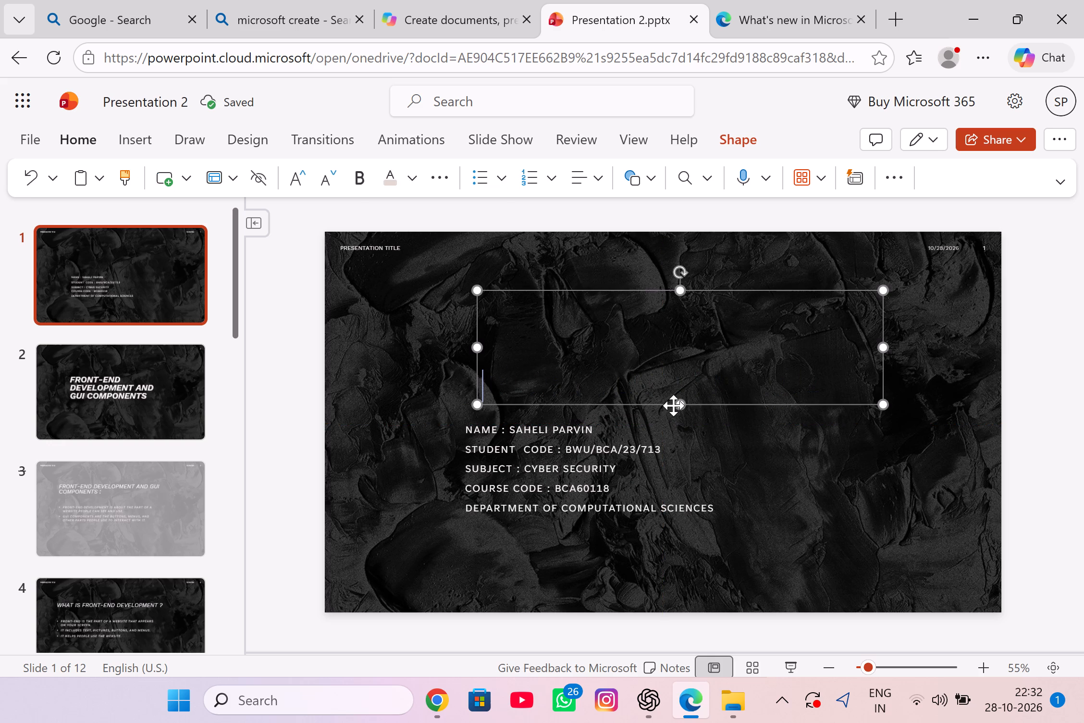
left_click_drag(681, 404, 670, 347)
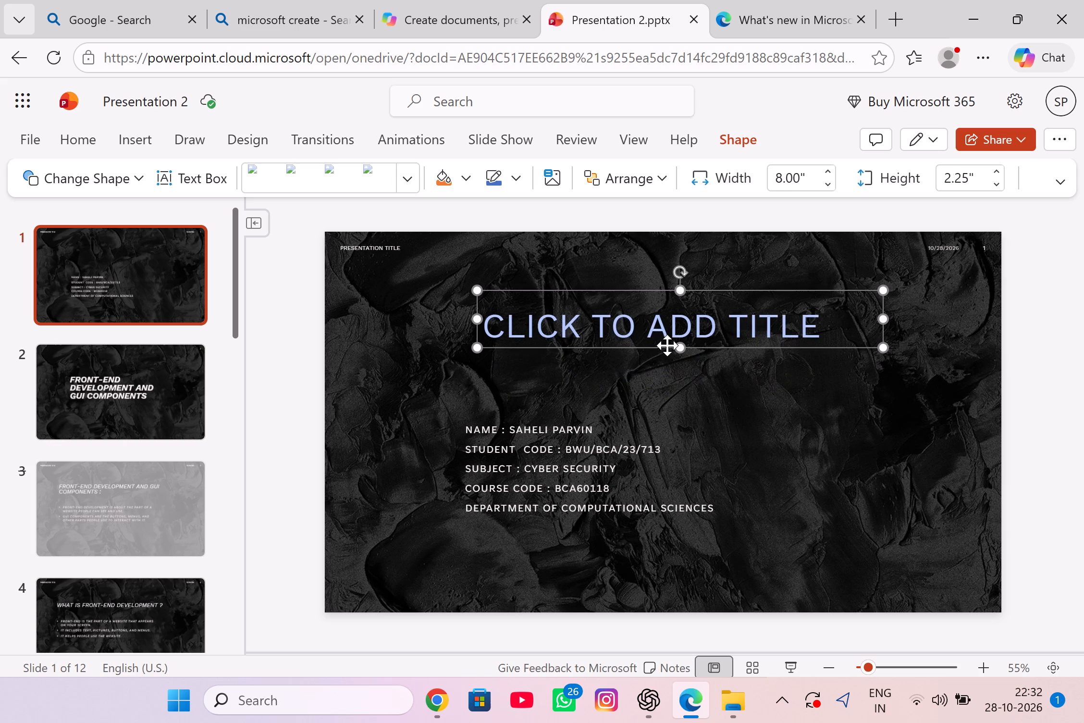
left_click(620, 321)
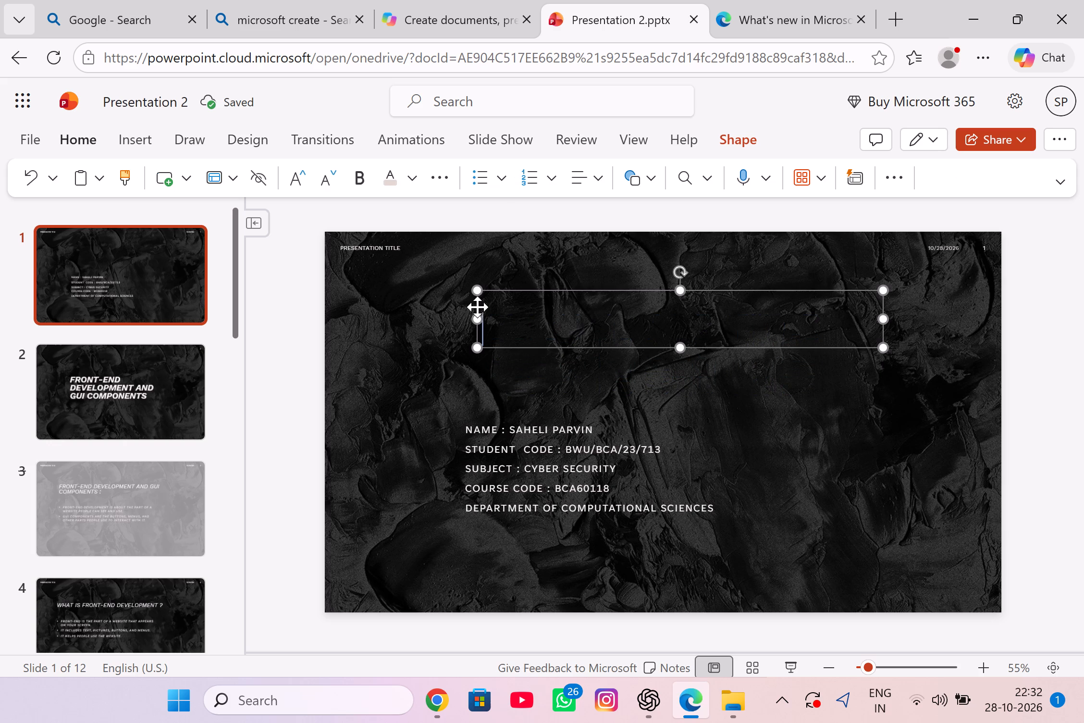
left_click_drag(480, 320, 427, 316)
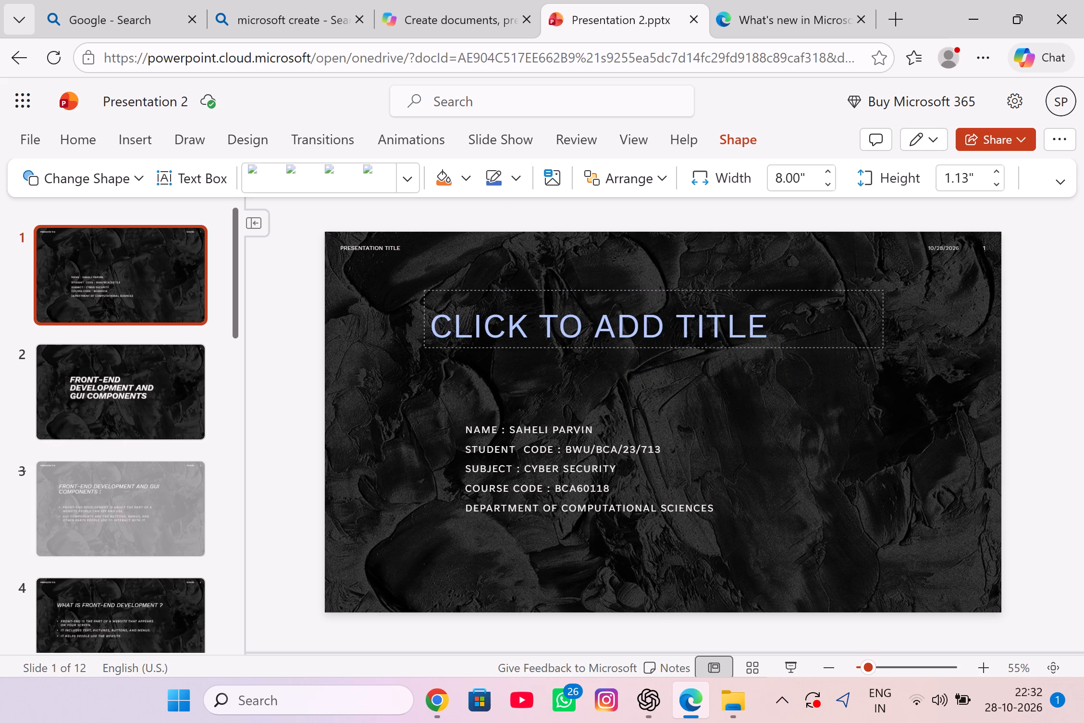
left_click_drag(427, 316, 424, 314)
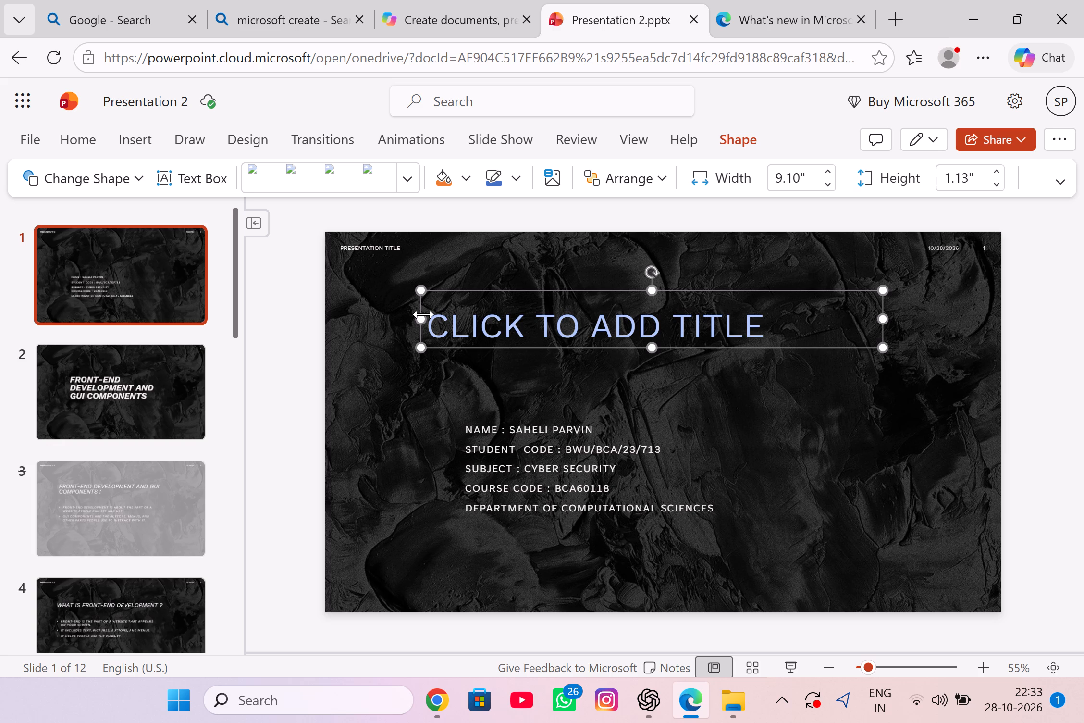
Enter "client server computing" as the title of slide 1.
key("c")
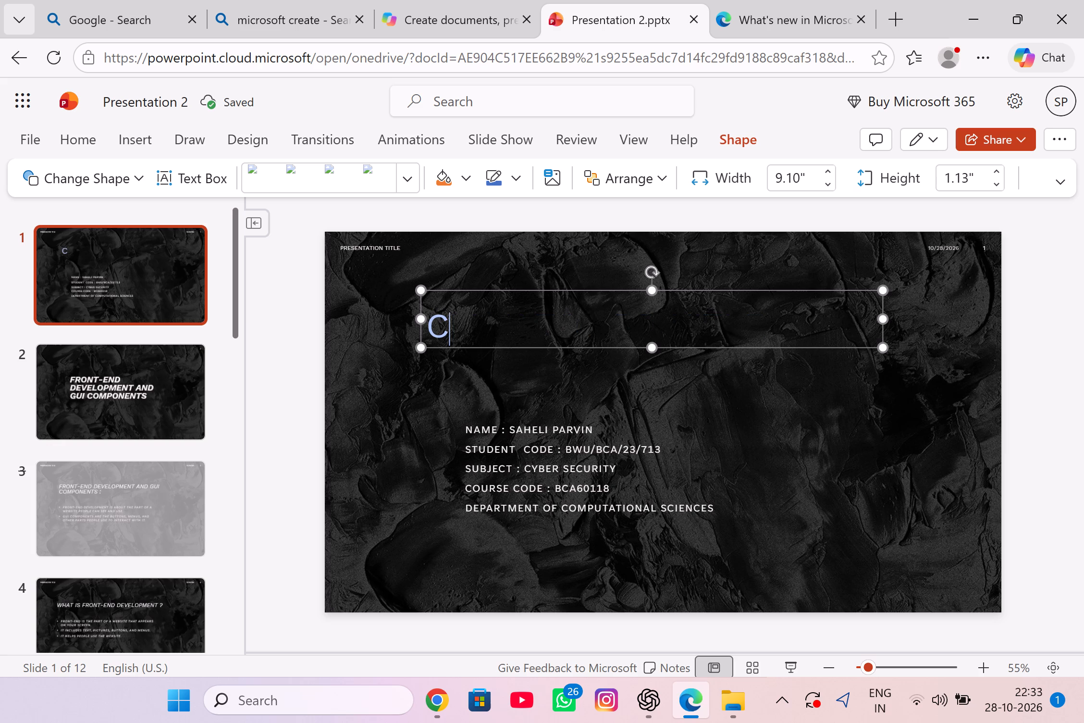
type("li")
type("ent")
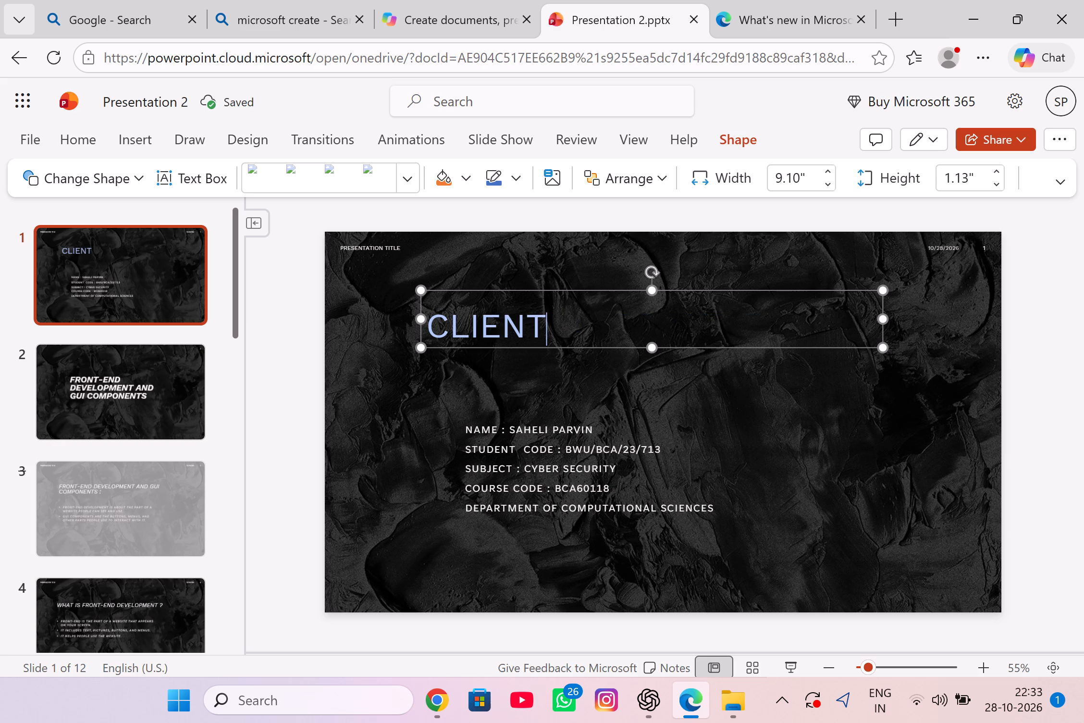
key("space")
type("server")
key("space")
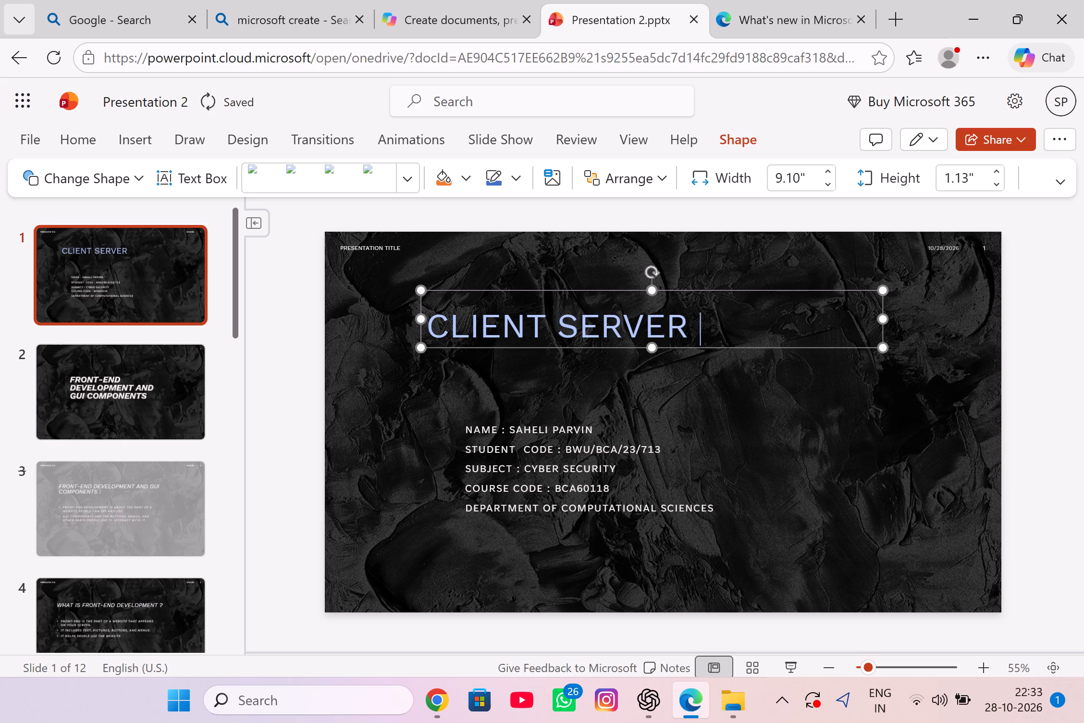
key("c")
type("om")
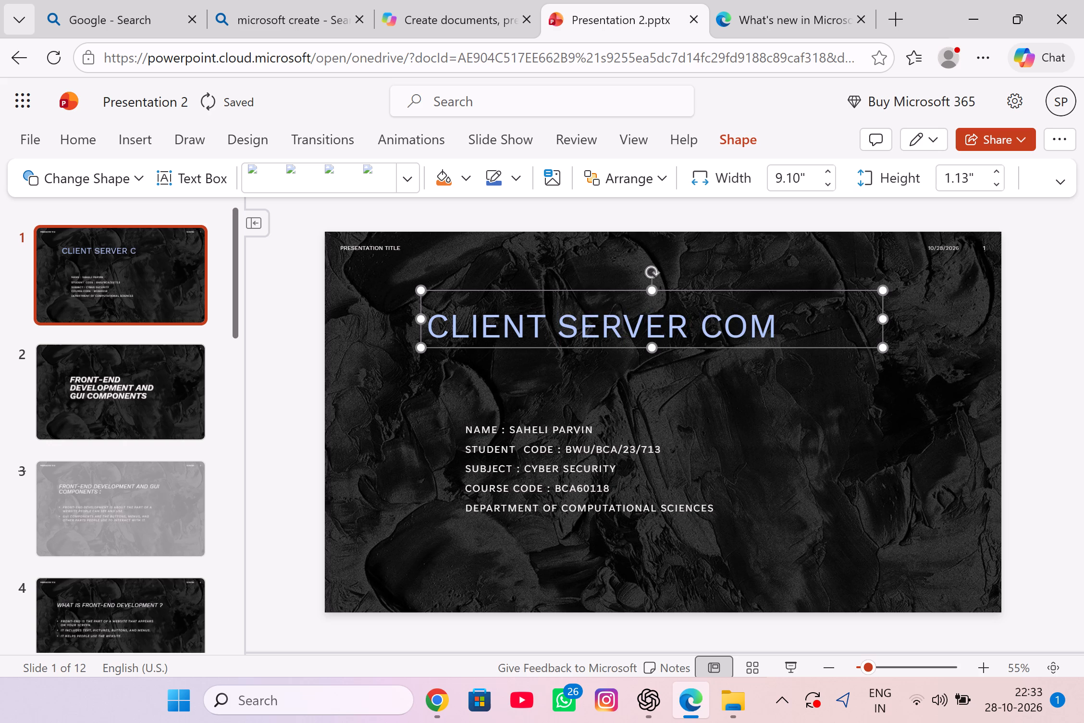
type("puting")
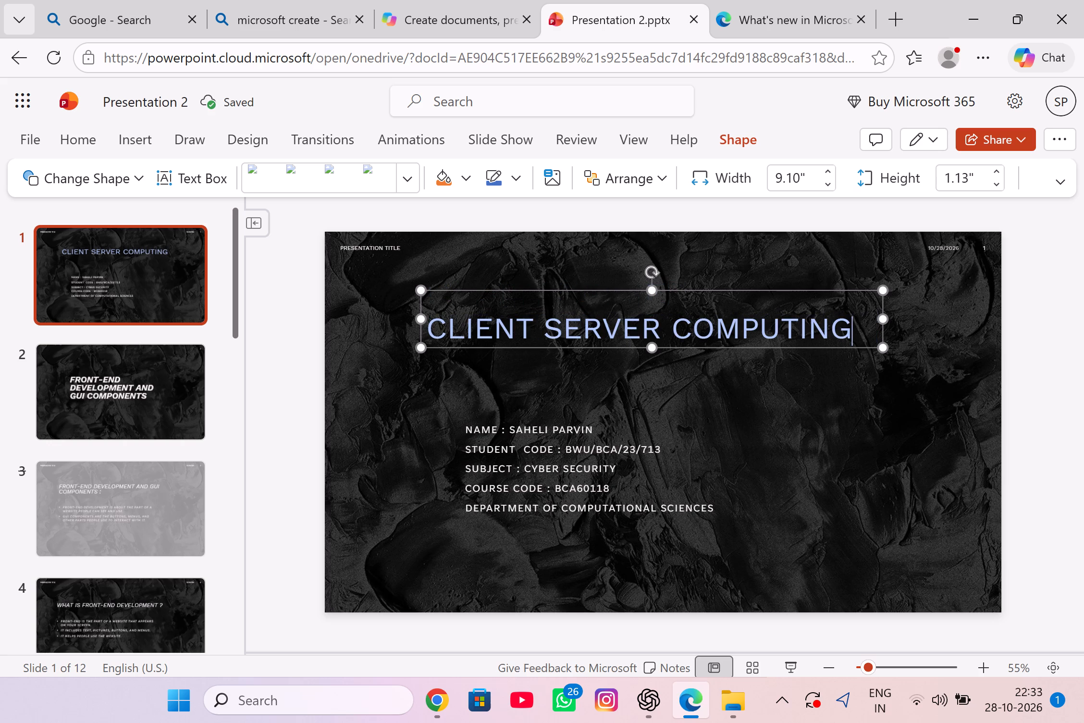
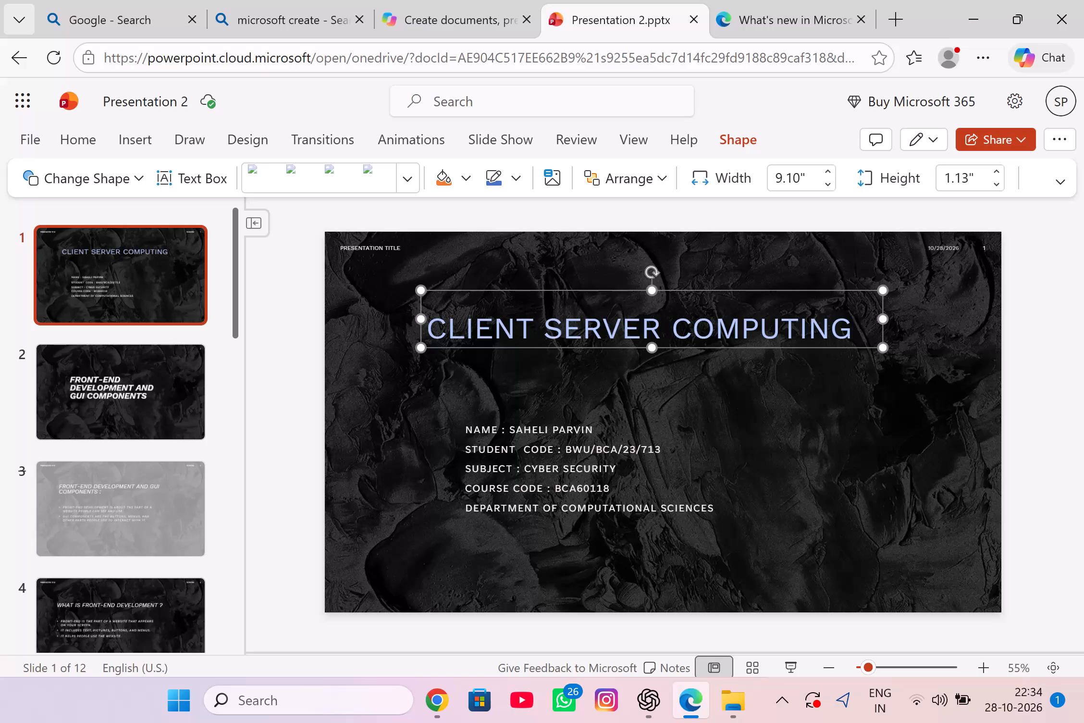
Select the whole title text on slide 1 and set its font size to 40.
left_click_drag(437, 327, 820, 349)
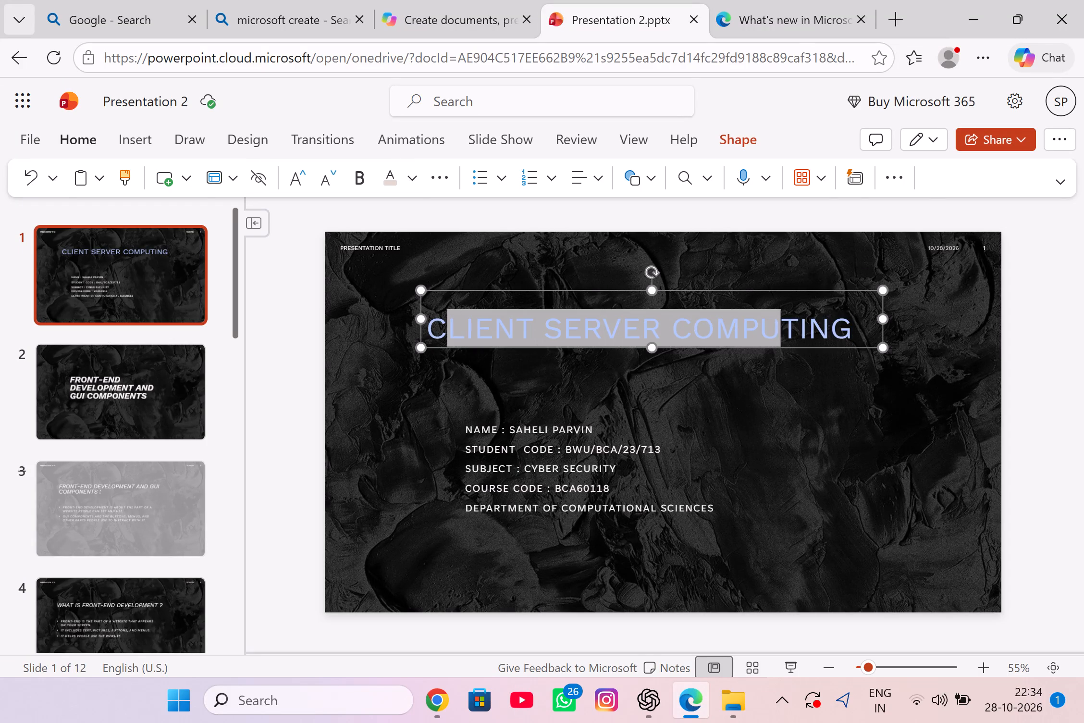
left_click_drag(820, 349, 895, 345)
left_click(463, 356)
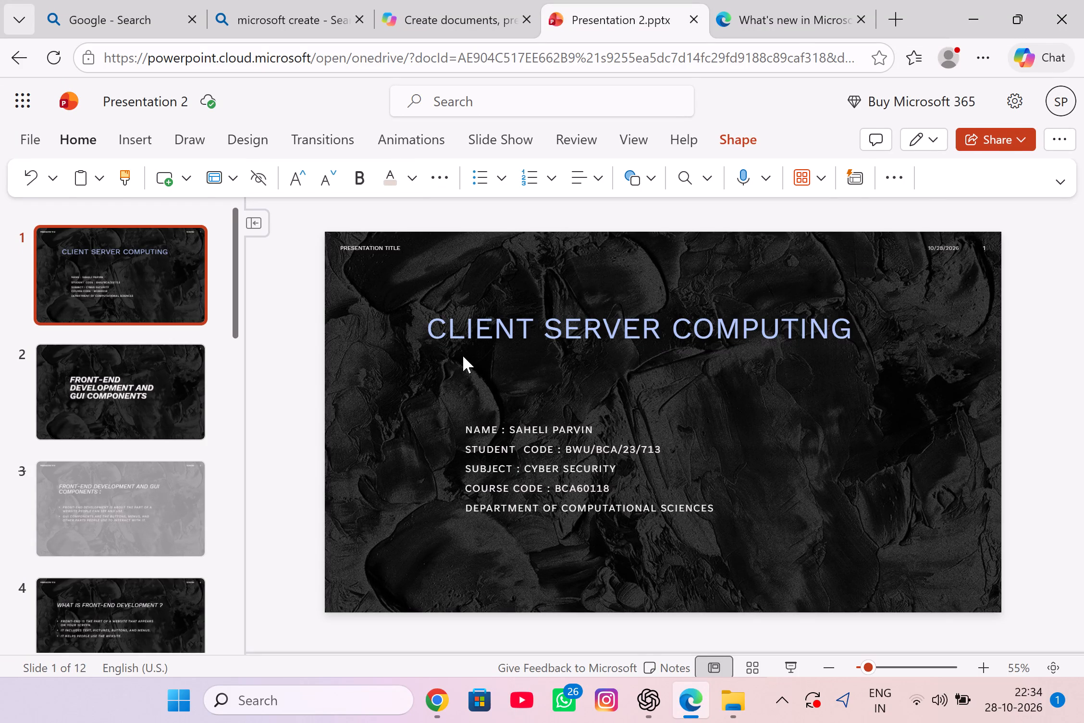
left_click_drag(431, 328, 588, 323)
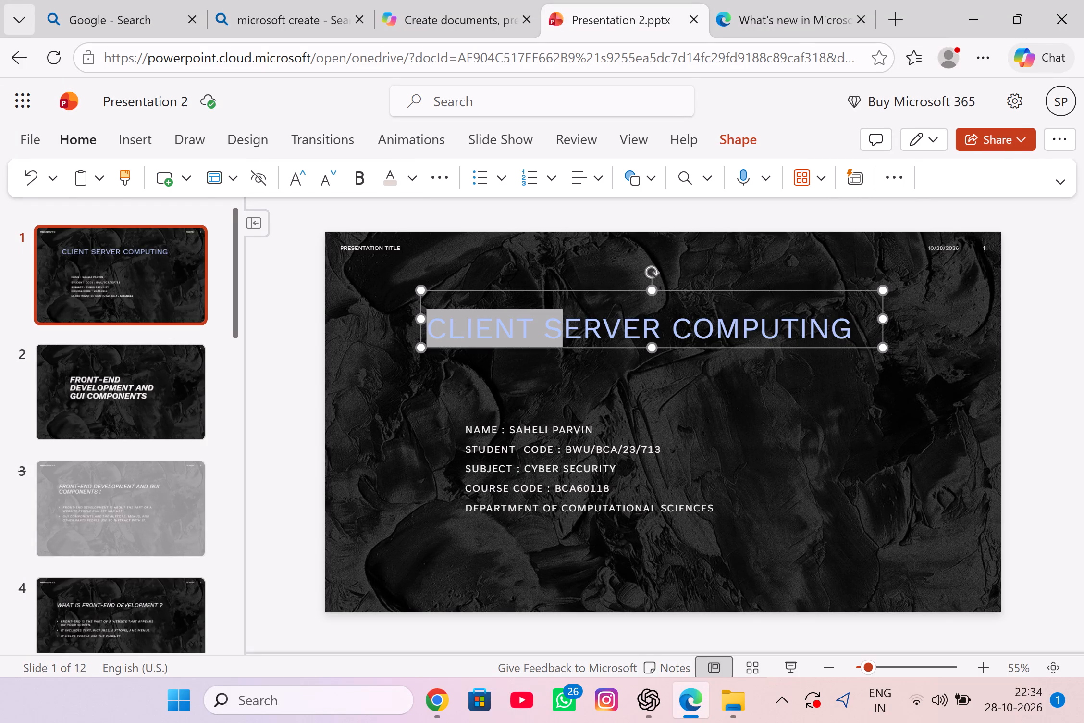
left_click_drag(588, 323, 798, 324)
left_click(802, 324)
left_click_drag(807, 324, 827, 323)
left_click(828, 323)
left_click(831, 323)
left_click_drag(836, 323, 861, 330)
left_click_drag(867, 331, 826, 349)
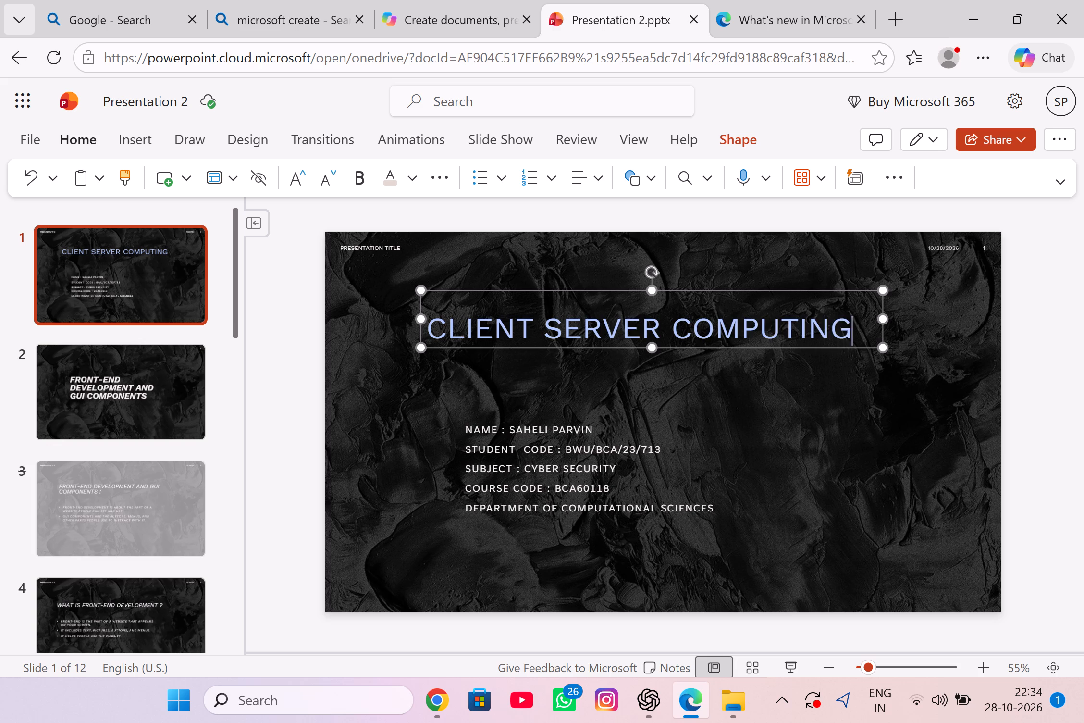
left_click_drag(826, 349, 430, 352)
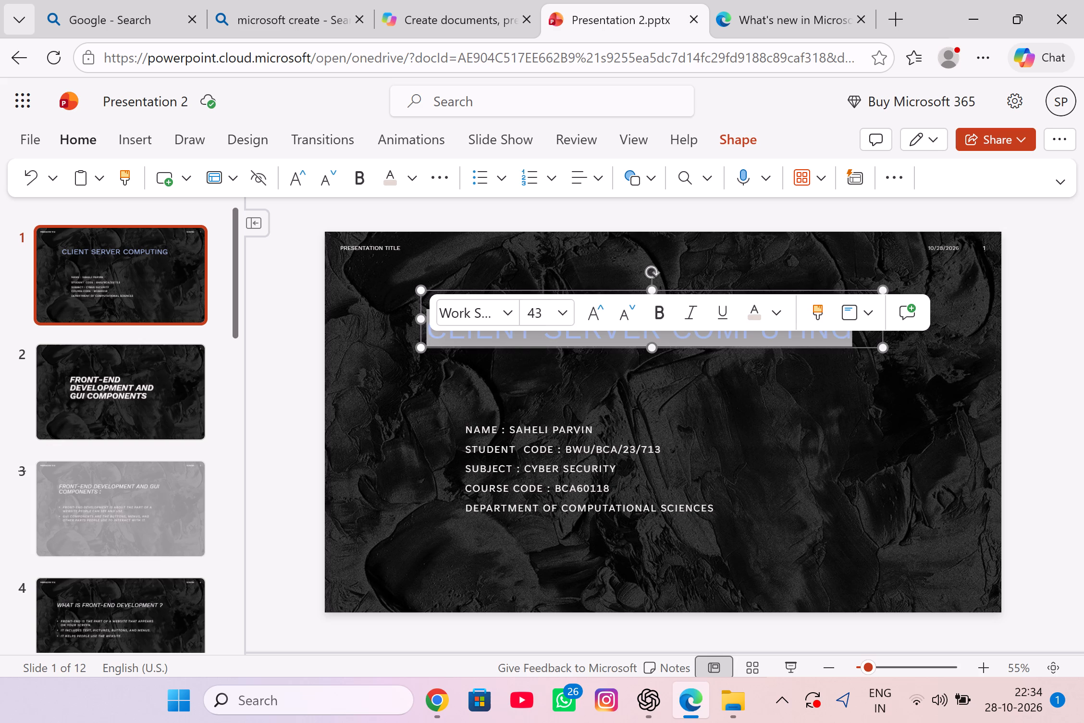
left_click(561, 317)
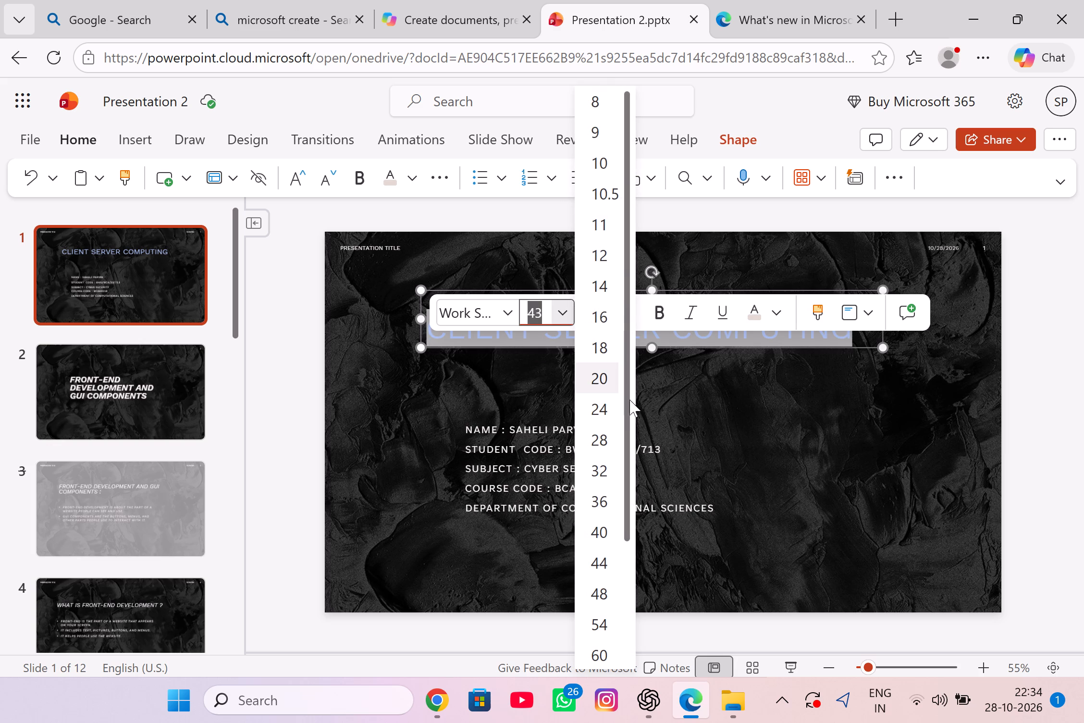
left_click(608, 555)
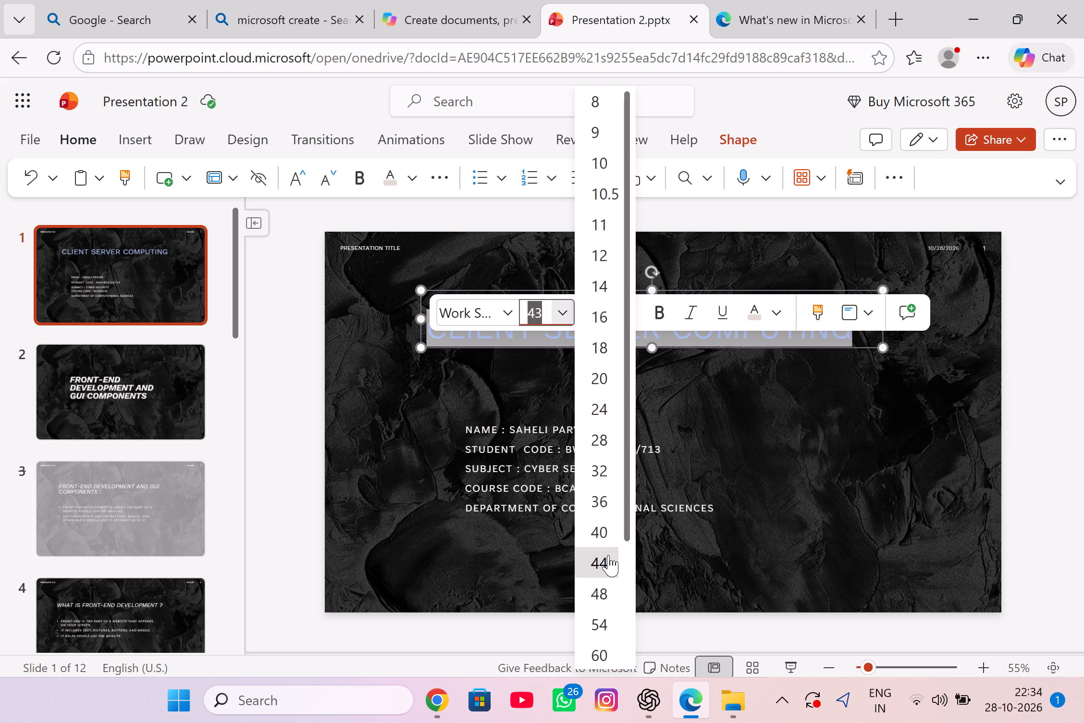
left_click(546, 312)
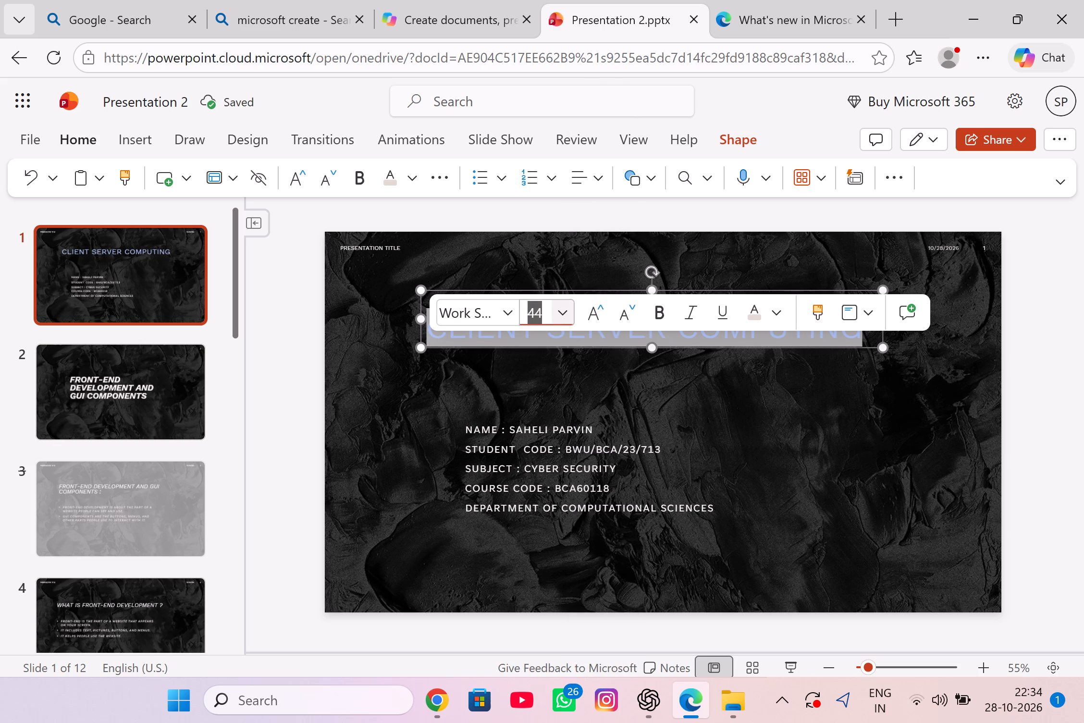
left_click(559, 307)
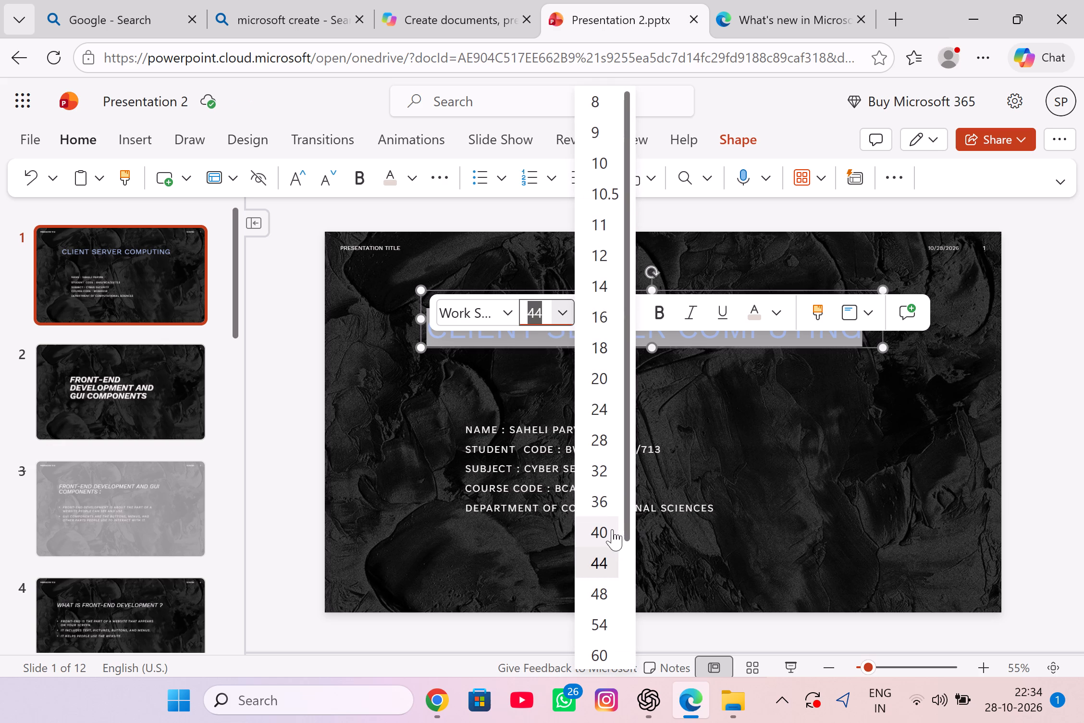
left_click(612, 529)
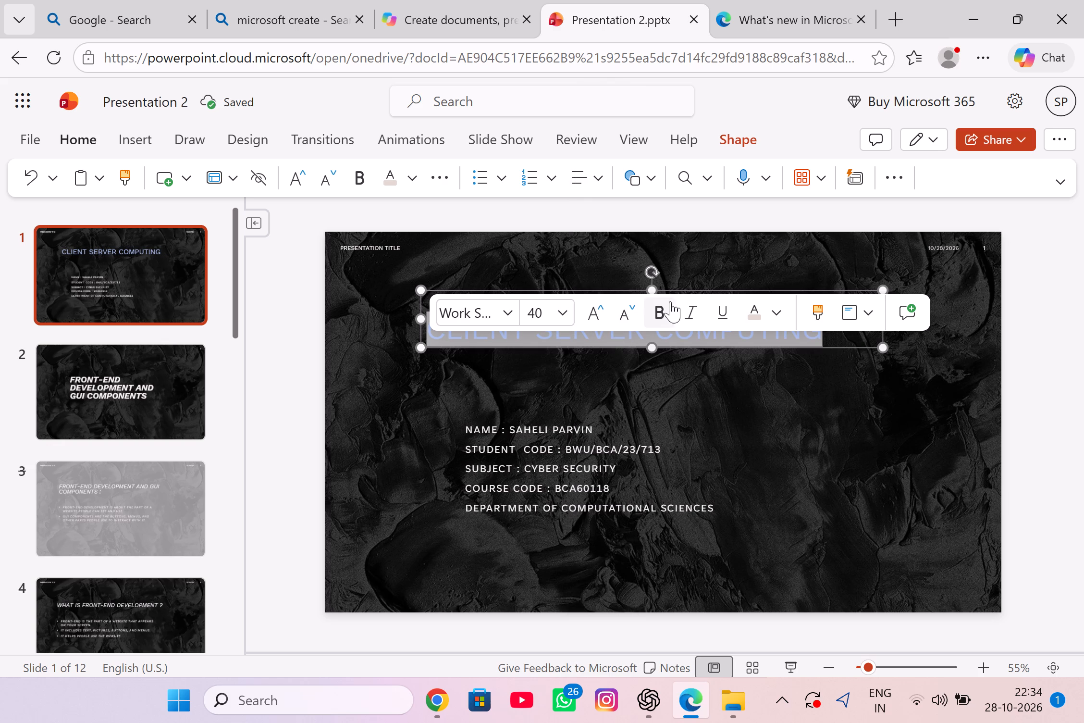
Make the slide 1 title bold and italic with a white font colour.
left_click(665, 308)
left_click(690, 308)
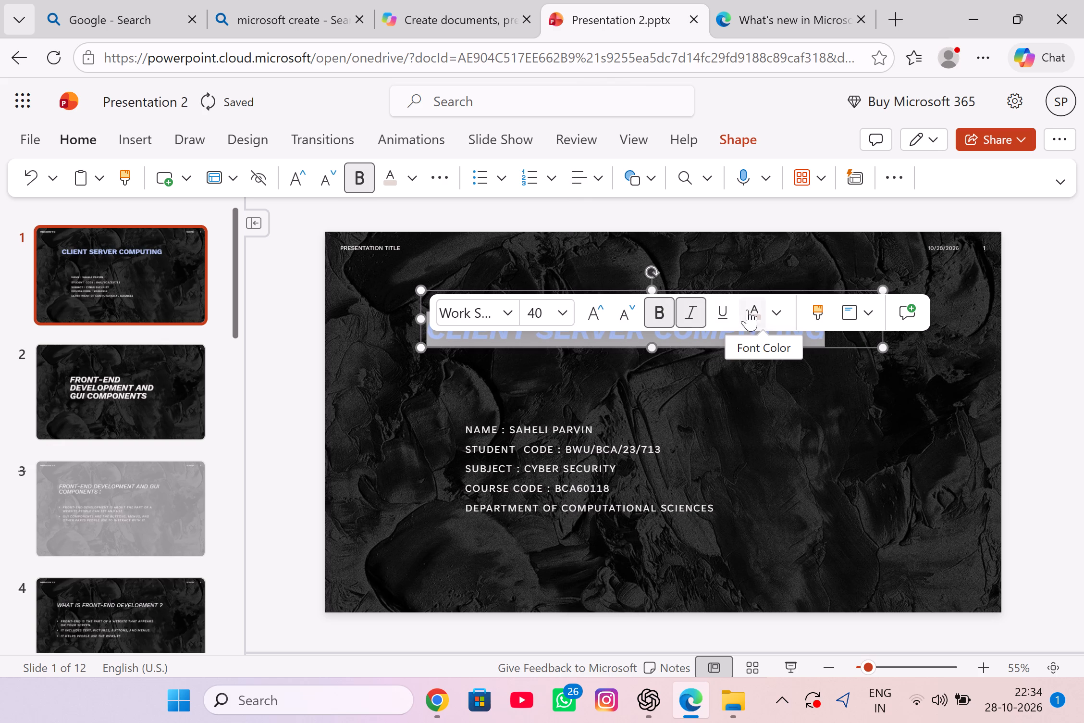
left_click(774, 312)
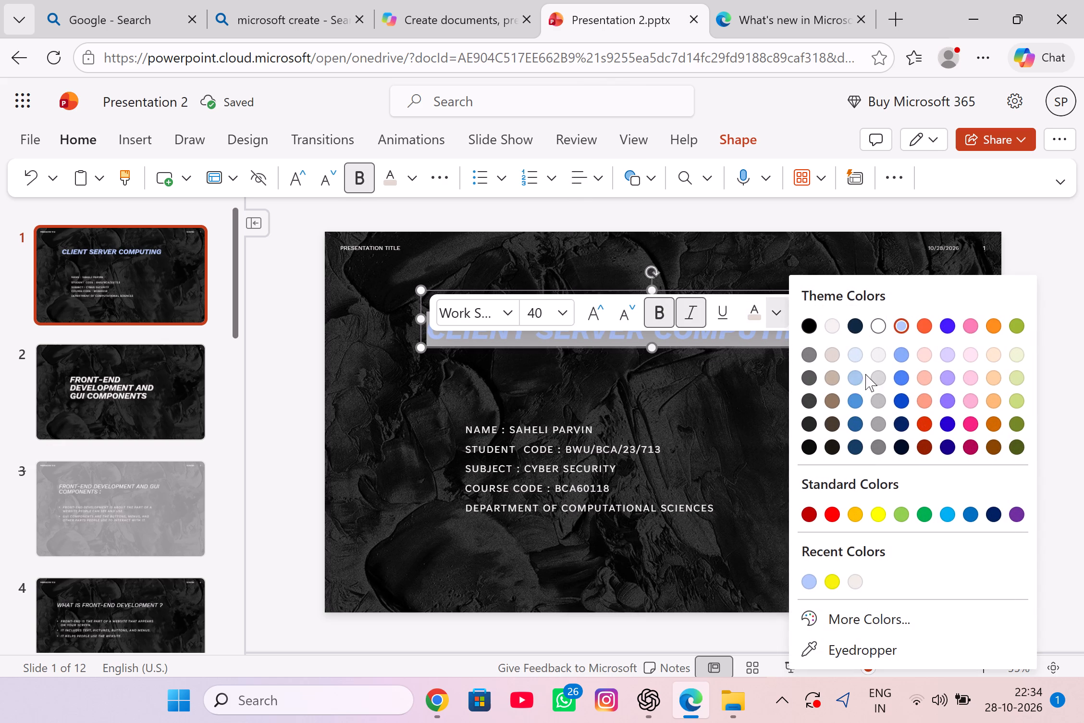
left_click(875, 328)
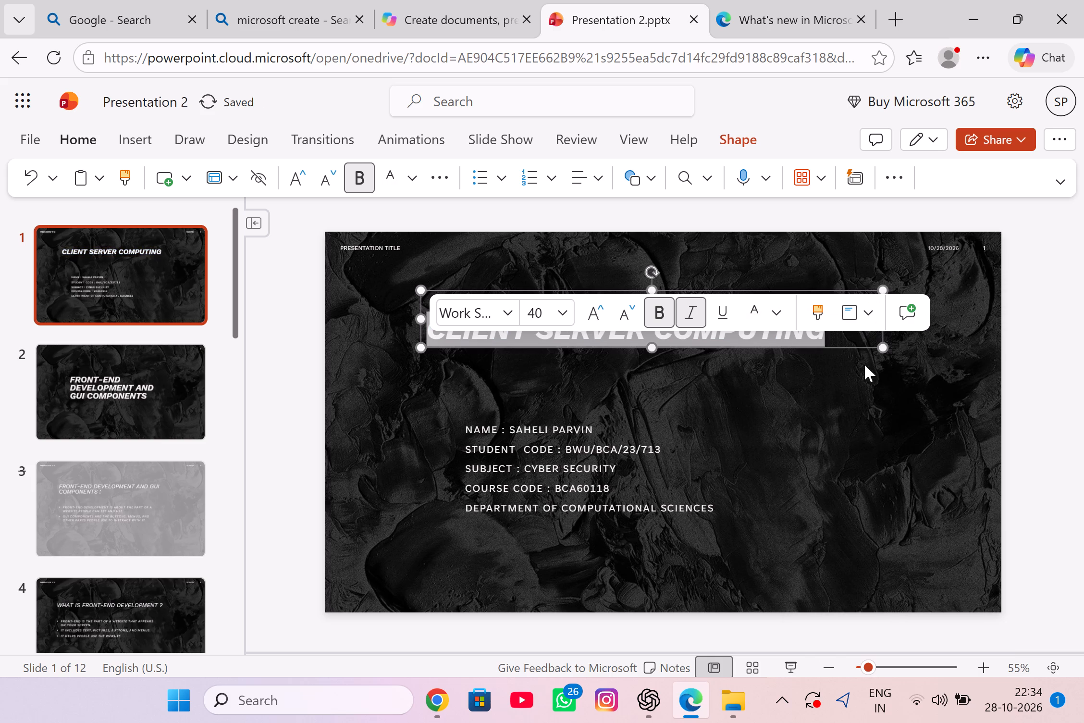
left_click(765, 393)
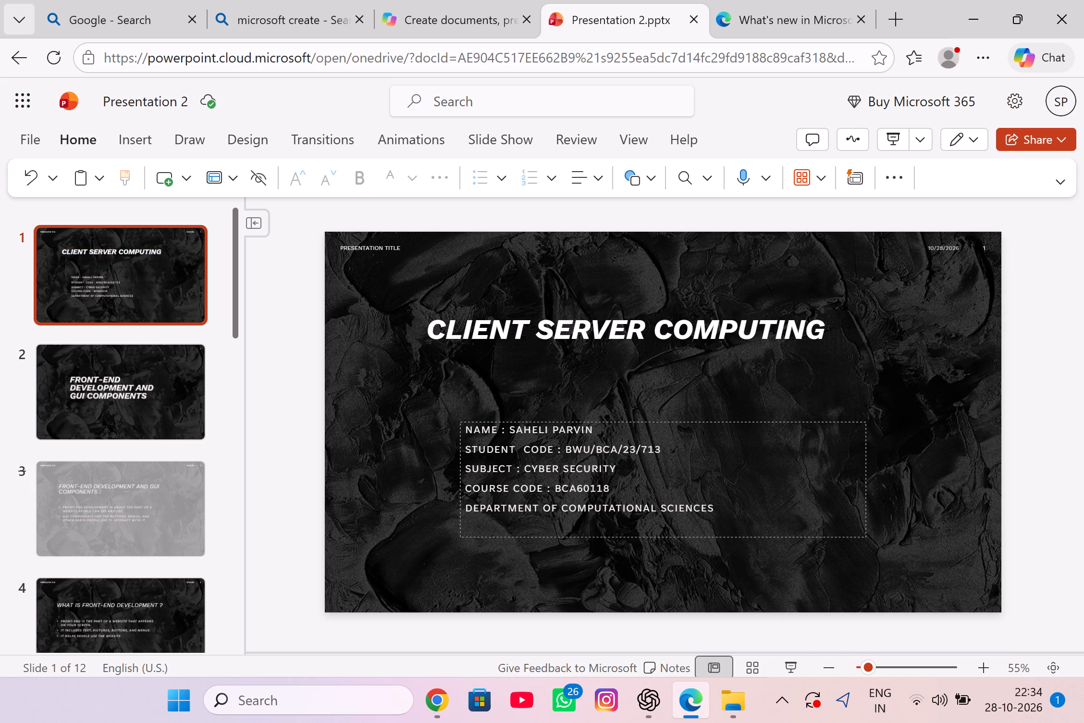
Move the student details box up and slightly left, closer beneath the title.
left_click_drag(627, 421, 618, 399)
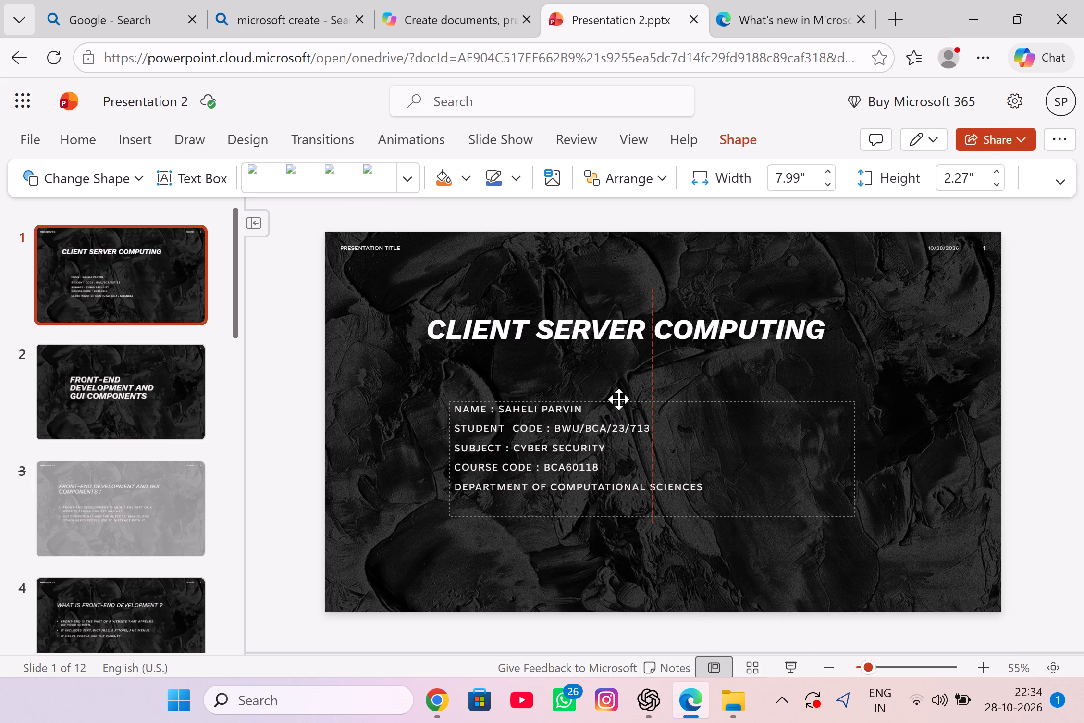
left_click_drag(618, 399, 609, 386)
left_click(596, 366)
left_click(596, 364)
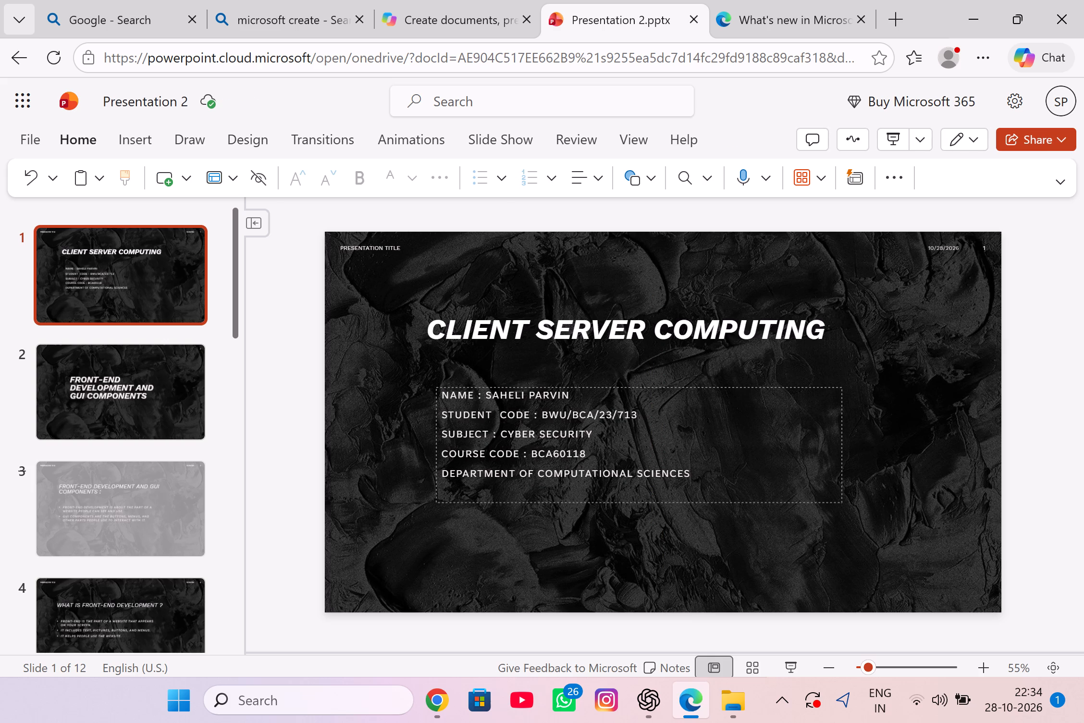
Replace the subject in the details box with "client server computing".
left_click(612, 433)
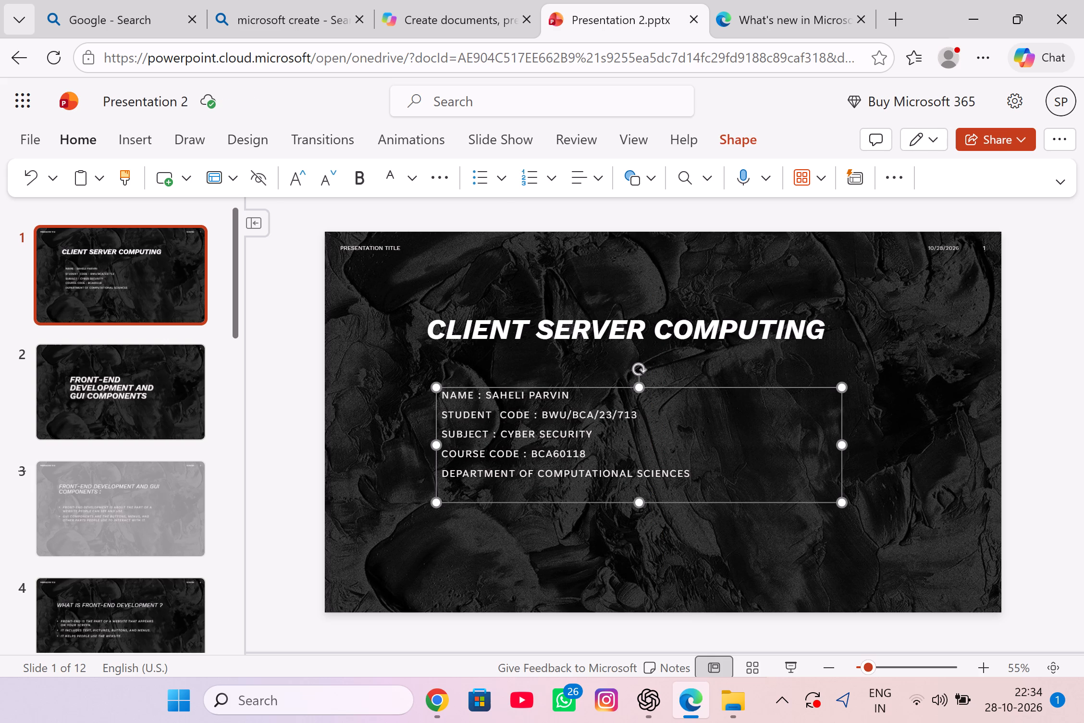
key("BackSpace")
key("BackSpace")
key("BackSpace")
key("BackSpace")
key("BackSpace")
key("BackSpace")
key("BackSpace")
key("BackSpace")
key("BackSpace")
key("BackSpace")
key("BackSpace")
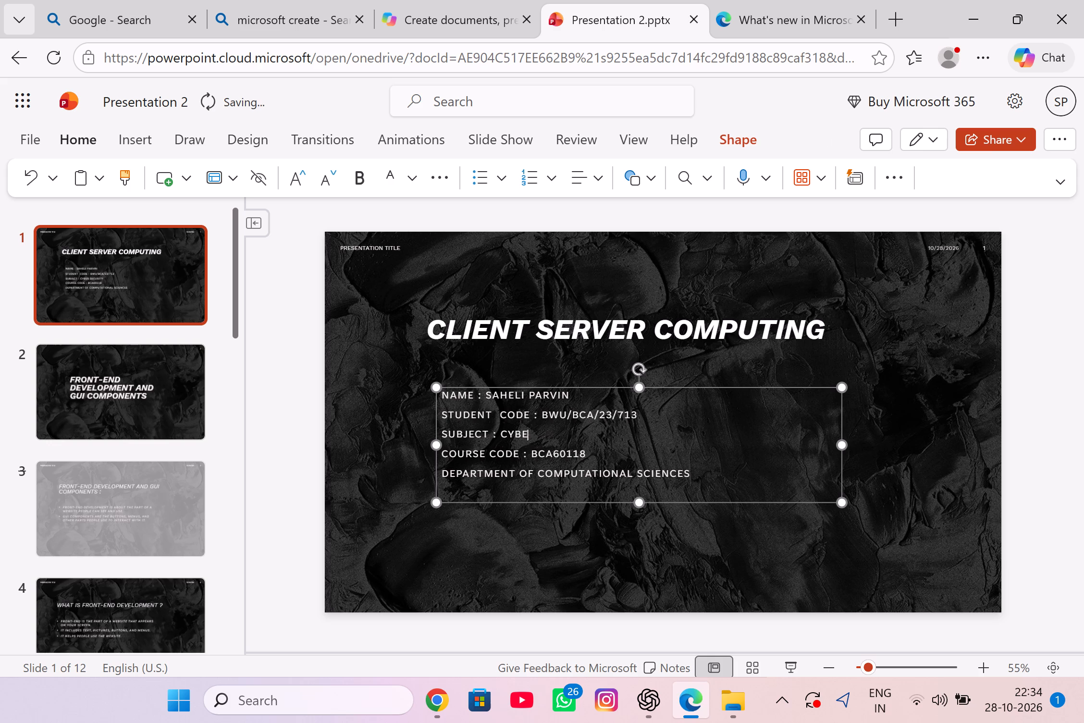
key("BackSpace")
key("BackSpace")
type("li")
type("ent")
key("space")
type("sever")
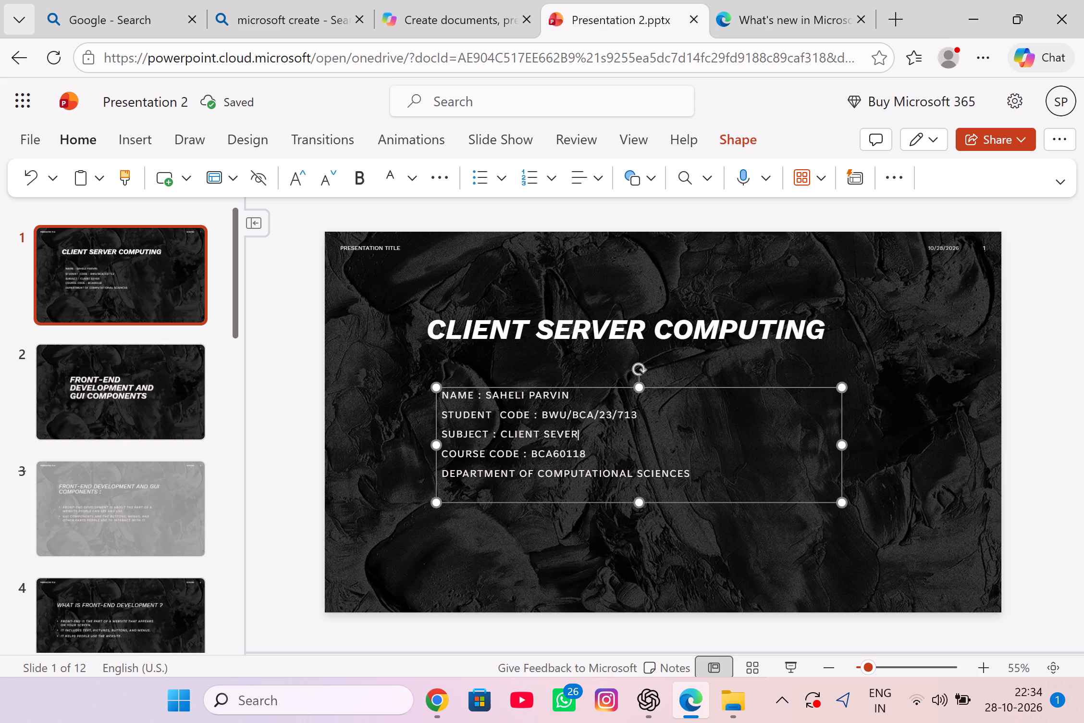
key("BackSpace")
key("BackSpace")
key("BackSpace")
type("rver")
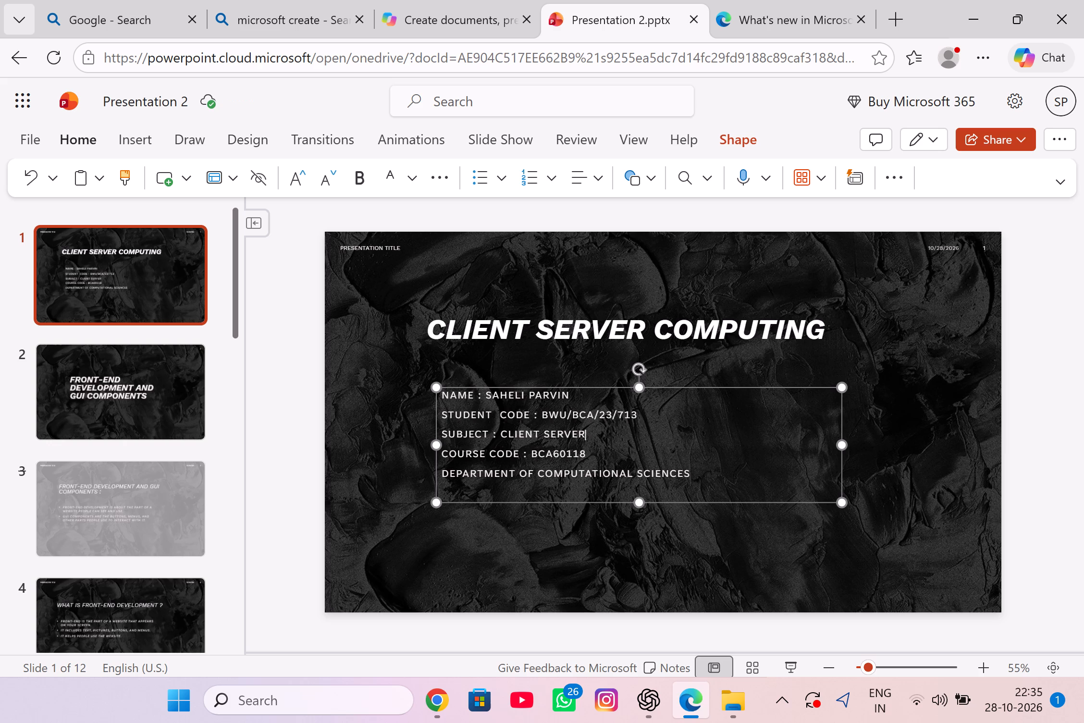
key("space")
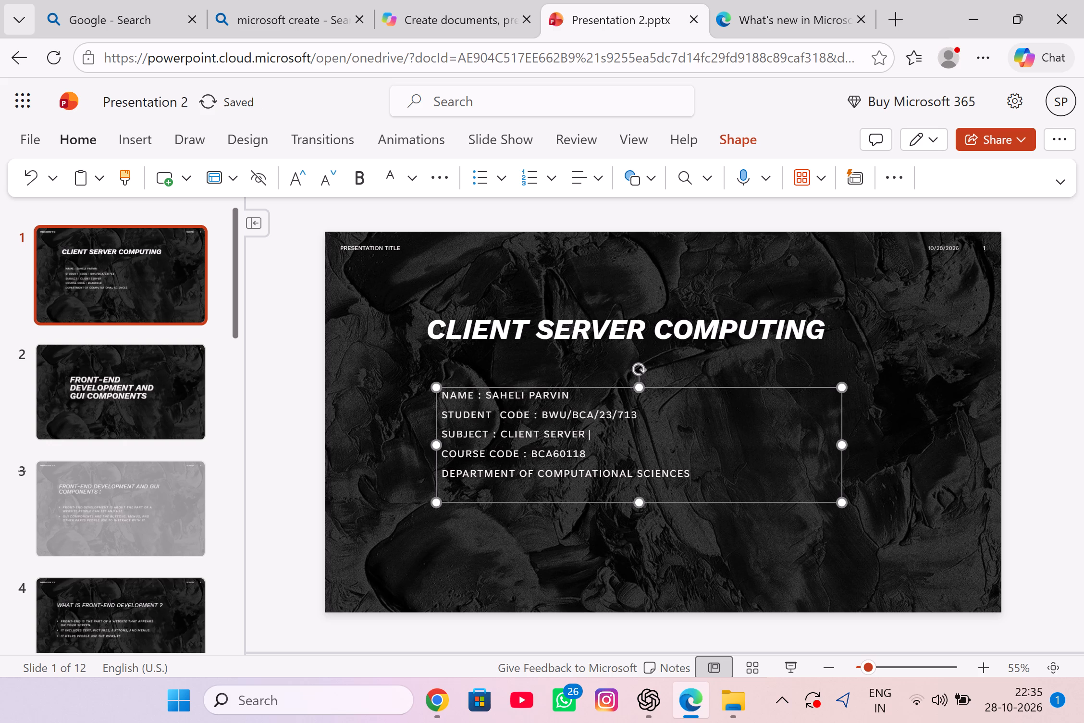
type("computing")
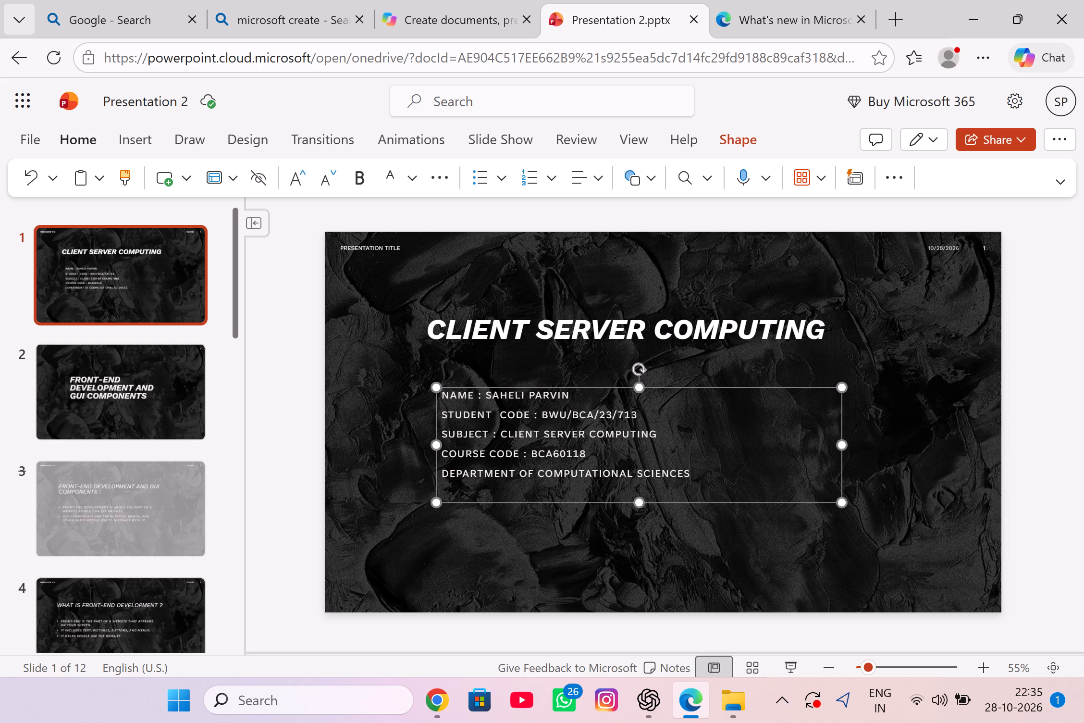
Format all the student details text as bold italic, pale grey-beige, at font size 20.
left_click_drag(443, 397, 710, 536)
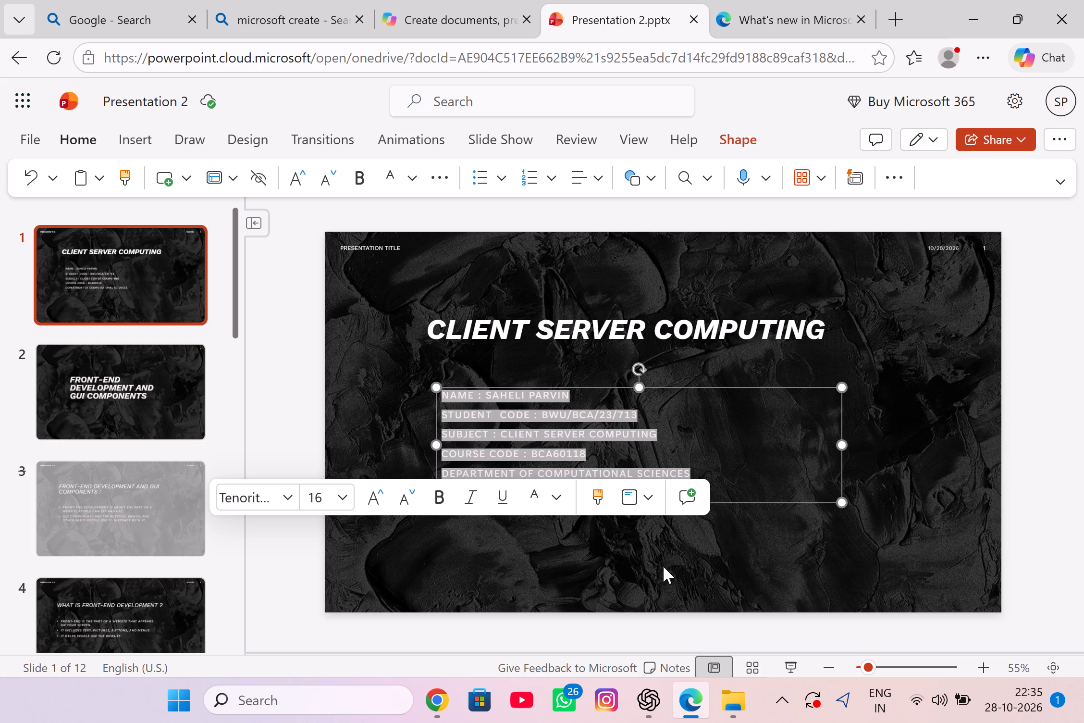
left_click(441, 501)
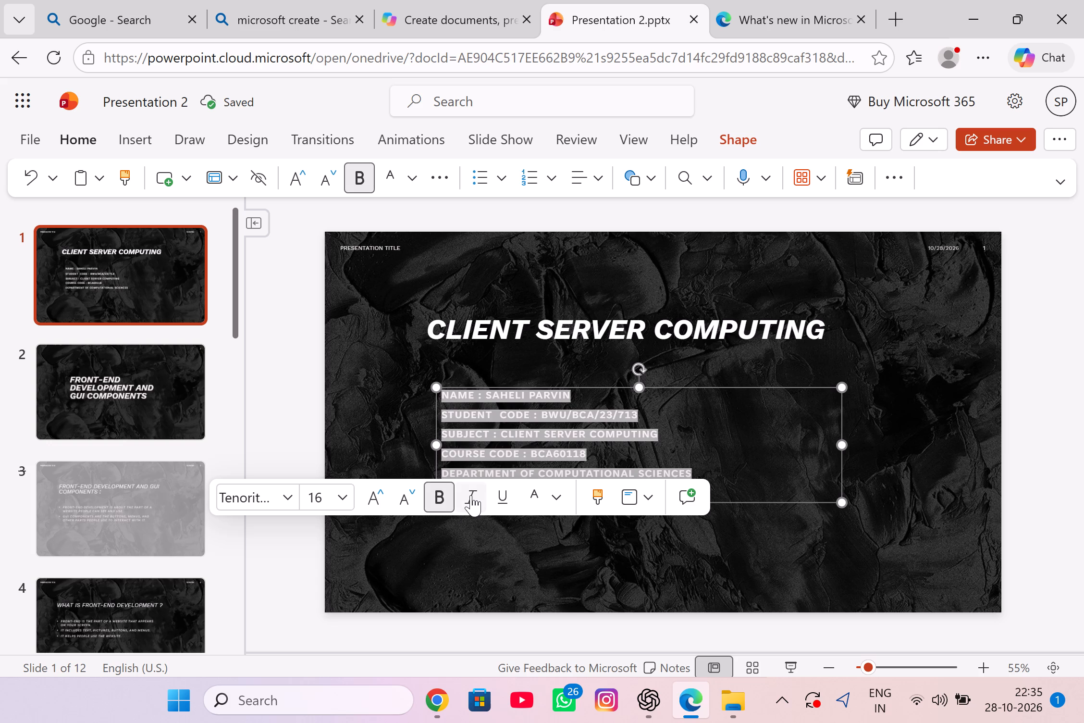
left_click(473, 495)
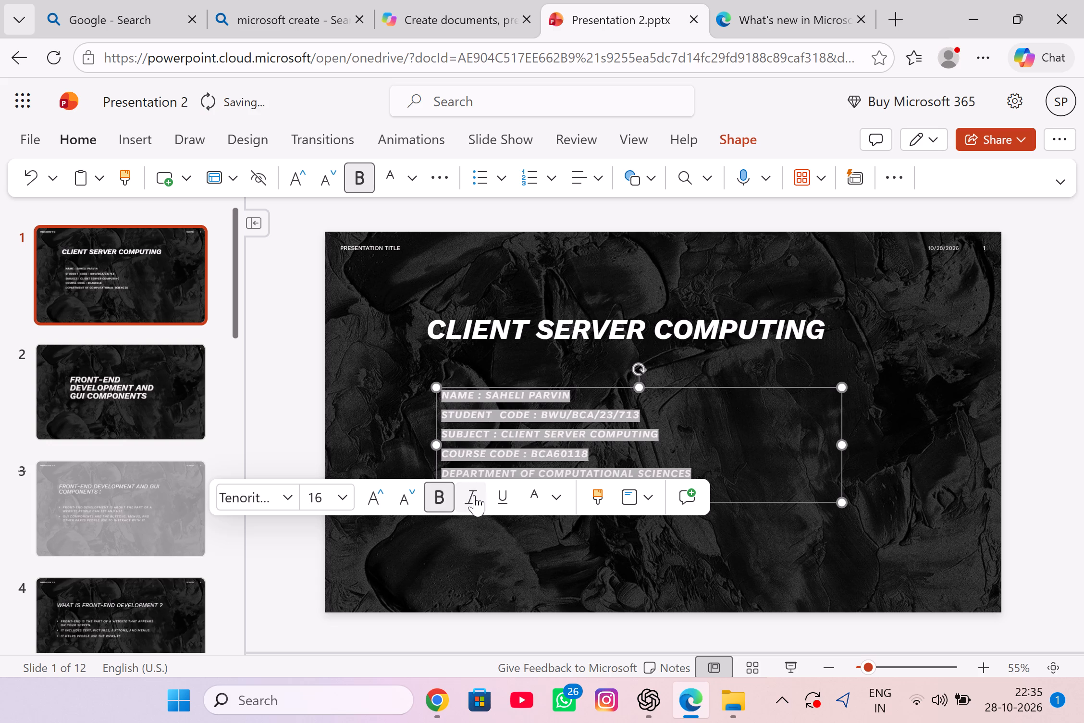
left_click(558, 500)
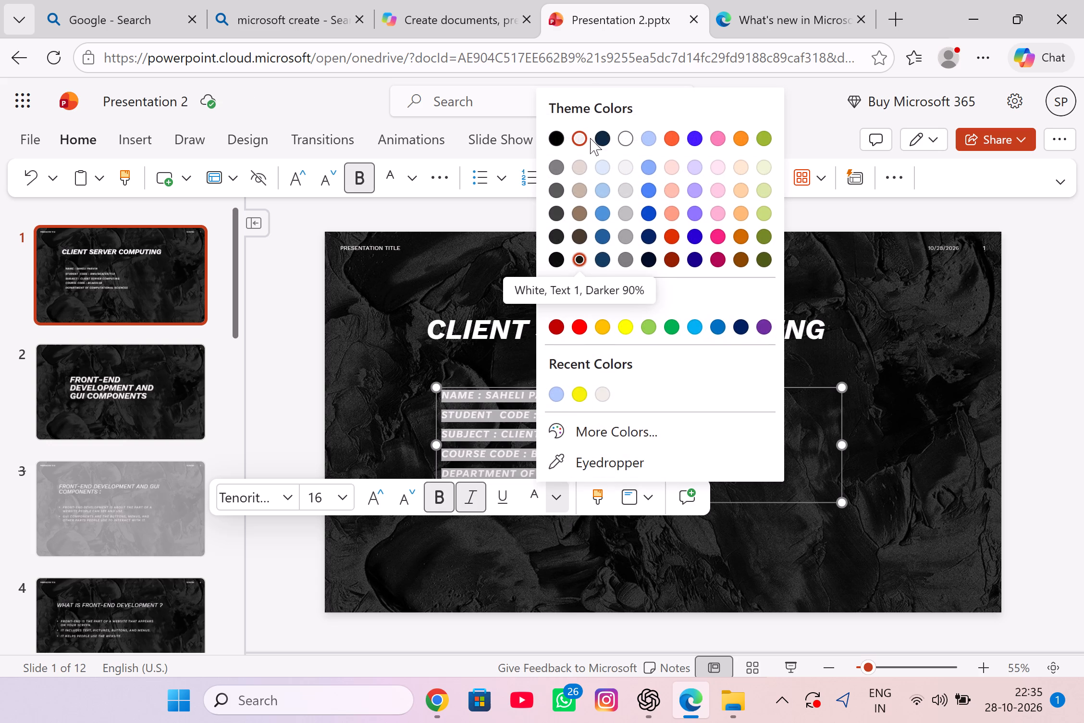
left_click(581, 169)
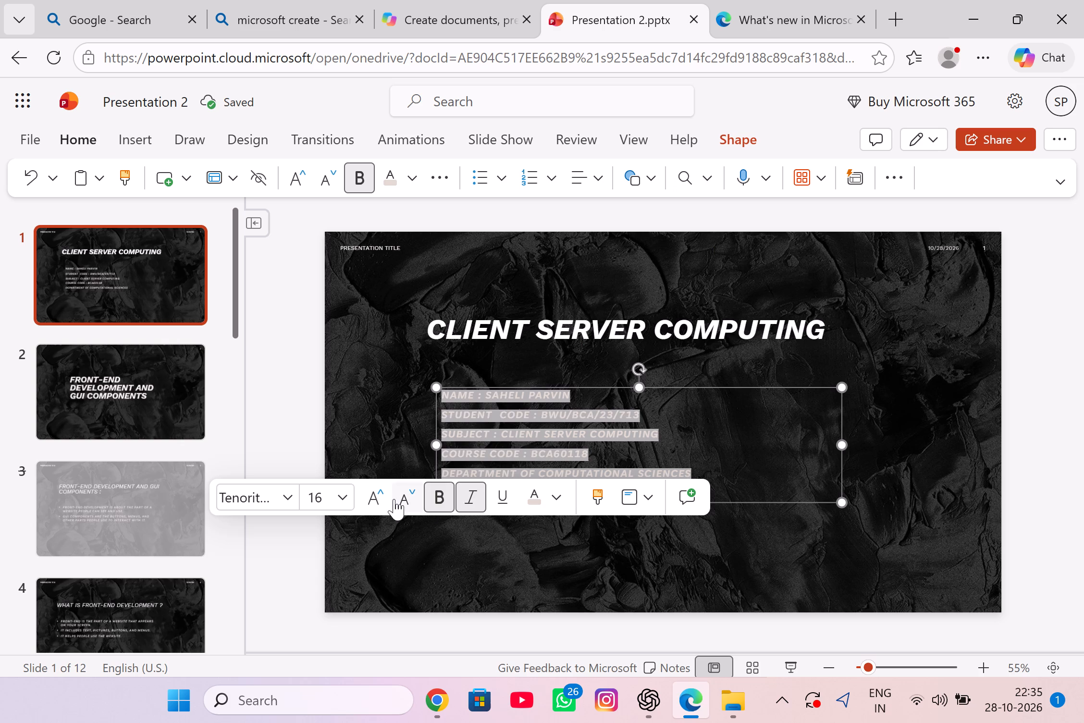
left_click(345, 490)
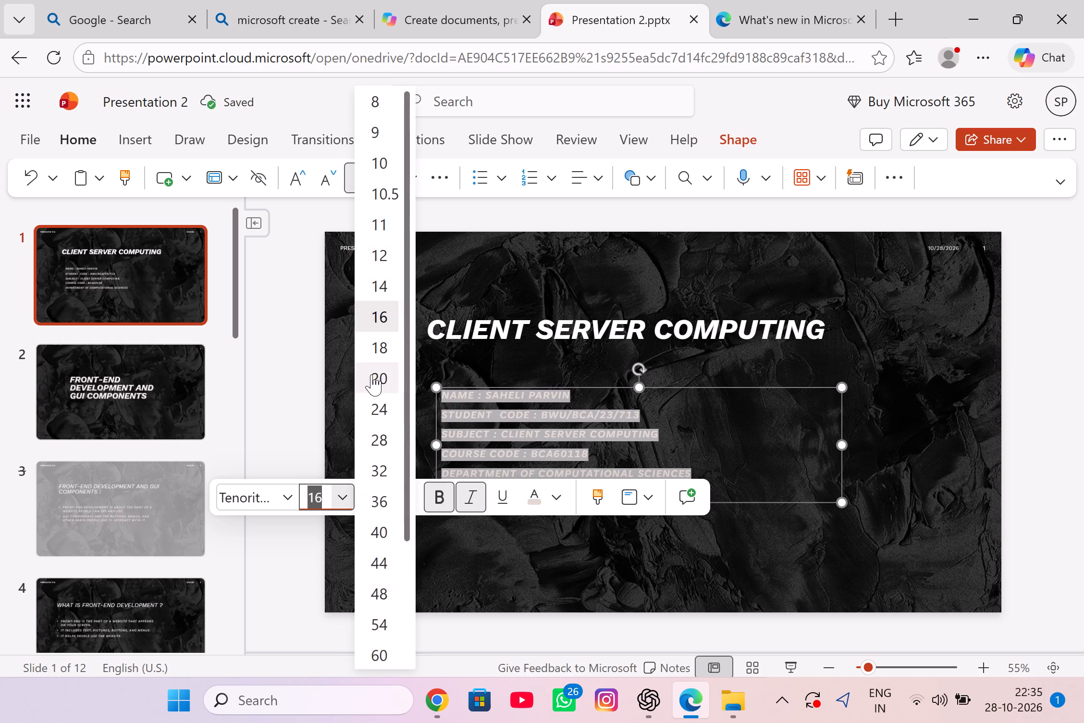
left_click(371, 374)
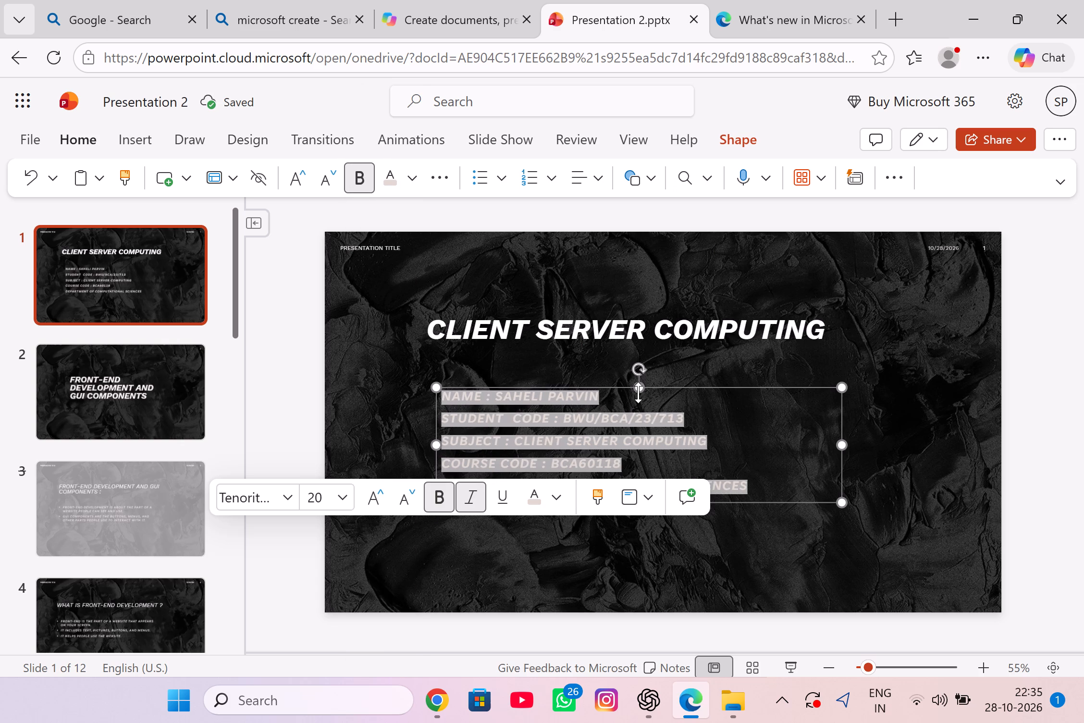
Stretch the details box's upper edge upward to a height of about 2.54".
left_click(638, 392)
left_click(640, 377)
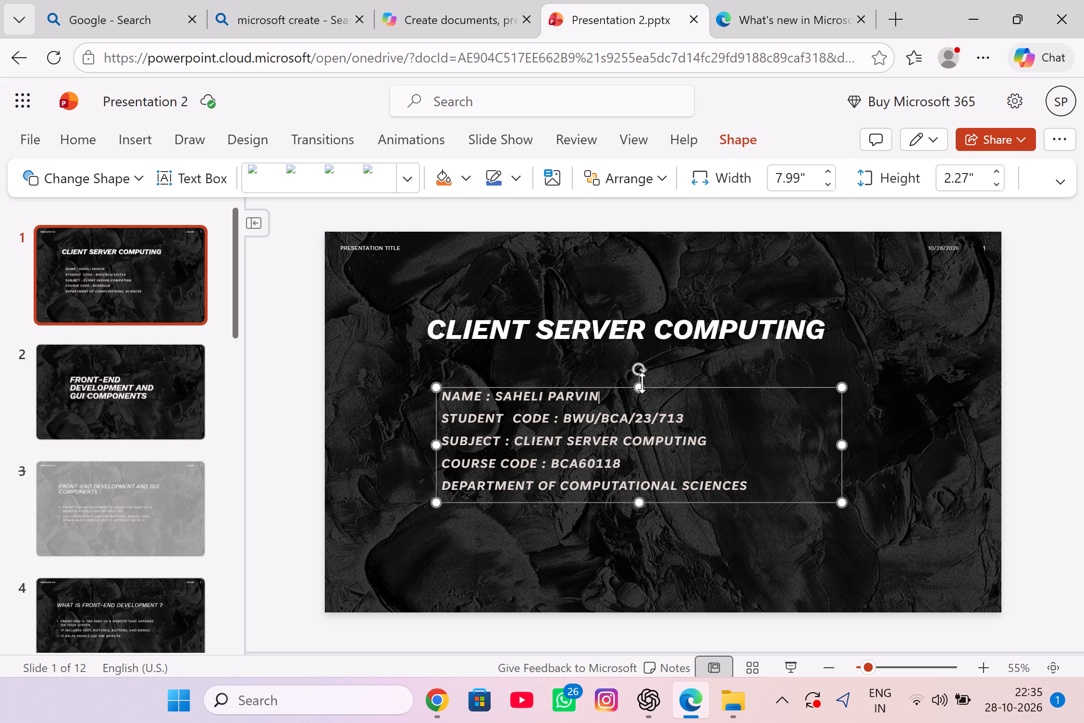
left_click_drag(641, 383, 637, 373)
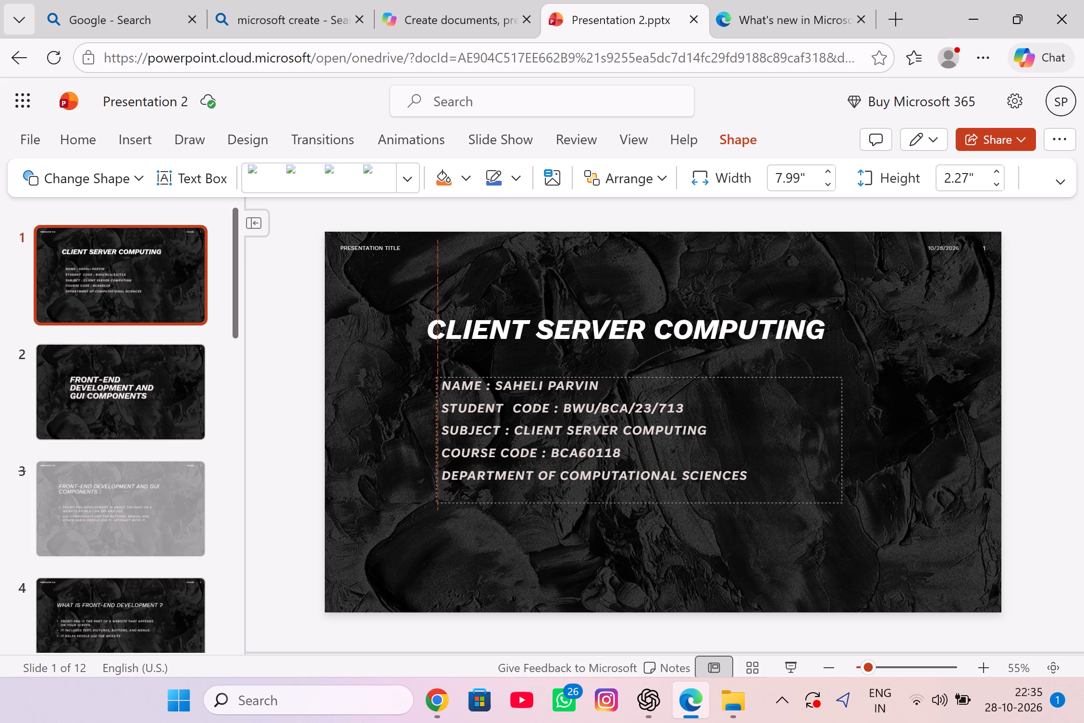
left_click_drag(637, 373, 637, 369)
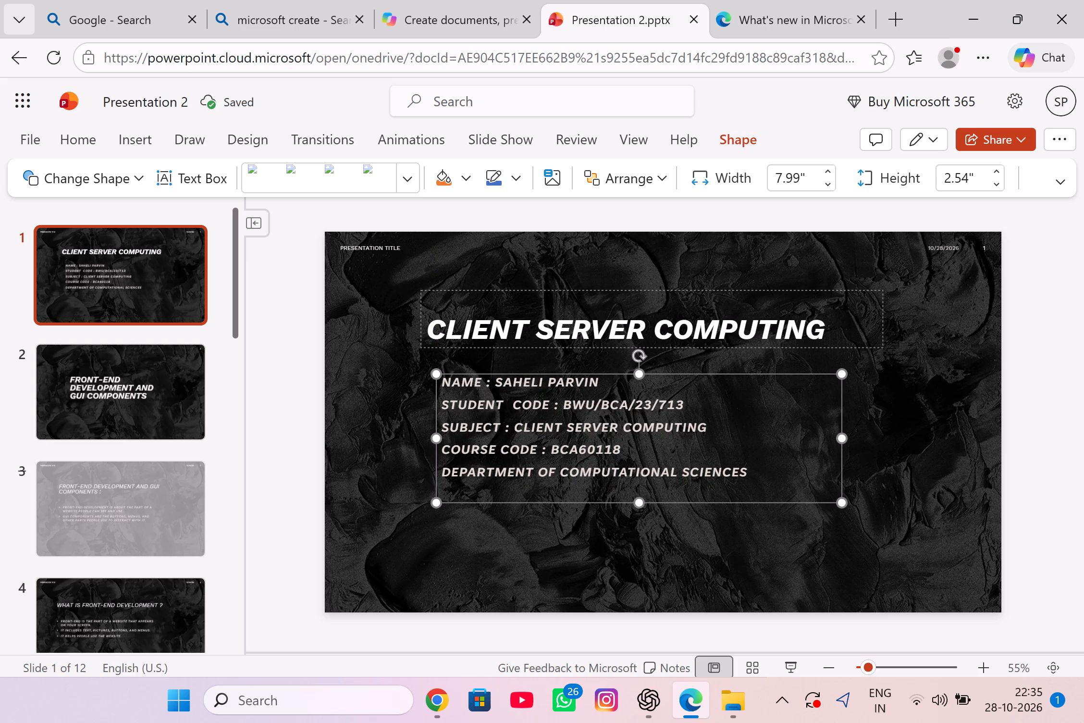
Move the title placeholder up slightly to widen the gap above the details box.
left_click_drag(636, 291, 637, 282)
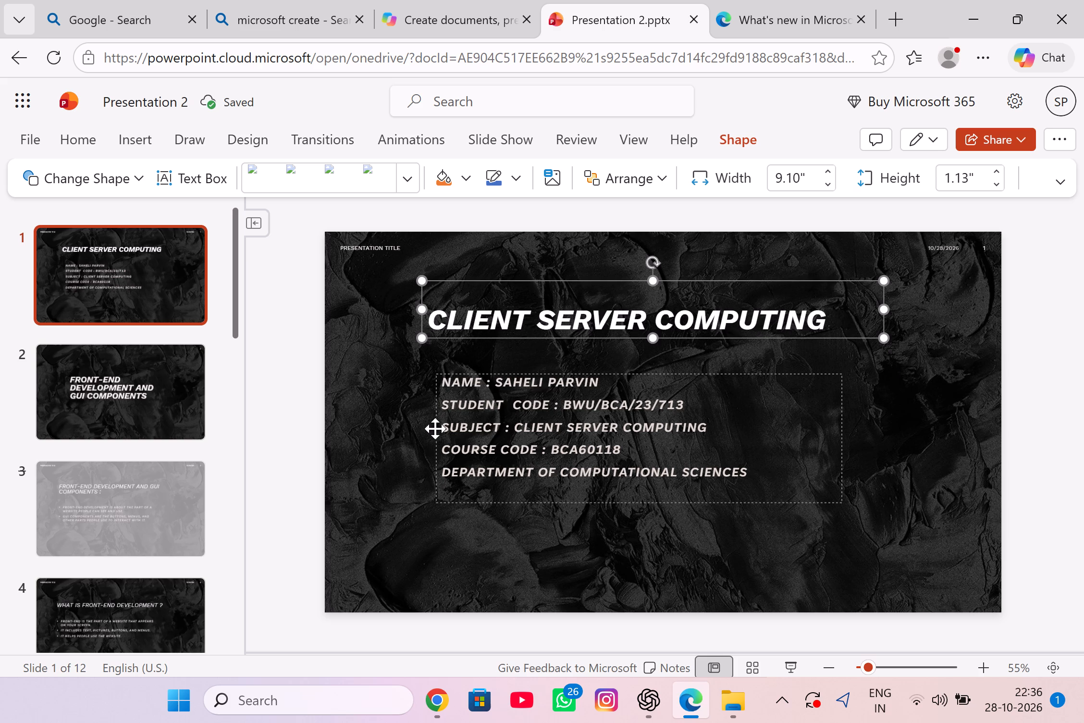
left_click(857, 393)
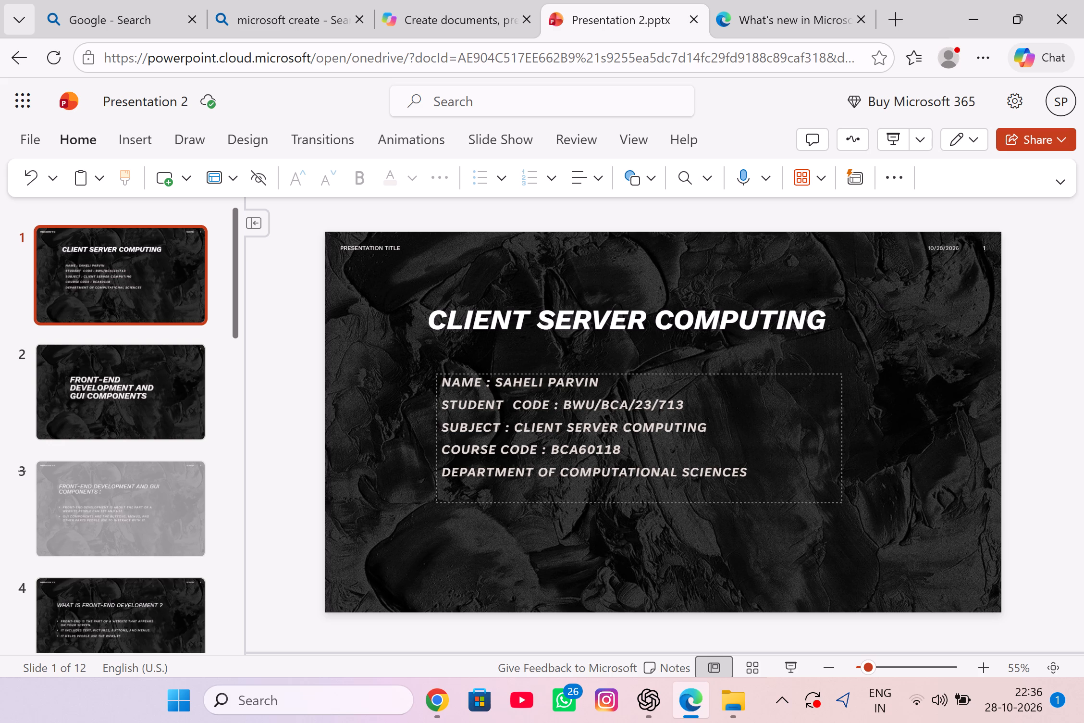
Delete the existing code after "Course code :" in the details box.
left_click(641, 449)
key("BackSpace")
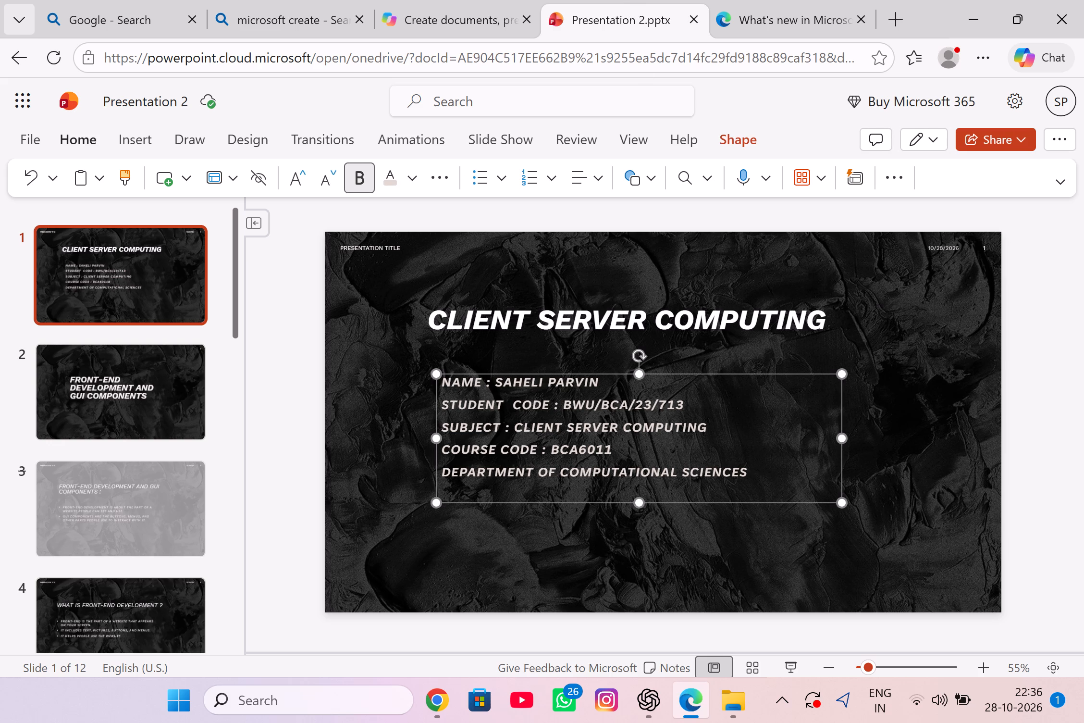
key("BackSpace")
key("BackSpace")
key("BackSpace")
key("BackSpace")
key("BackSpace")
key("BackSpace")
key("BackSpace")
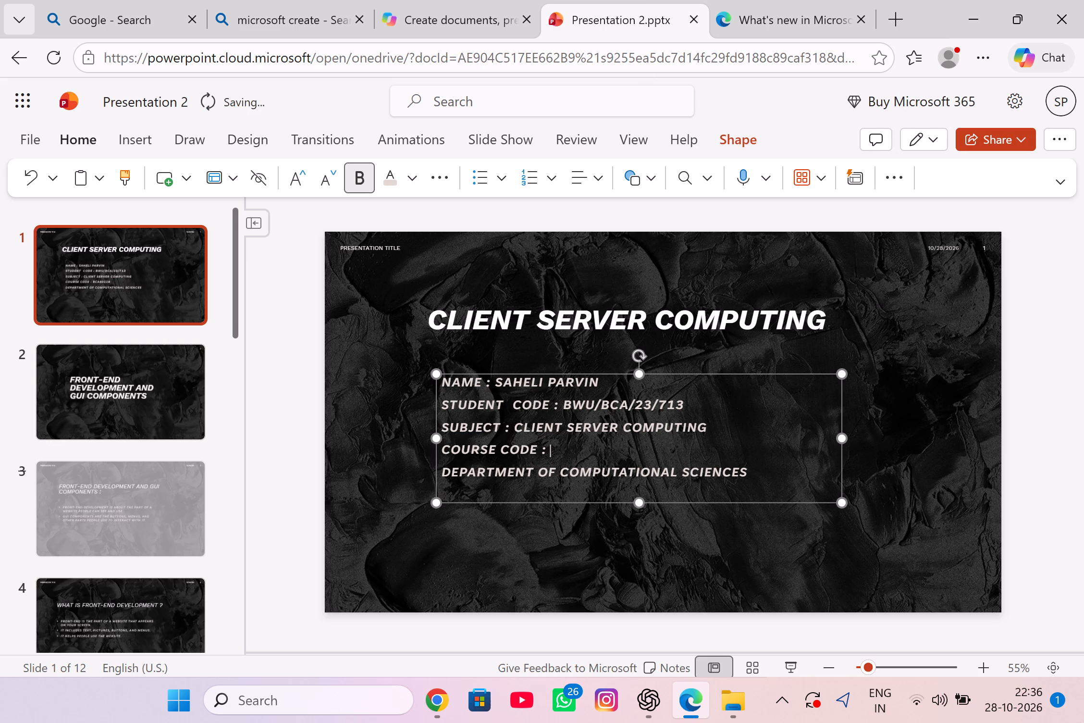
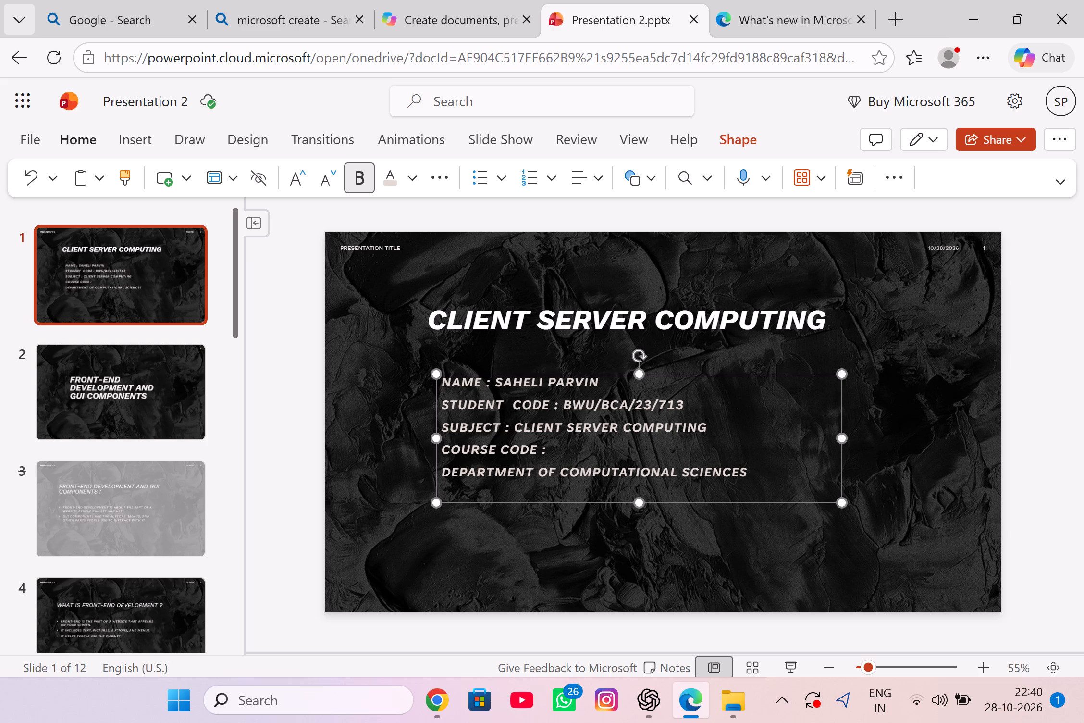
Enter BCA70123 as the course code in the details box.
key("7")
key("0")
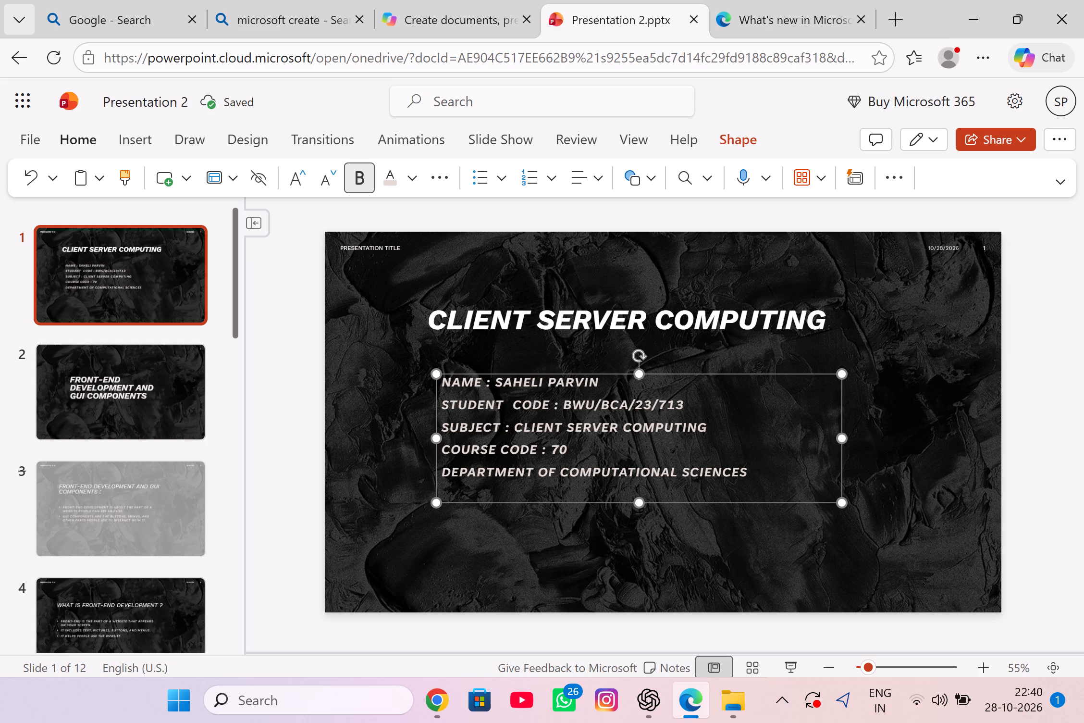
type("123")
left_click(552, 452)
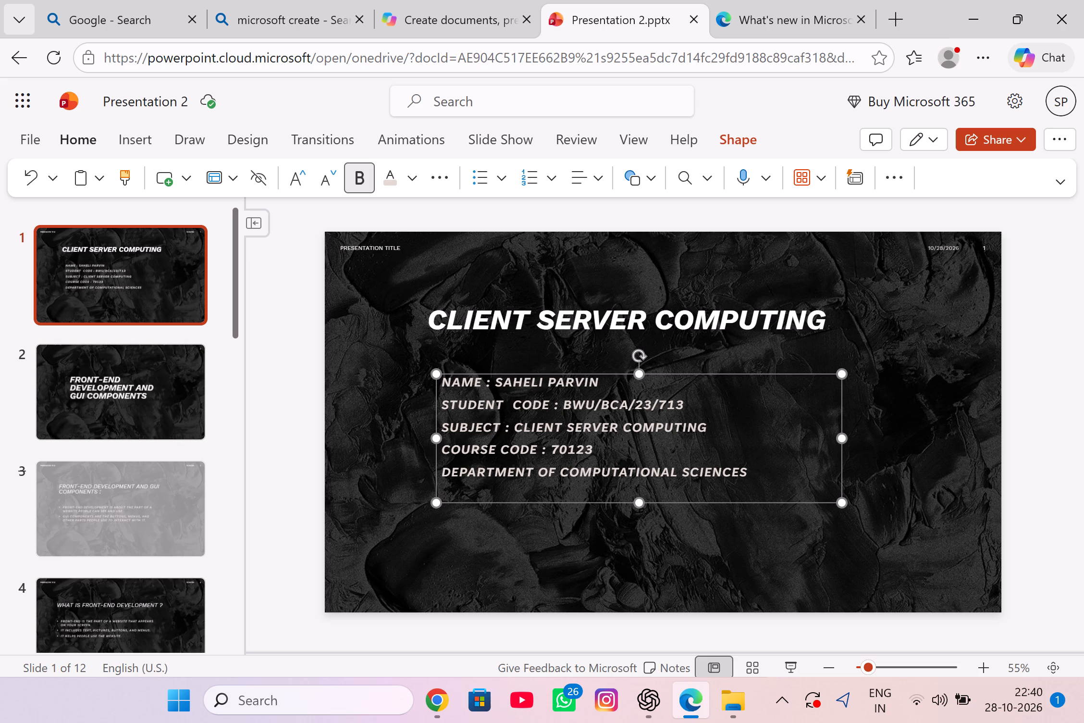
key("b")
type("ca")
Replace the "Subject" label in the details box with "course name", keeping the subject text after the colon.
left_click(504, 428)
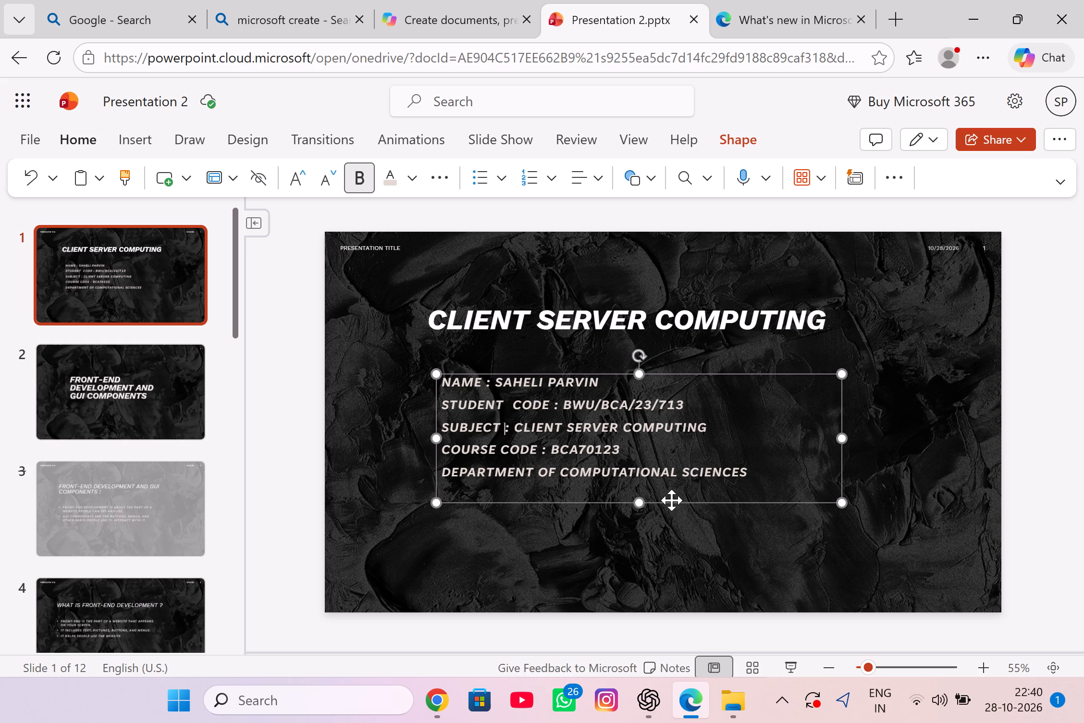
key("BackSpace")
key("BackSpace")
key("BackSpace")
key("BackSpace")
key("BackSpace")
key("BackSpace")
key("BackSpace")
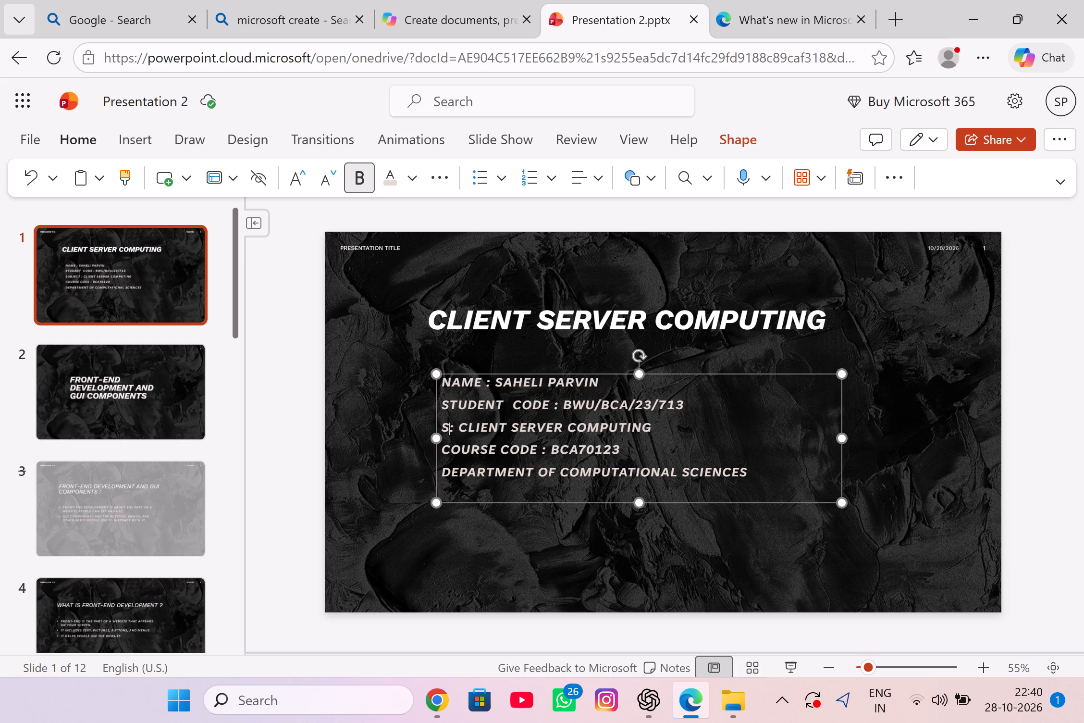
key("BackSpace")
type("co")
type("urse")
key("space")
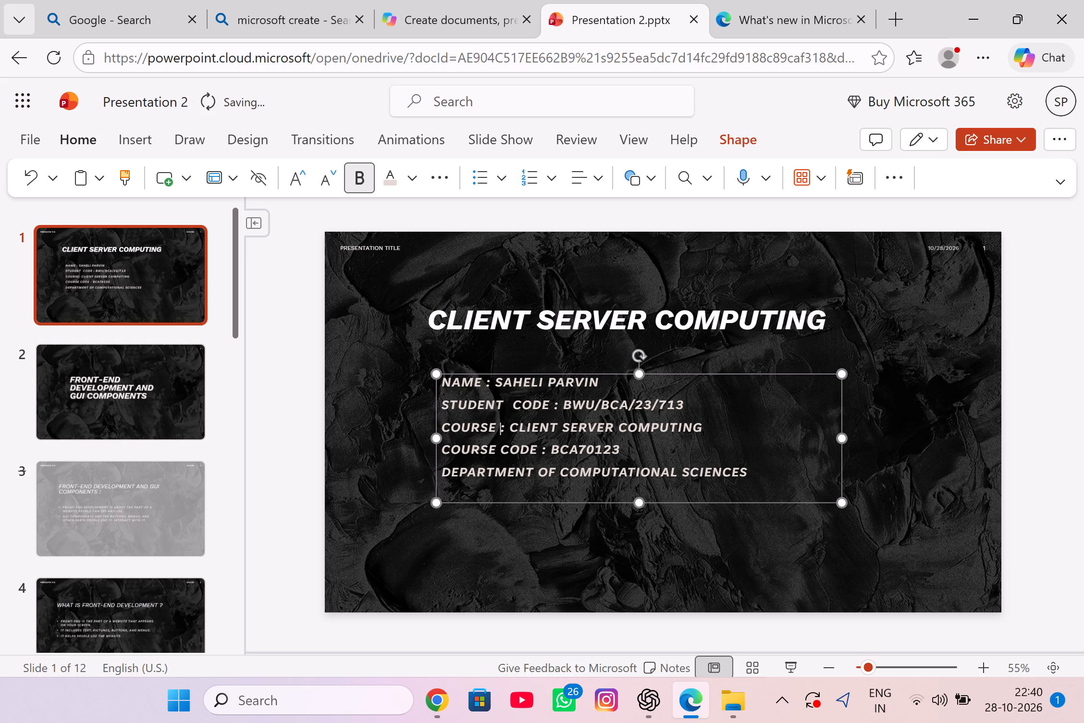
key("n")
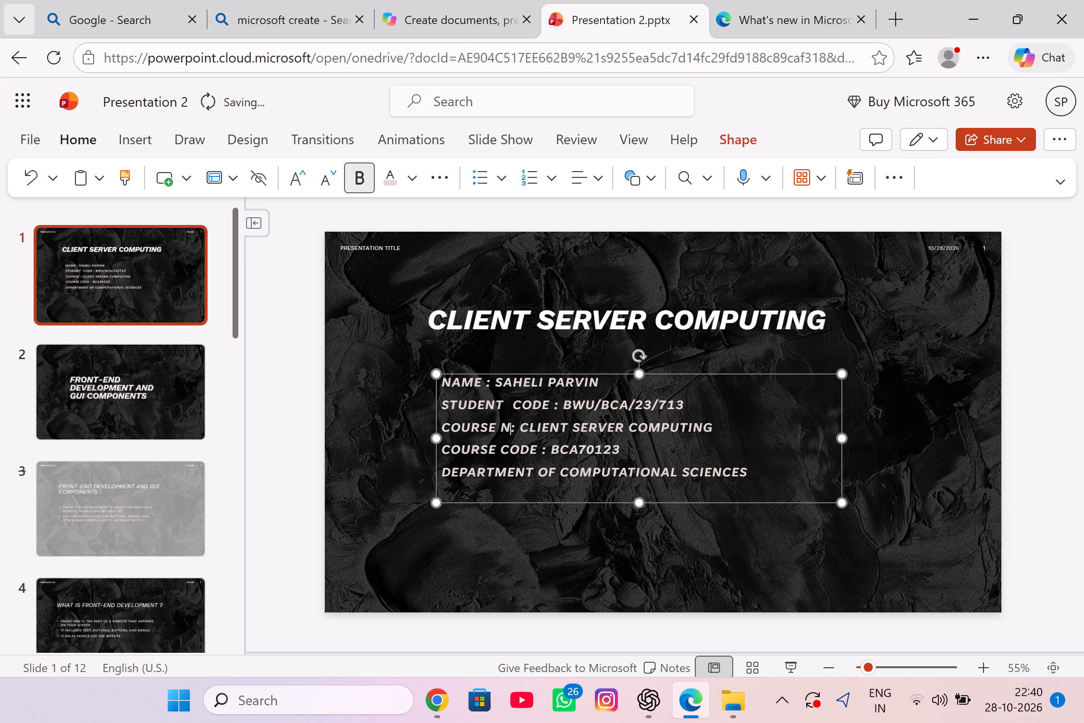
key("a")
type("me")
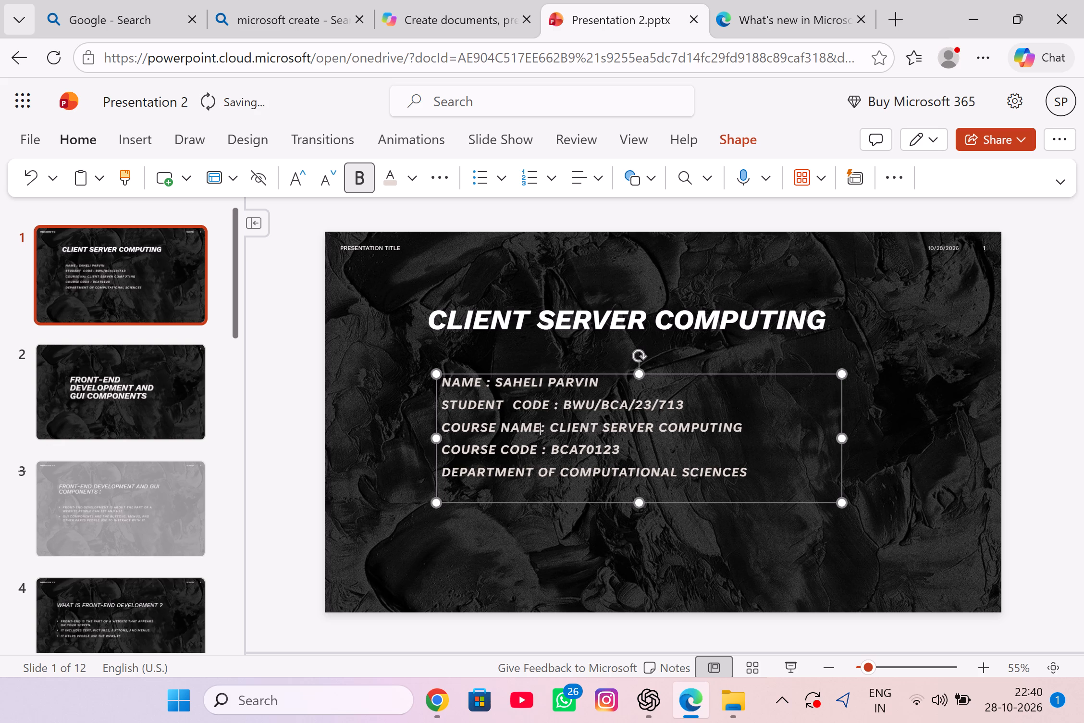
key("space")
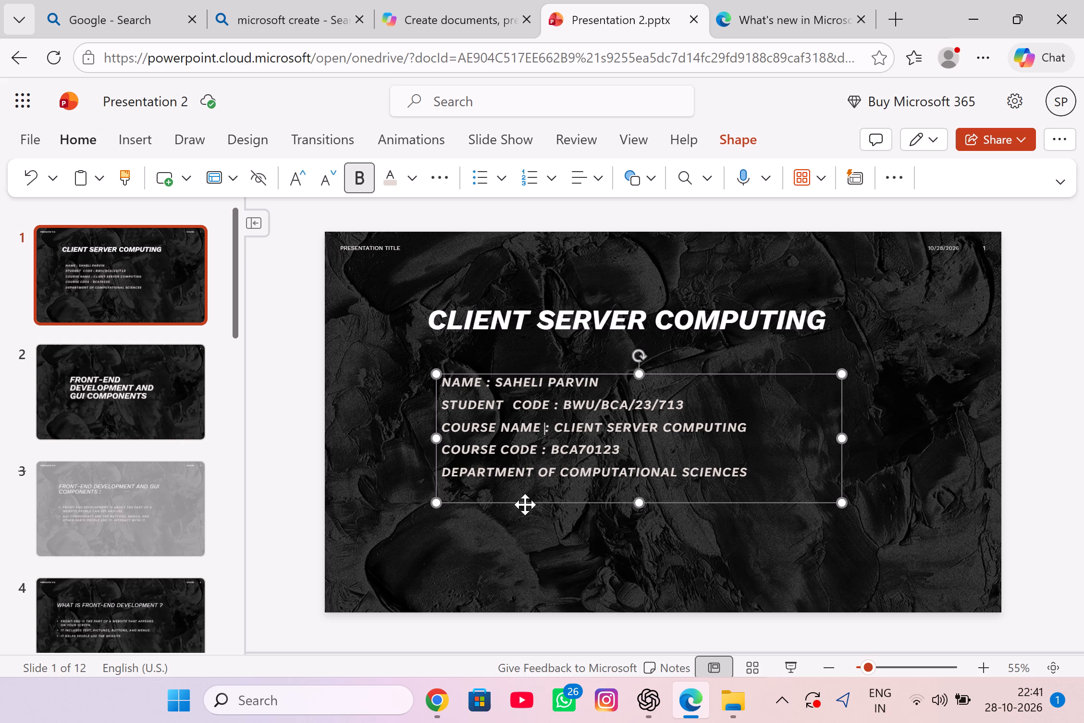
Move the "Department of Computational Sciences" line from the end of the details to directly below the name line.
left_click_drag(445, 473, 648, 489)
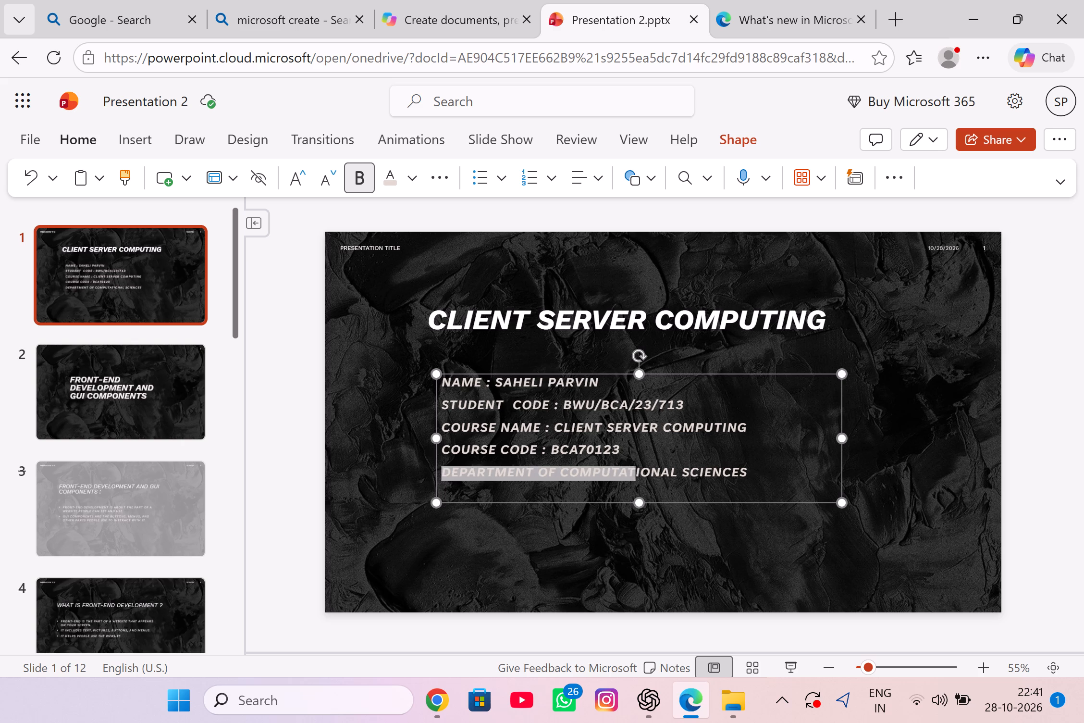
left_click_drag(648, 489, 764, 485)
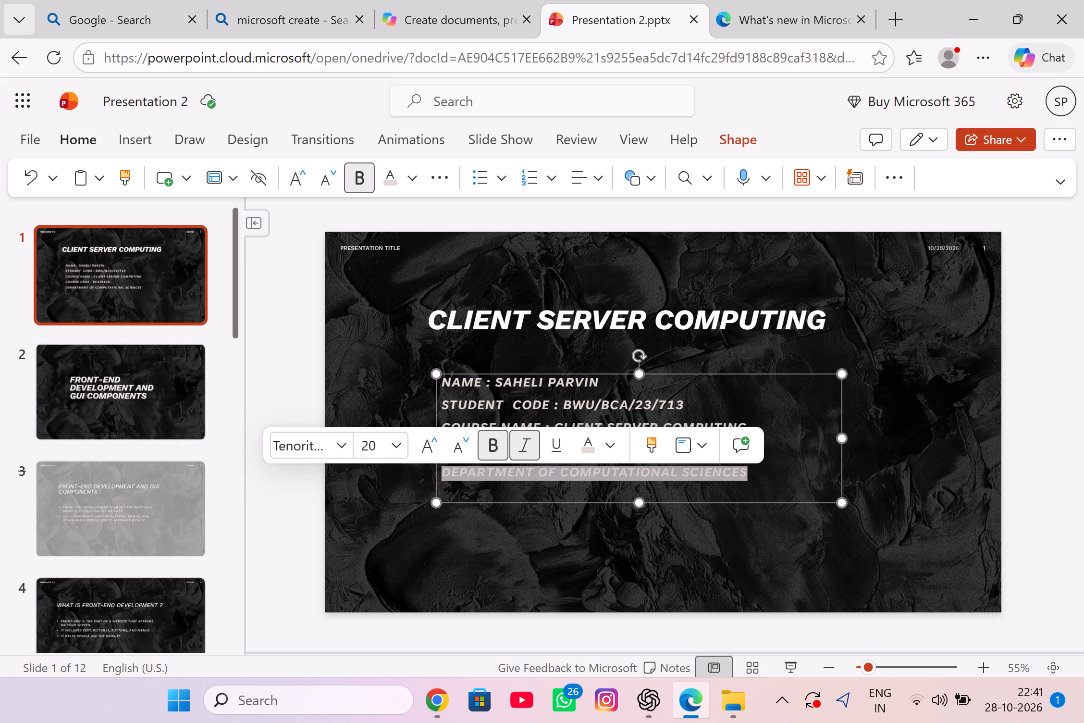
key("ctrl+c")
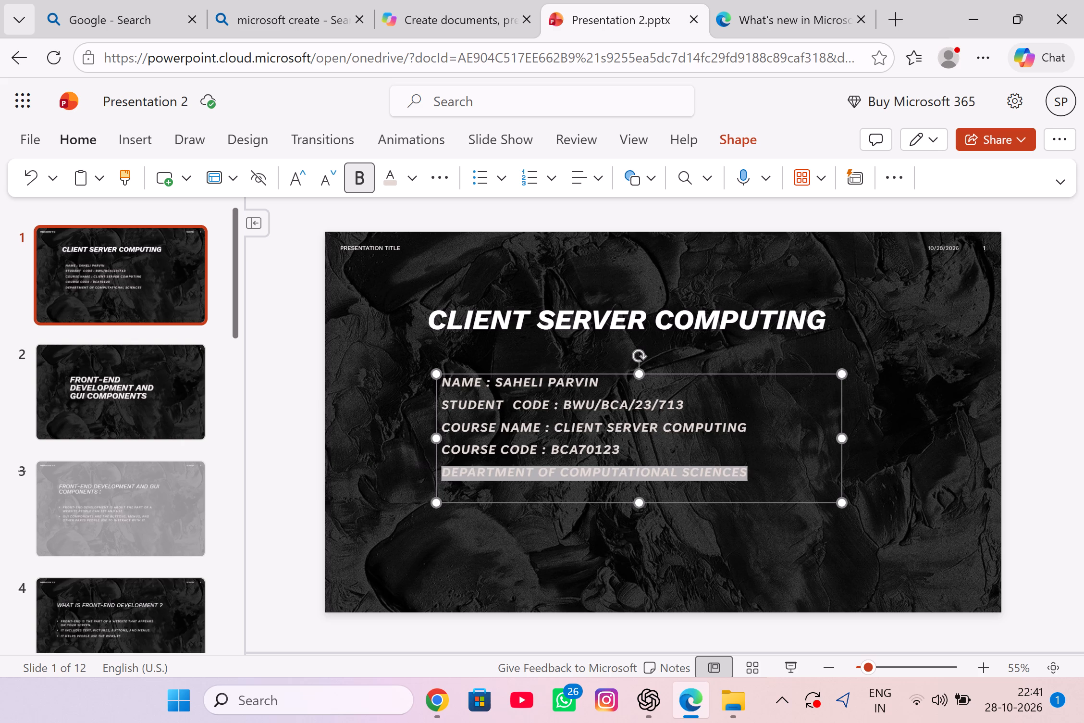
left_click(628, 387)
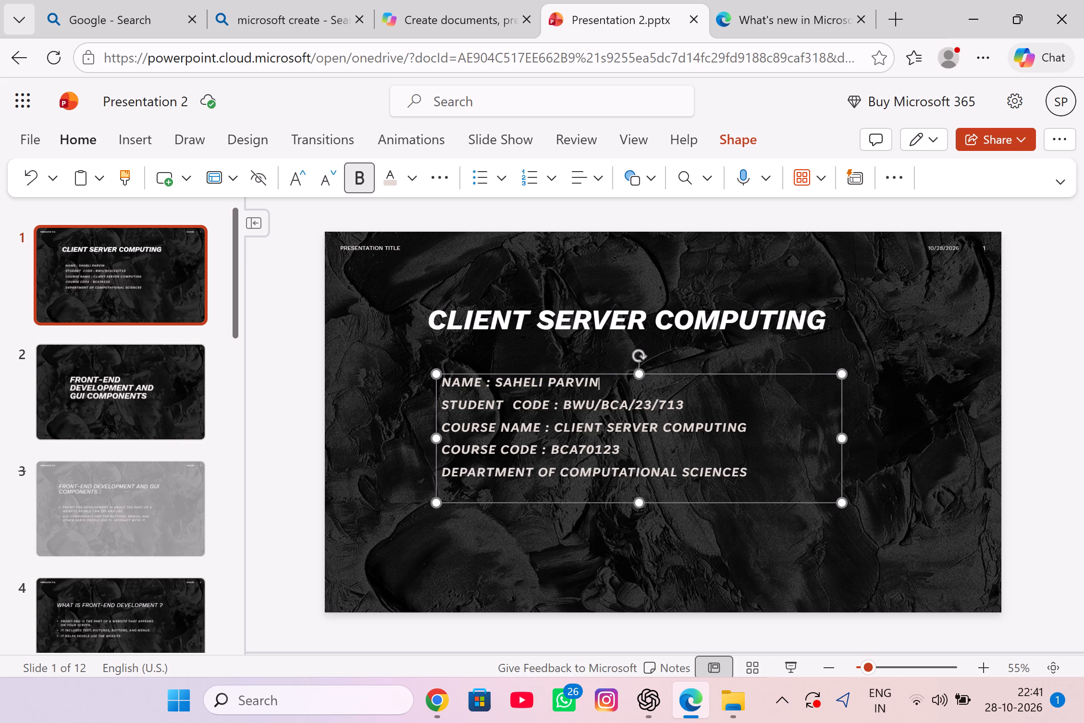
key("Return")
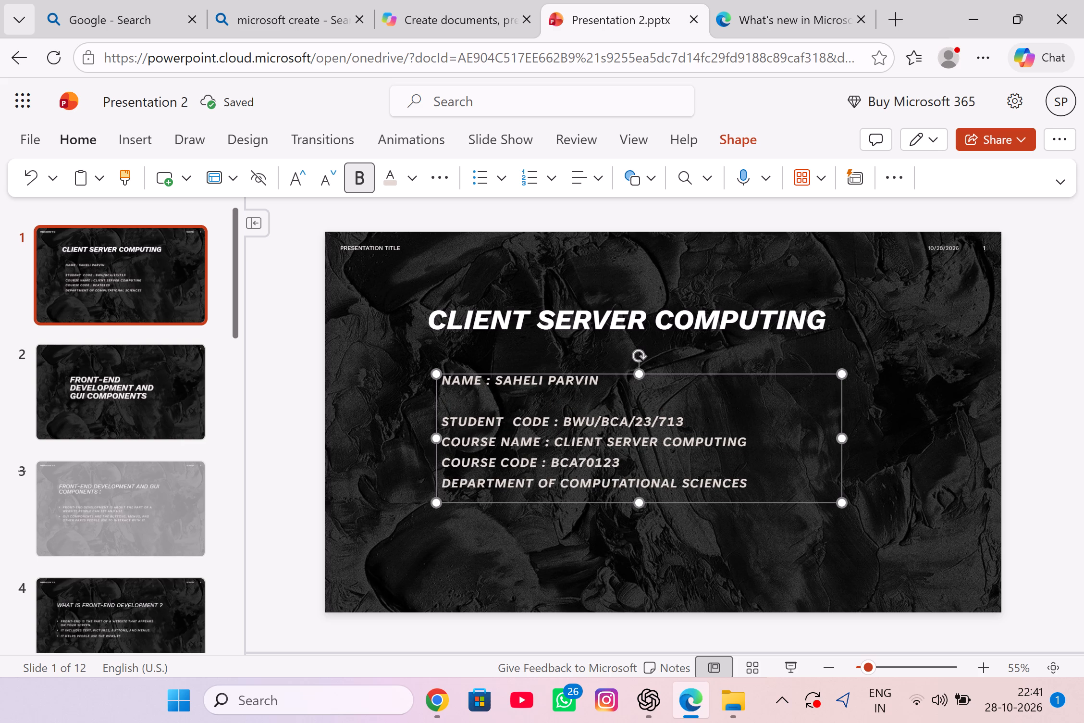
key("ctrl+v")
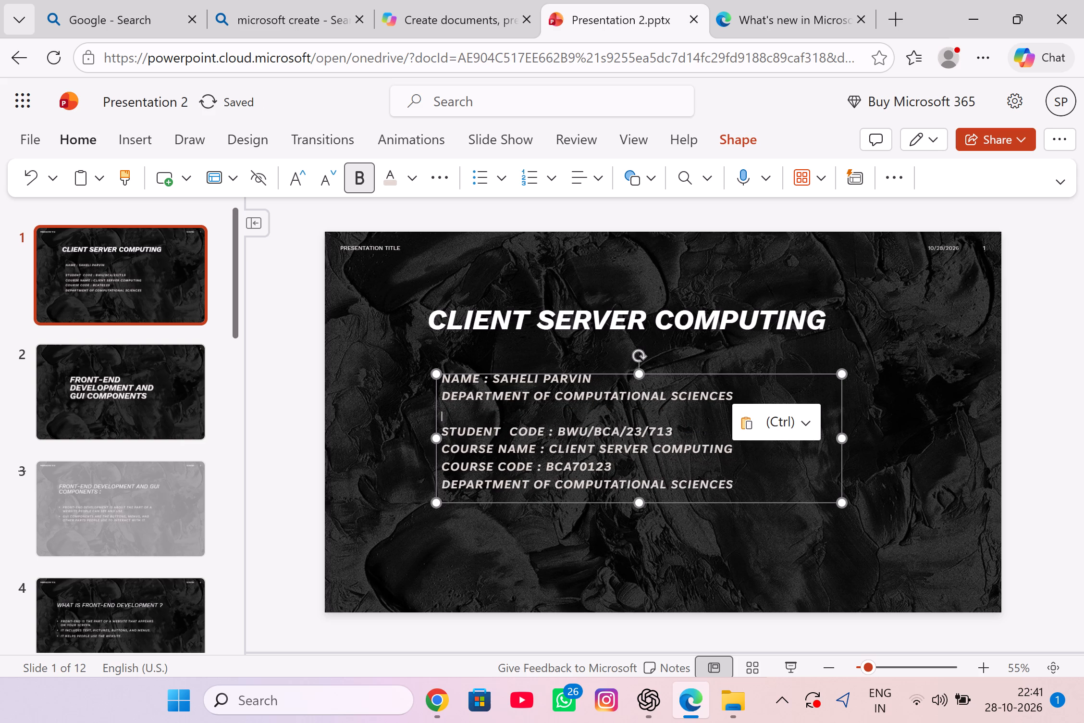
key("BackSpace")
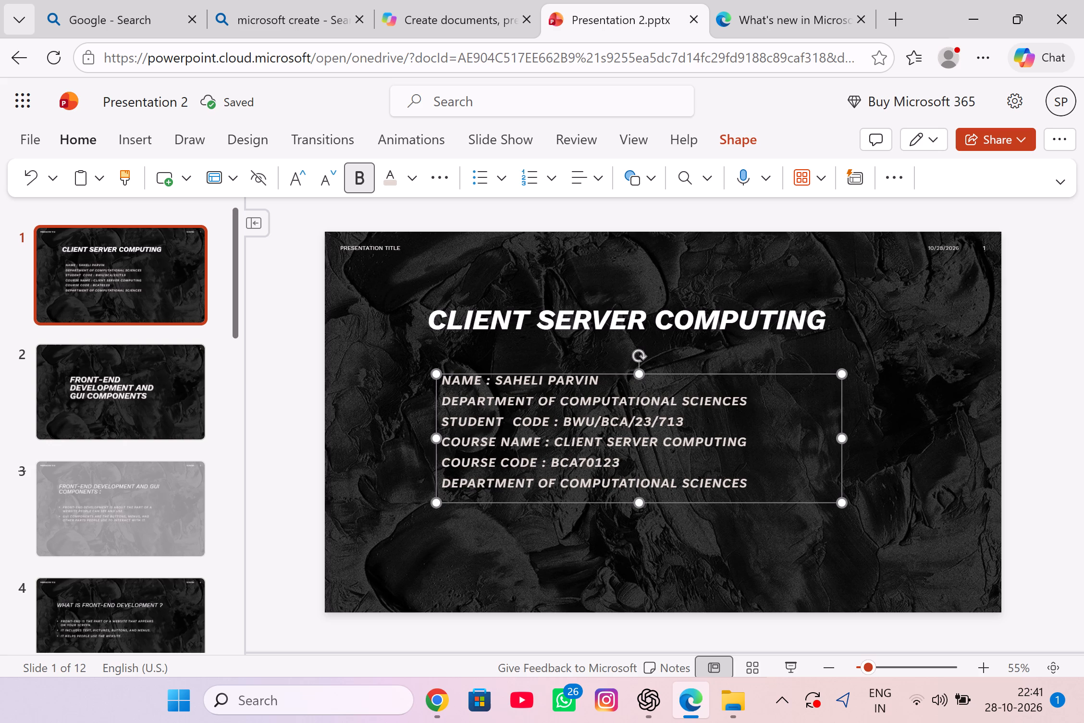
left_click_drag(453, 484, 447, 484)
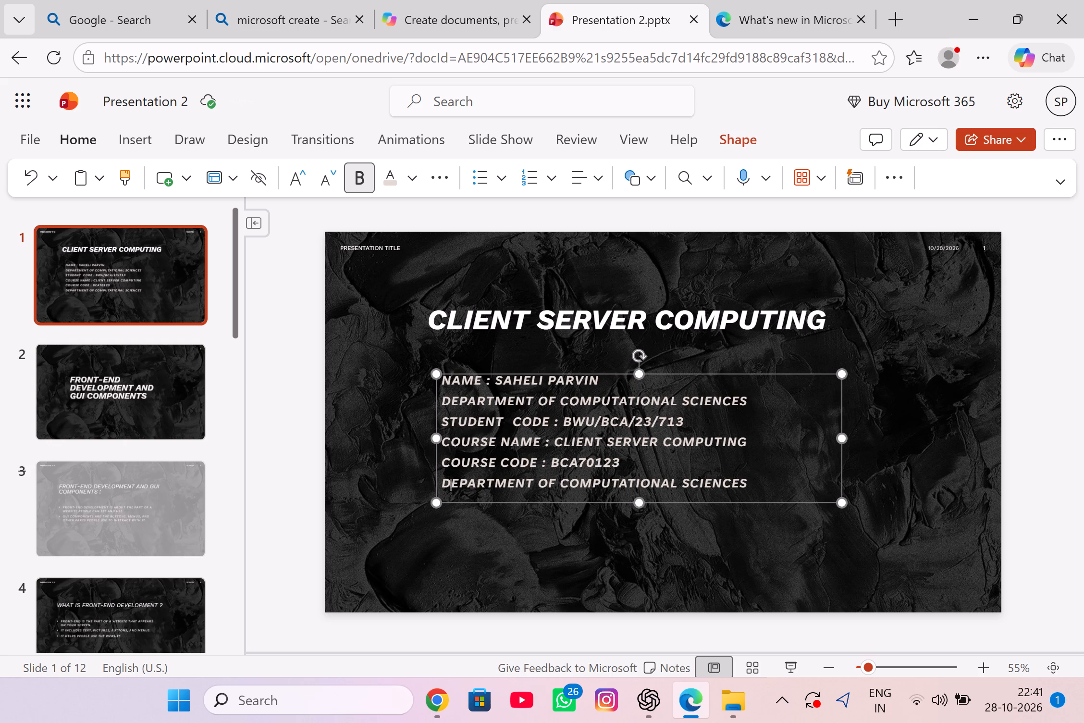
left_click_drag(447, 484, 446, 483)
left_click(443, 478)
left_click_drag(442, 482, 443, 487)
left_click_drag(445, 487, 717, 491)
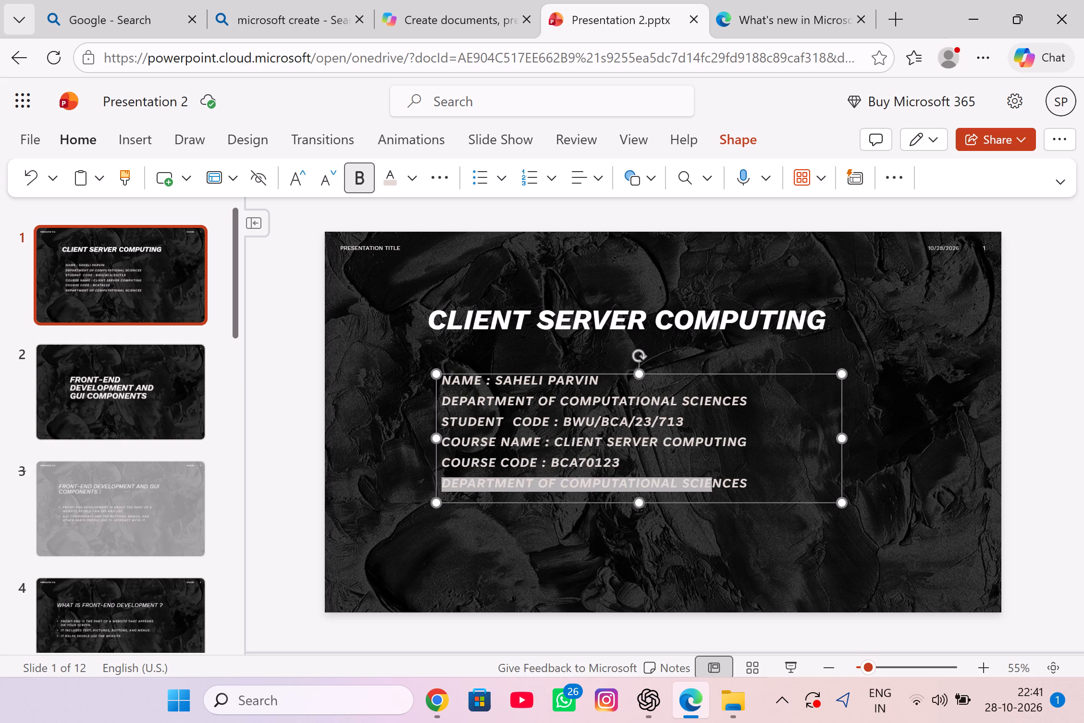
left_click_drag(717, 491, 784, 483)
key("BackSpace")
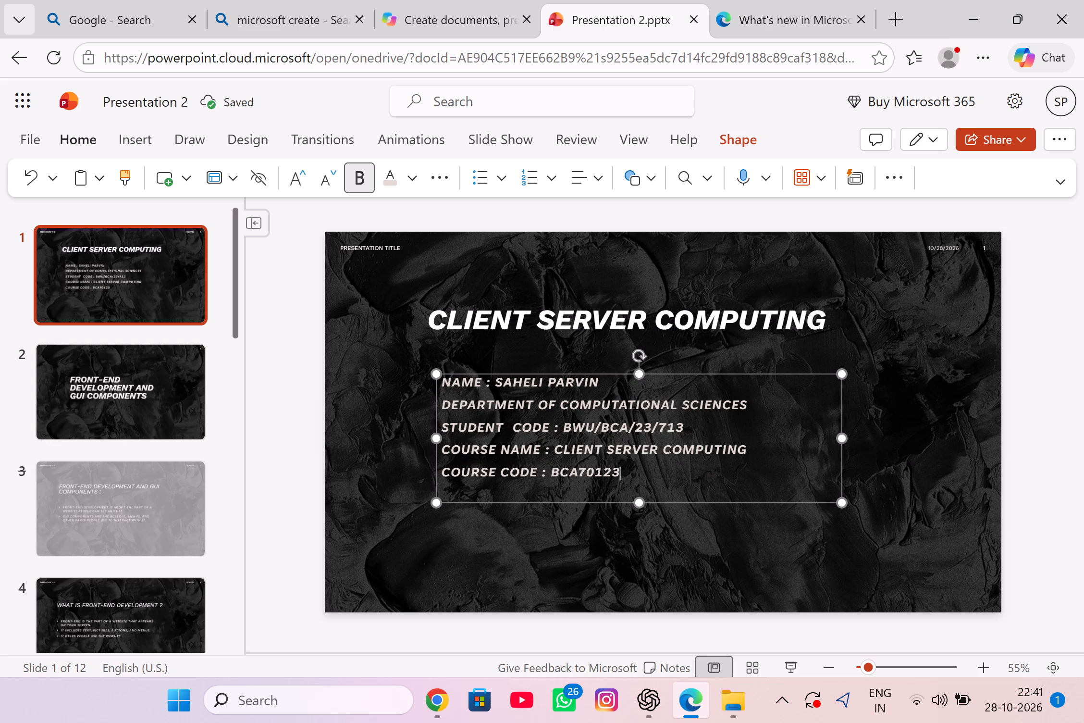
Shift the details box slightly left so its left edge lines up with the title placeholder's.
scroll(528, 416, "down", 1)
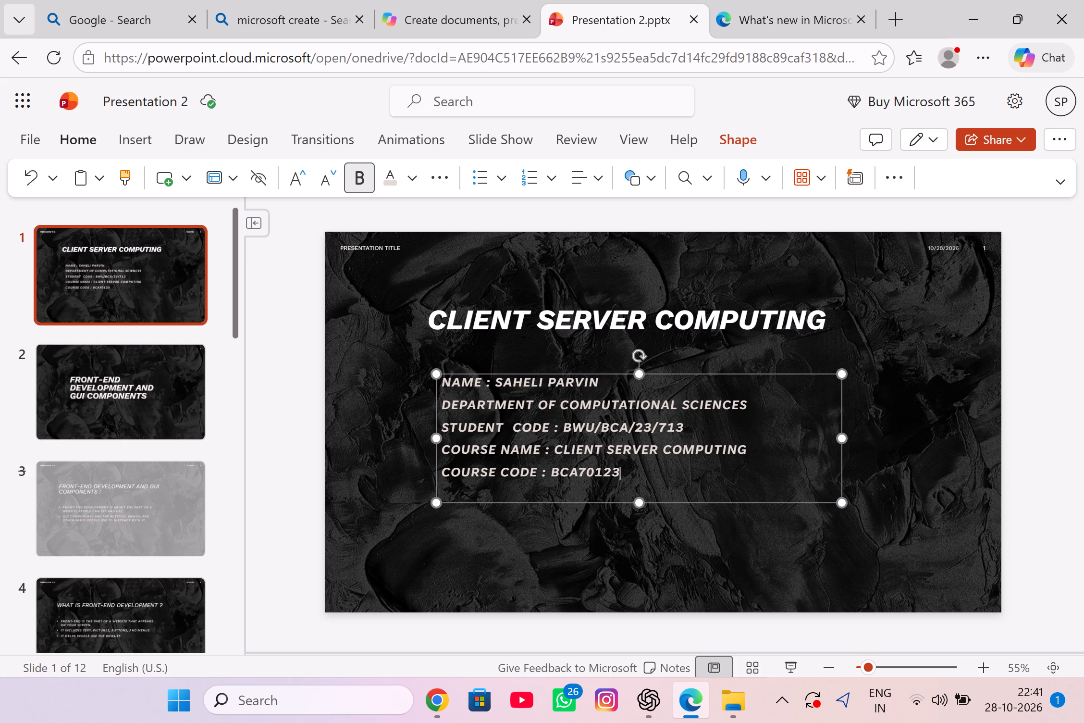
left_click_drag(438, 403, 467, 400)
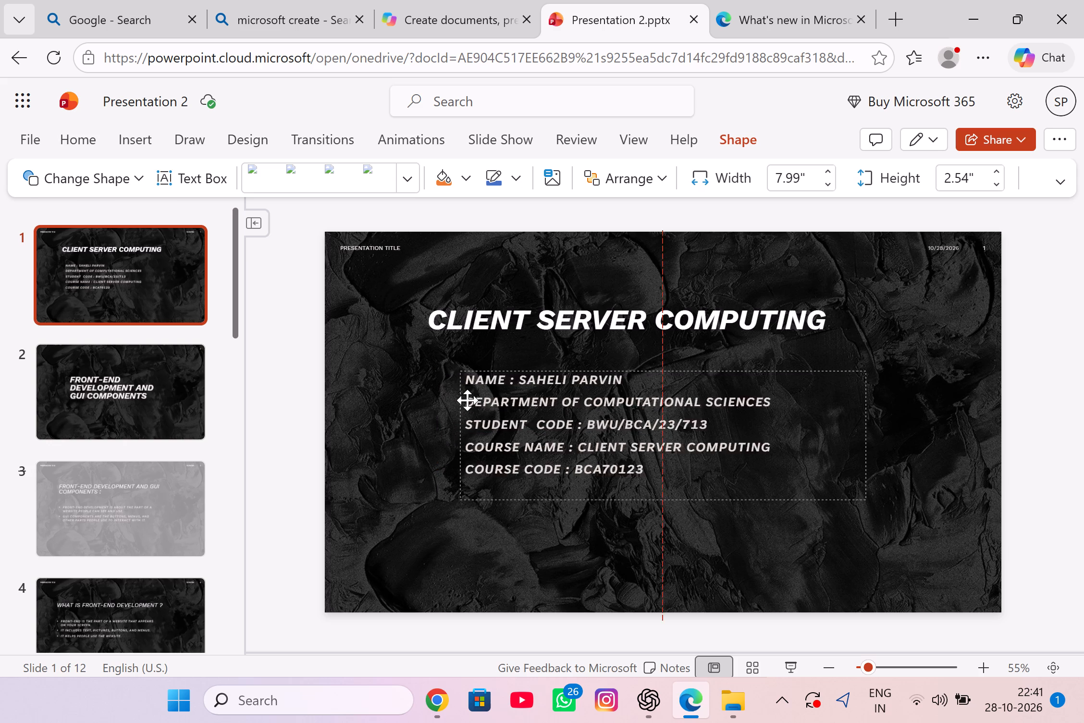
left_click_drag(467, 400, 428, 402)
Move the department line from below the name to below the student code line, leaving a blank line after it.
left_click_drag(429, 403, 528, 402)
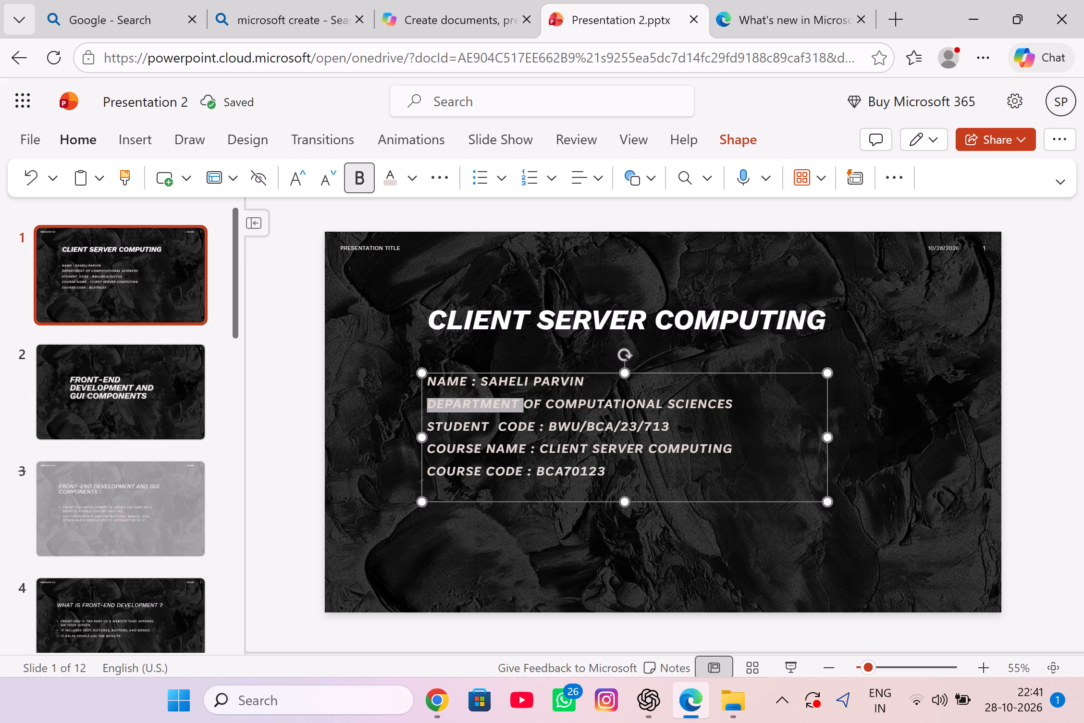
left_click_drag(528, 402, 733, 399)
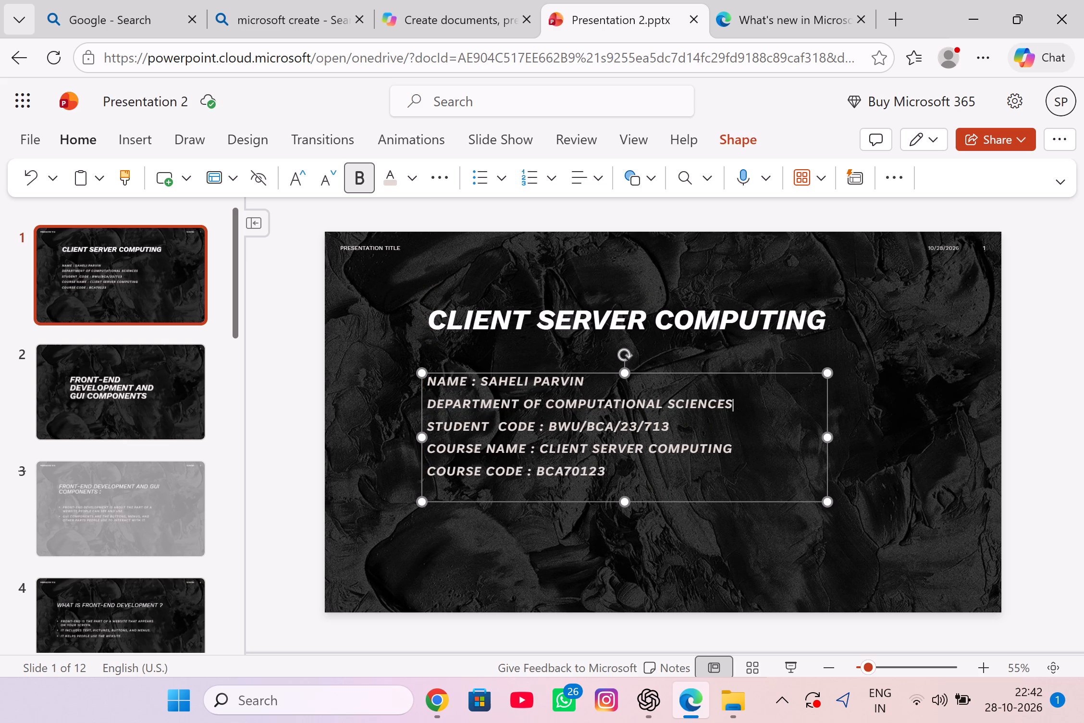
left_click_drag(430, 404, 604, 410)
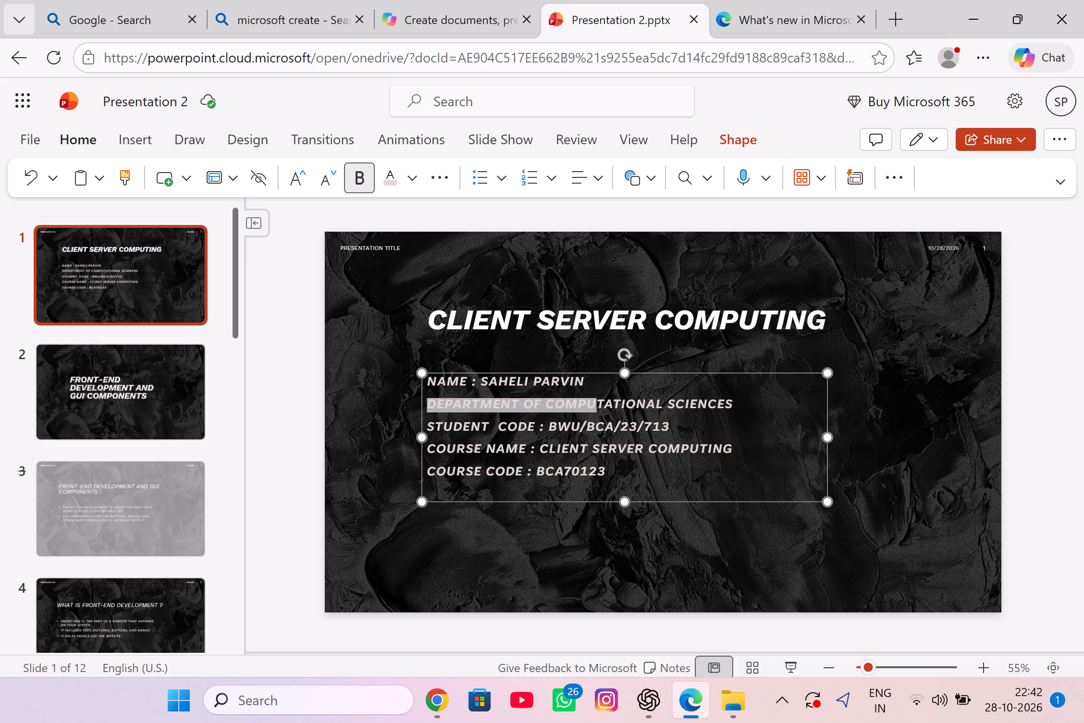
left_click_drag(604, 410, 735, 406)
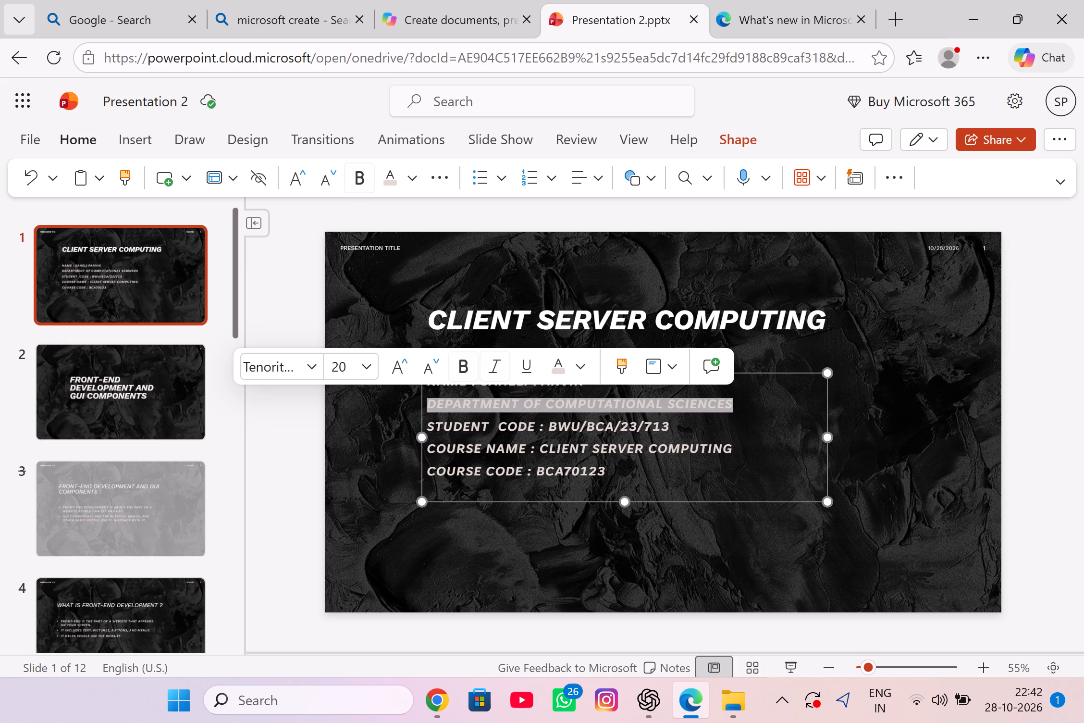
key("ctrl+c")
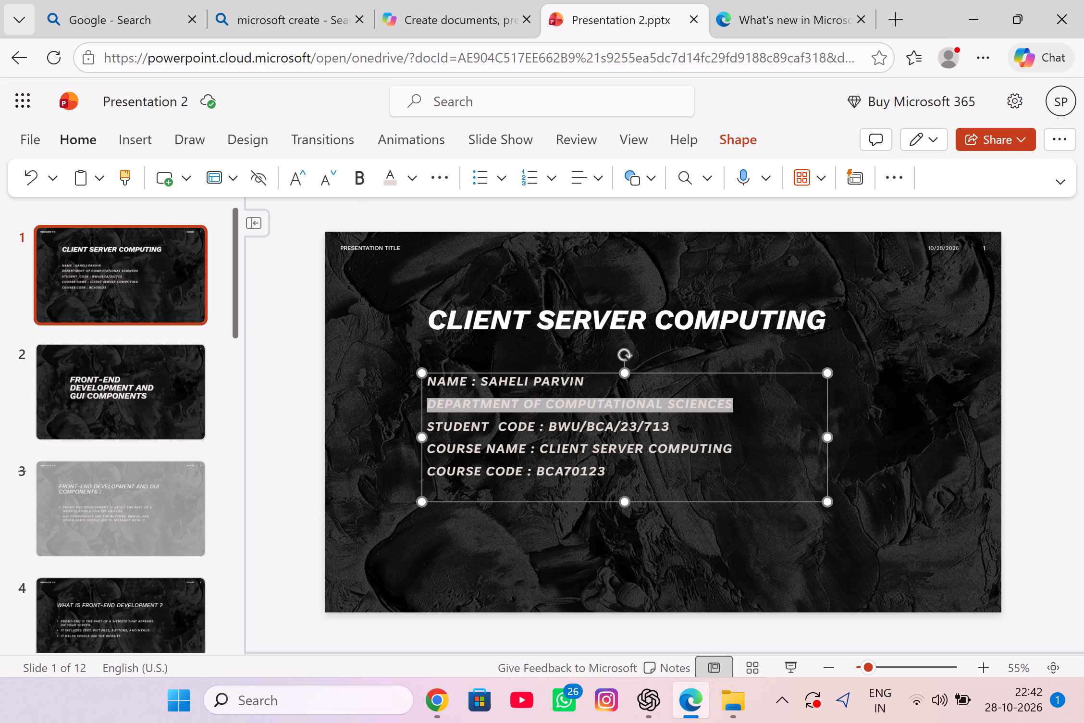
left_click(678, 428)
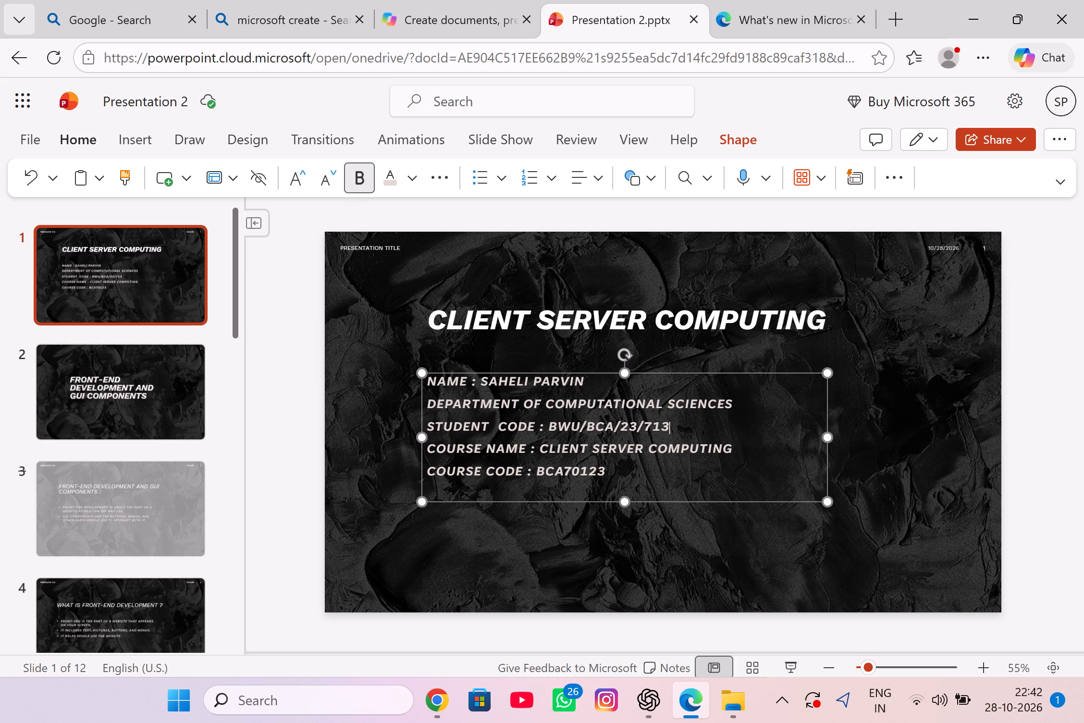
key("Return")
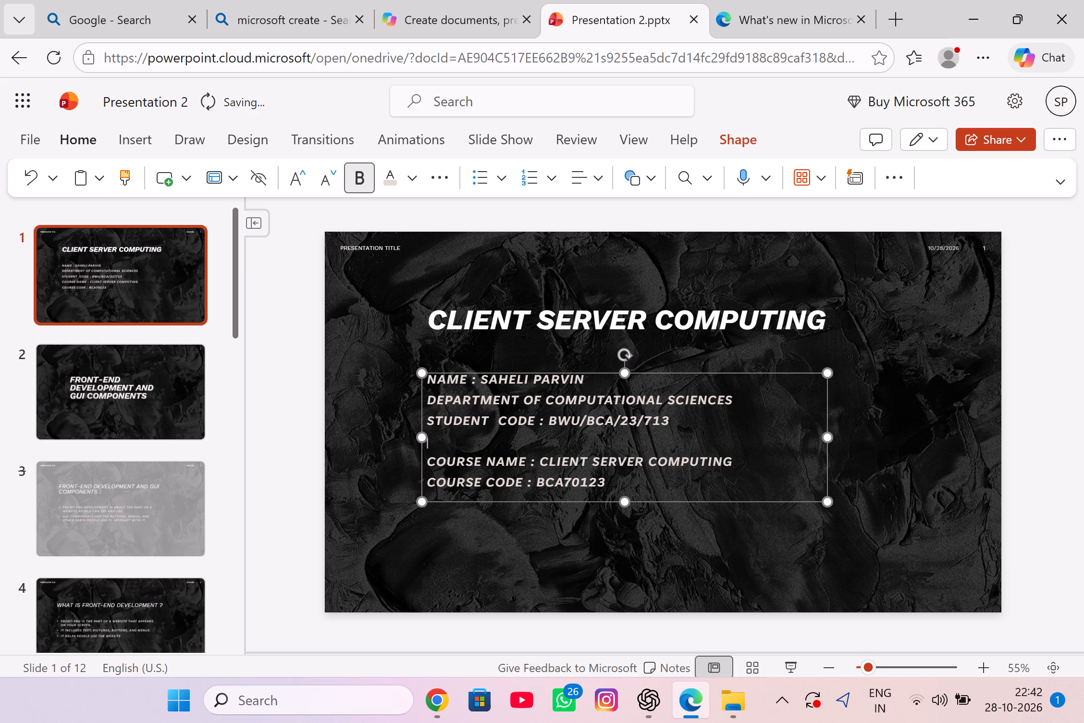
key("ctrl+v")
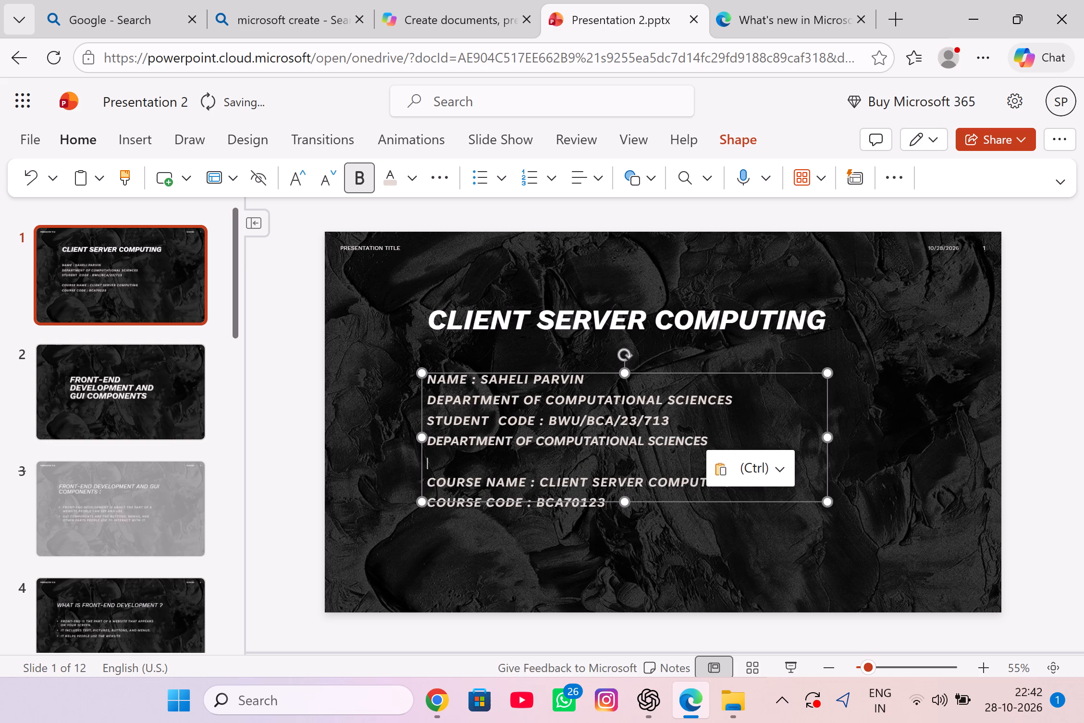
left_click_drag(723, 397, 689, 397)
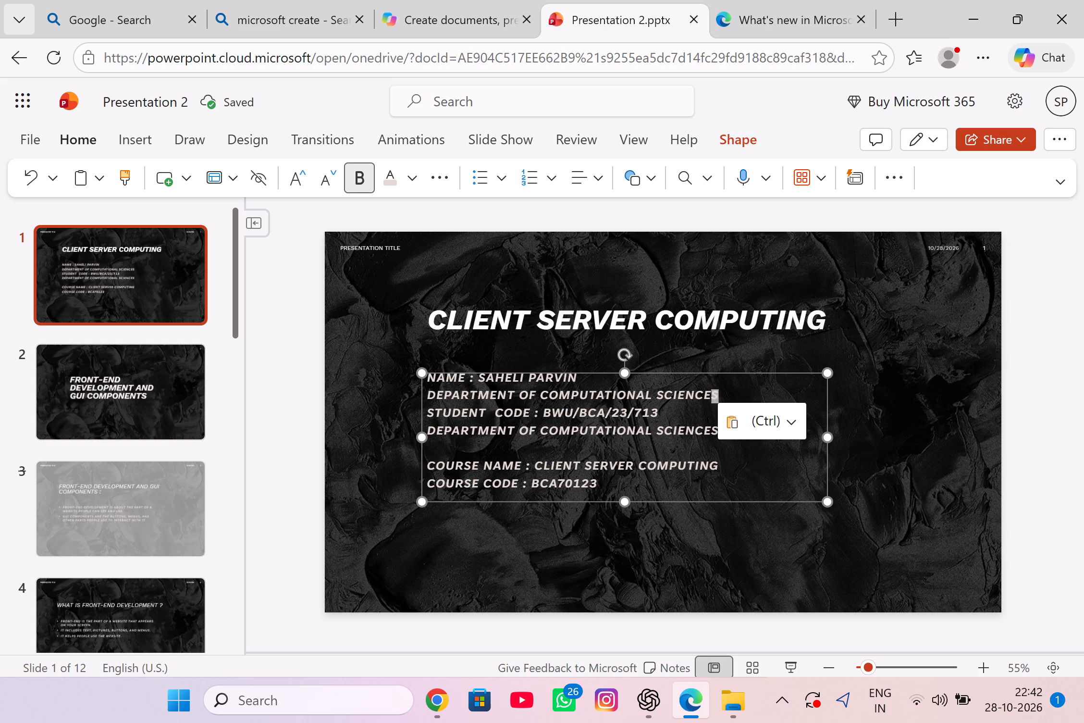
left_click_drag(689, 397, 429, 394)
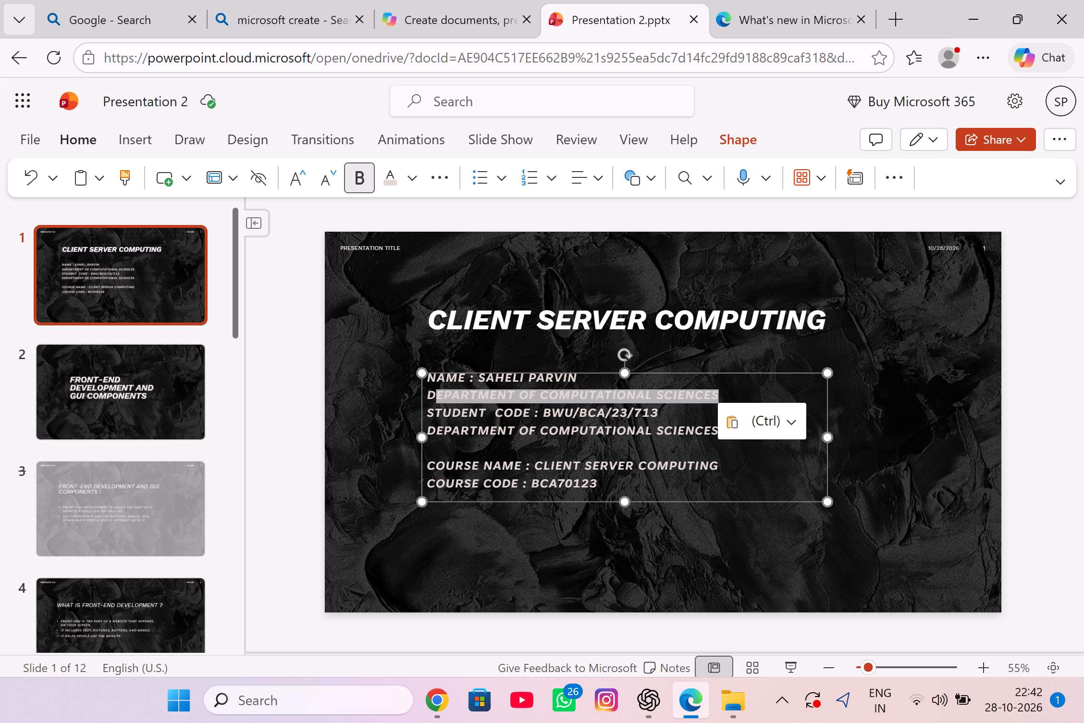
left_click_drag(429, 394, 428, 393)
key("BackSpace")
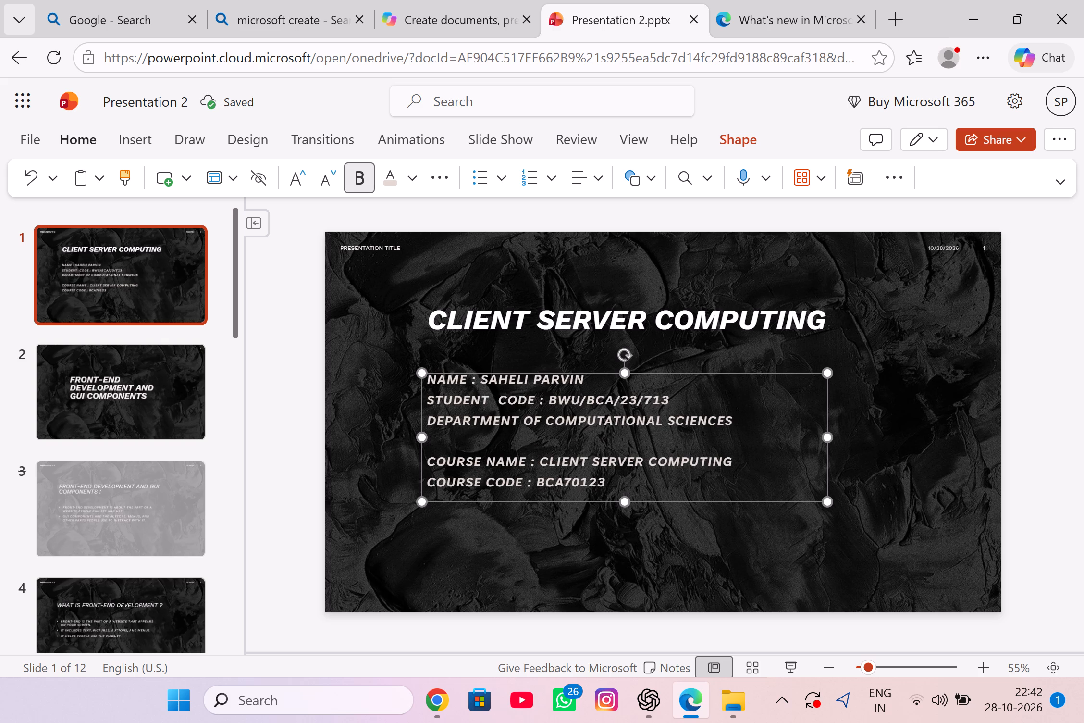
Fill the blank line below the department line with "programme name : bca".
left_click(444, 432)
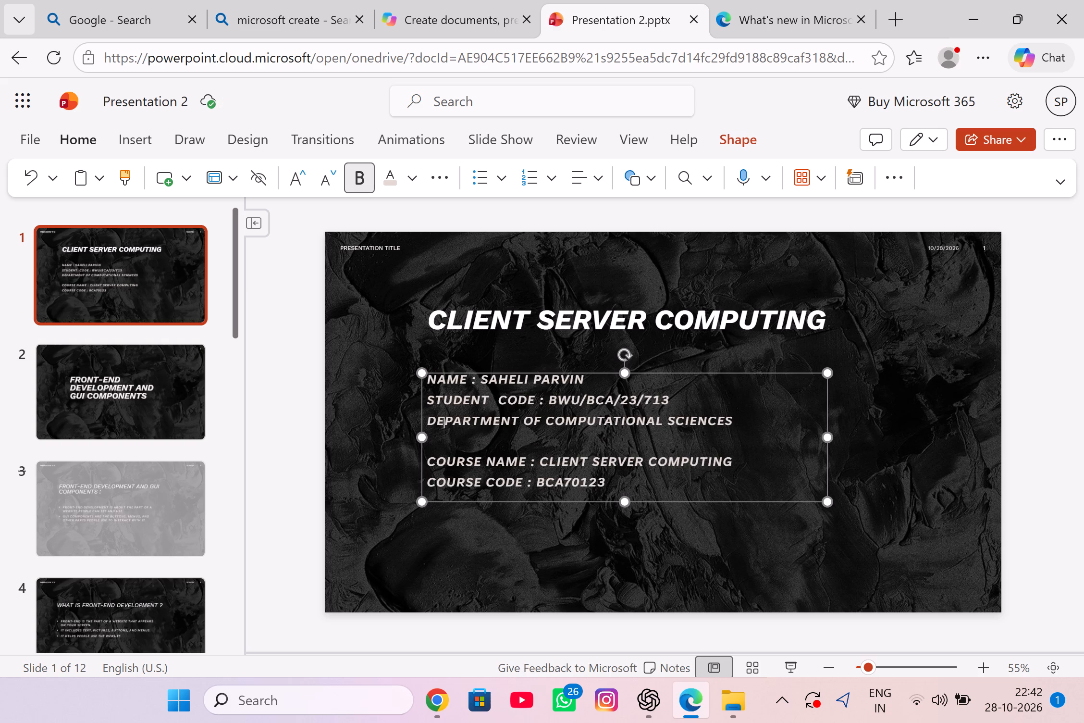
left_click(441, 441)
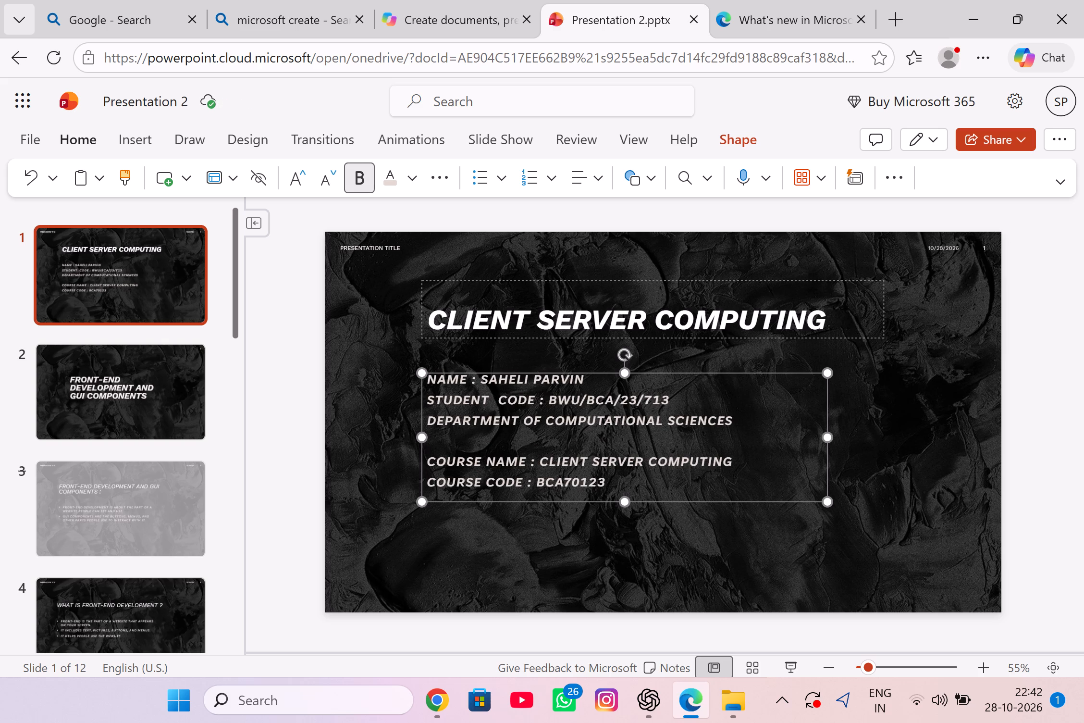
key("p")
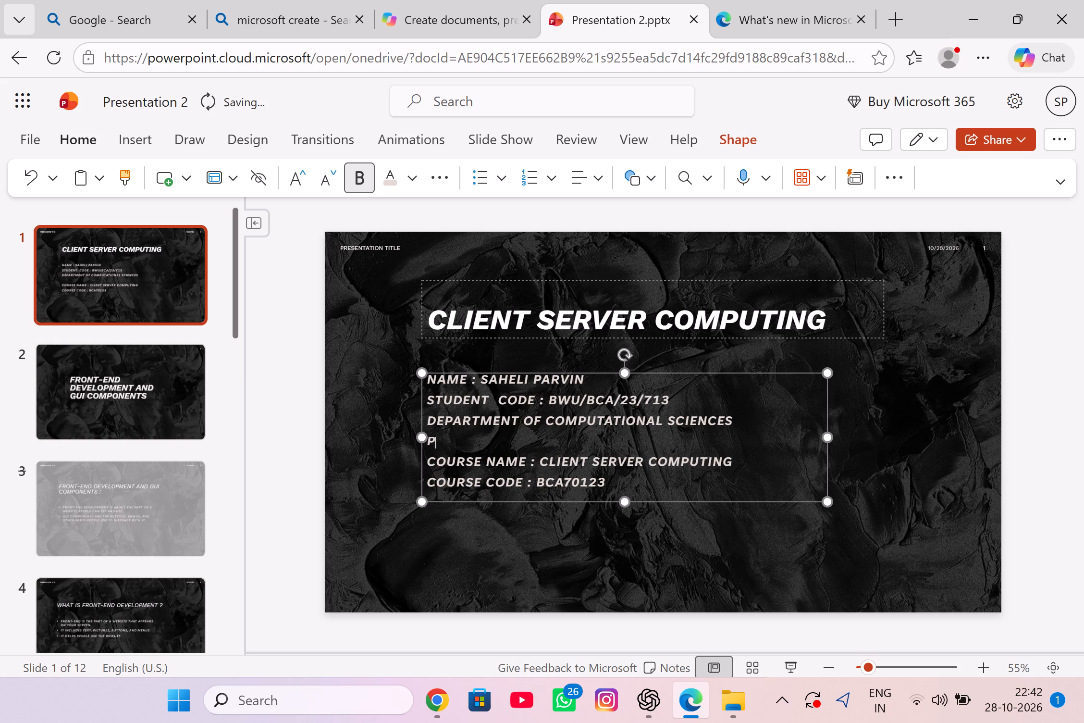
key("r")
type("ogra")
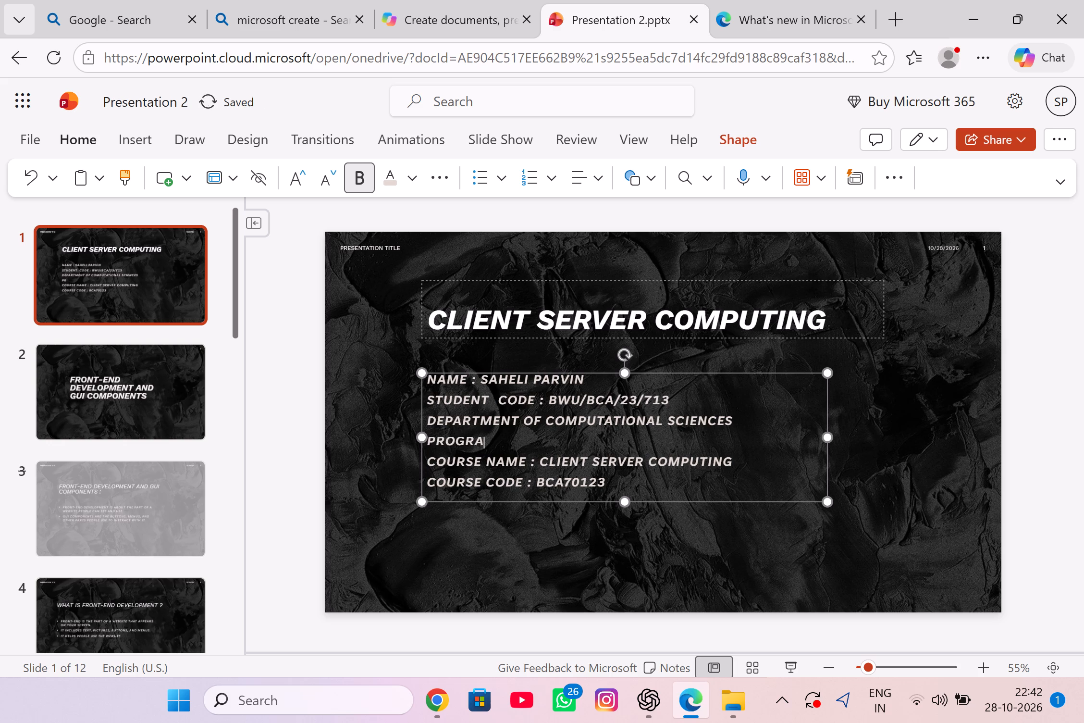
type("mme")
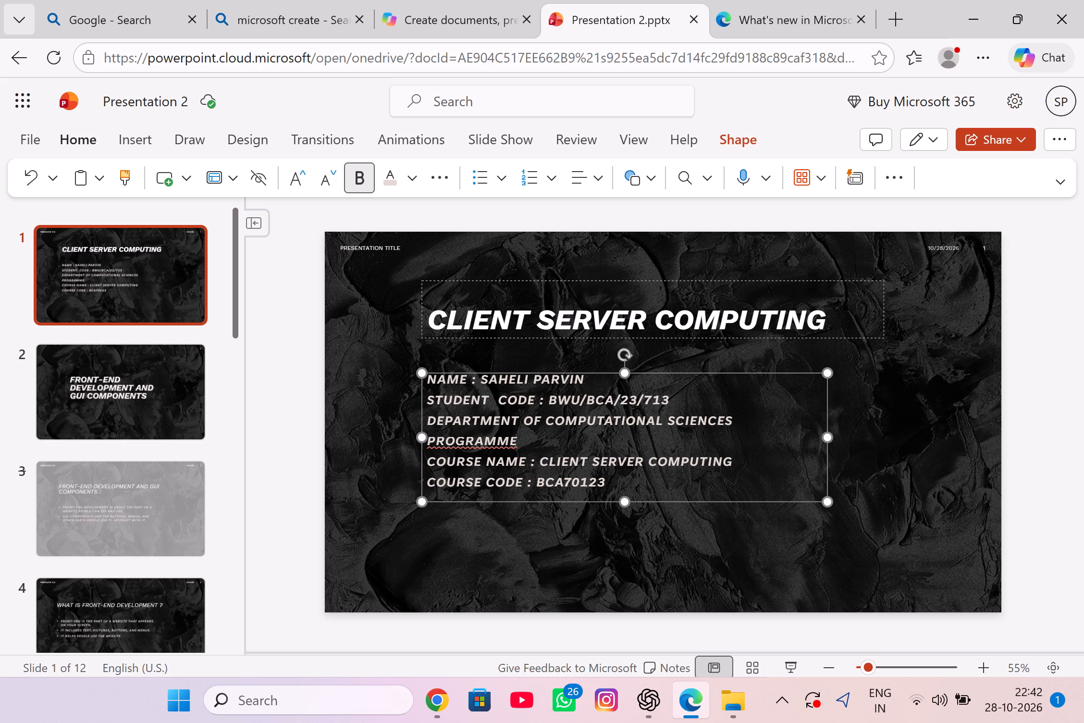
key("space")
type("name")
key("space")
type(":n")
key("space")
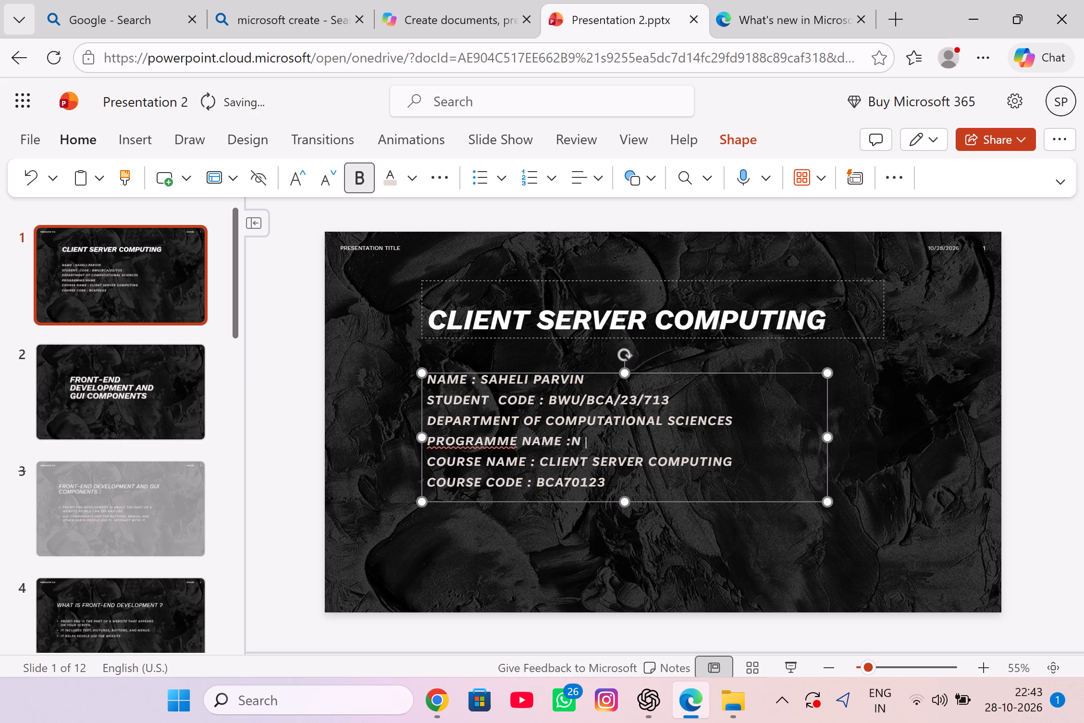
key("BackSpace")
key("BackSpace")
key("space")
type("bca")
key("space")
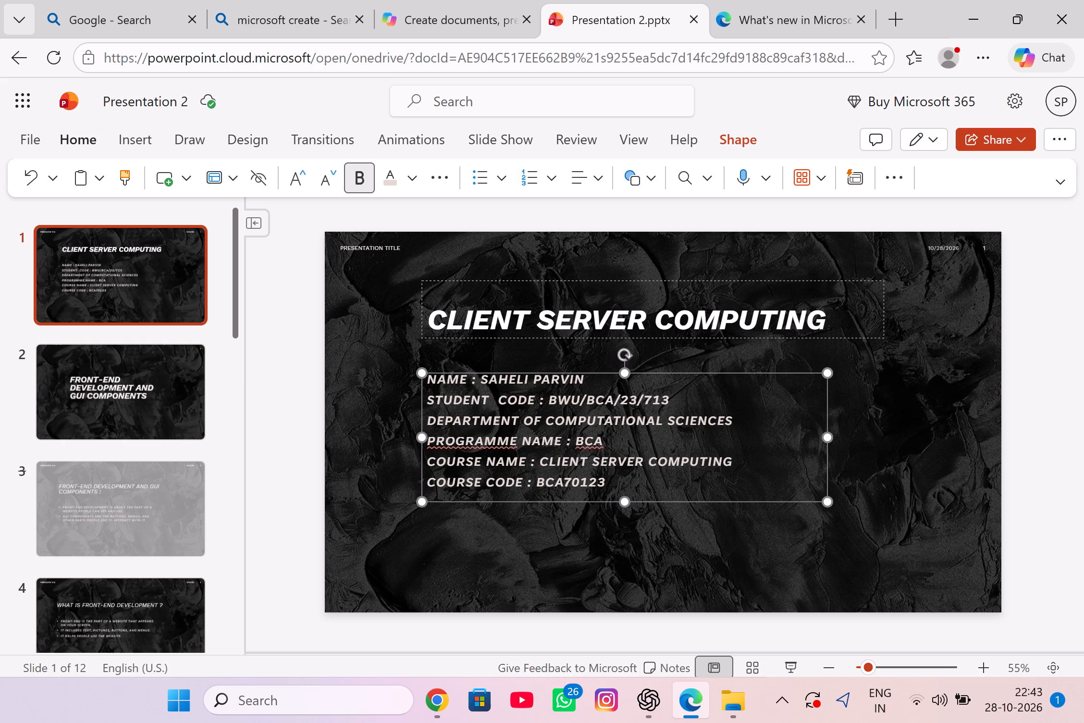
Add a new line reading "semster" directly below the programme name line.
key("Return")
type("se")
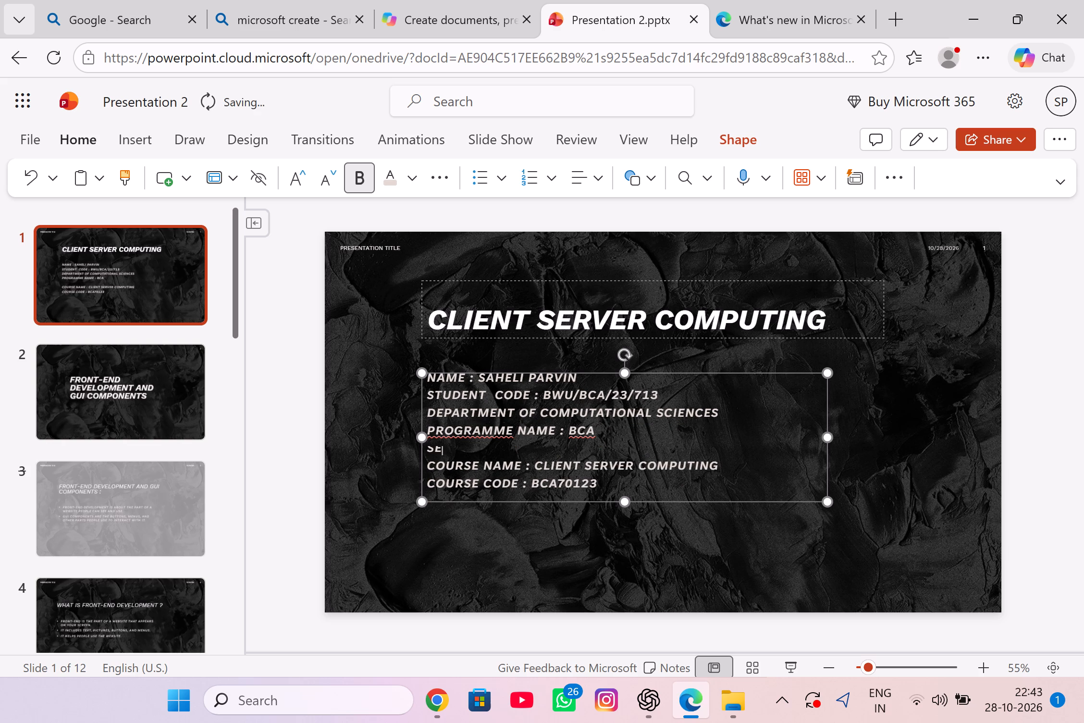
key("m")
key("s")
type("ter")
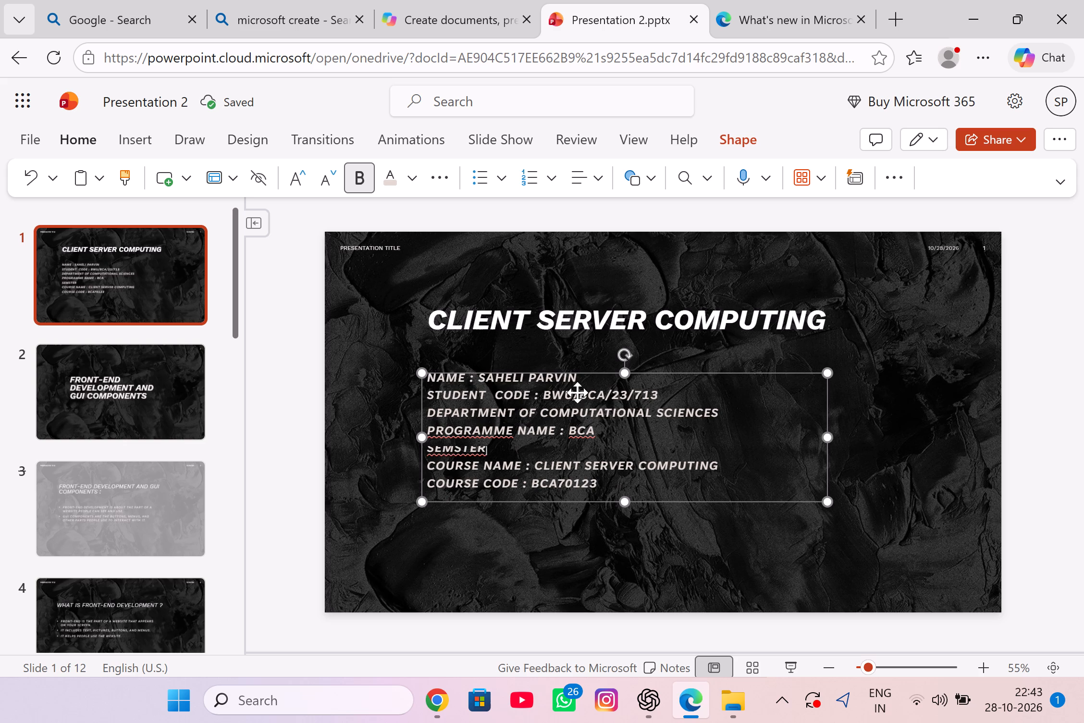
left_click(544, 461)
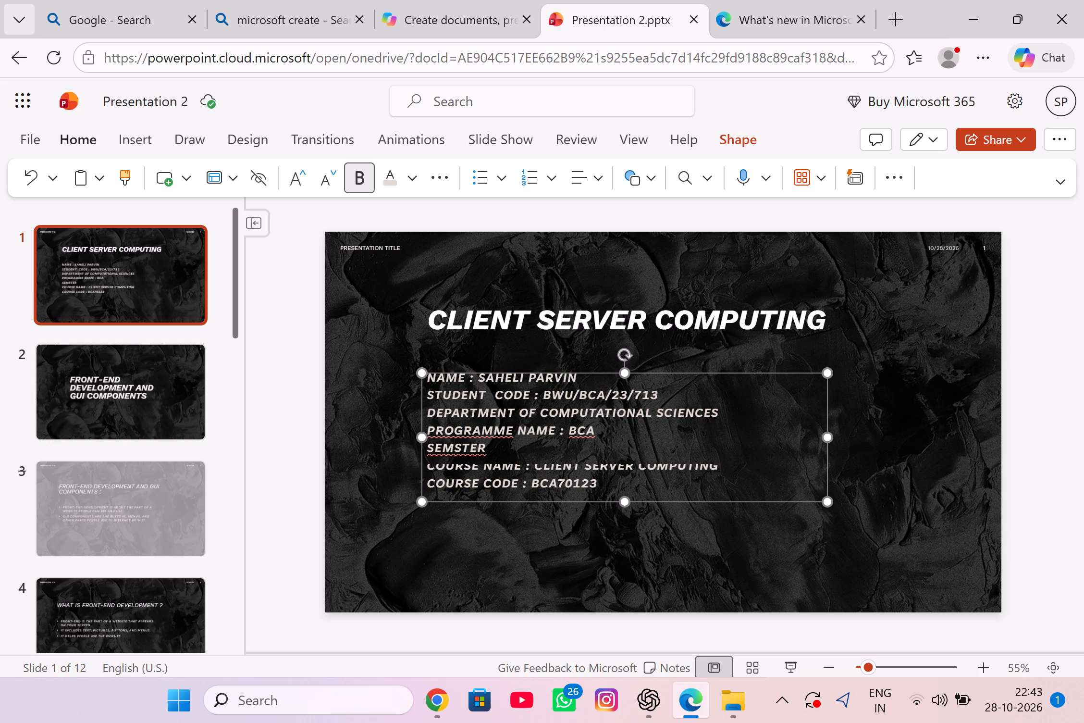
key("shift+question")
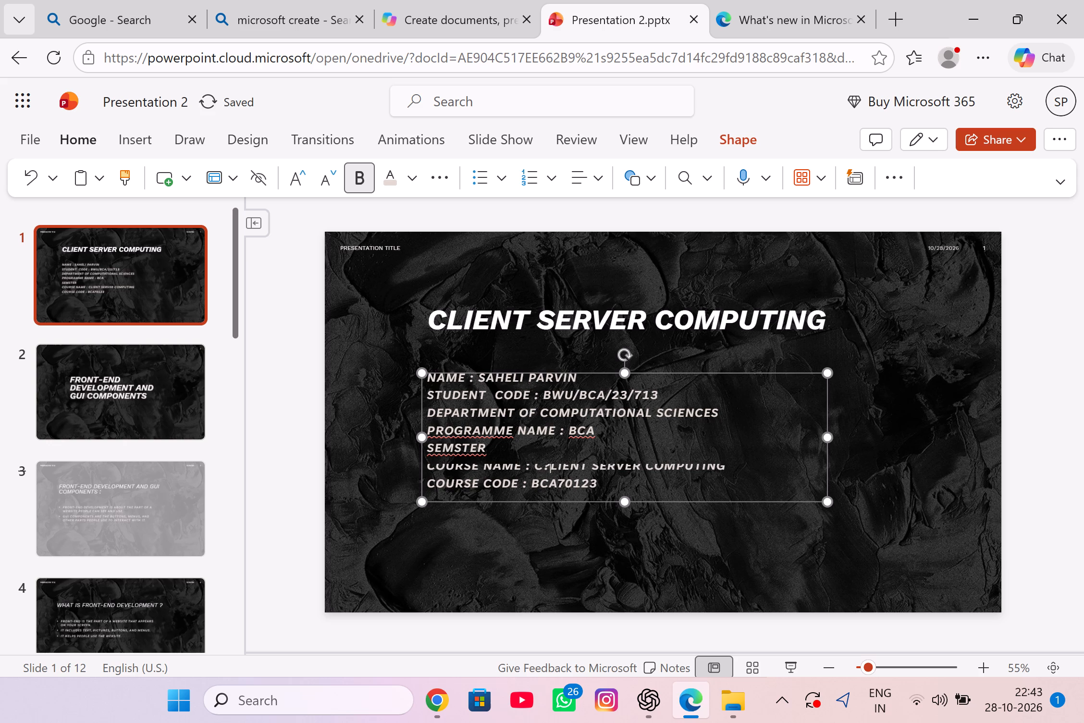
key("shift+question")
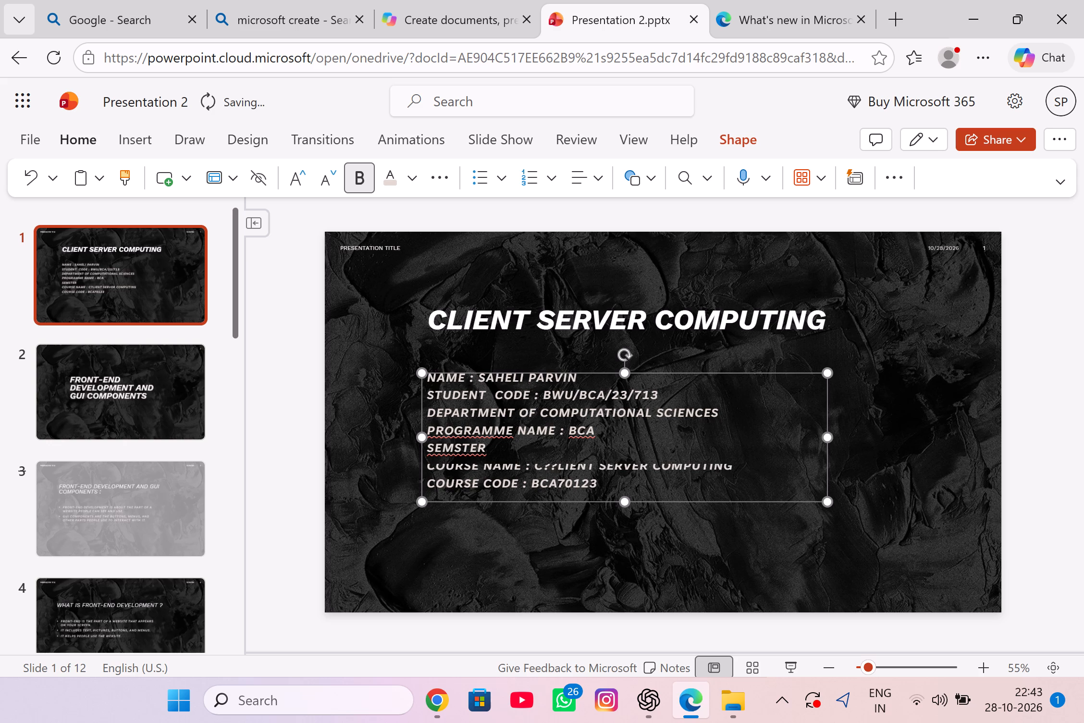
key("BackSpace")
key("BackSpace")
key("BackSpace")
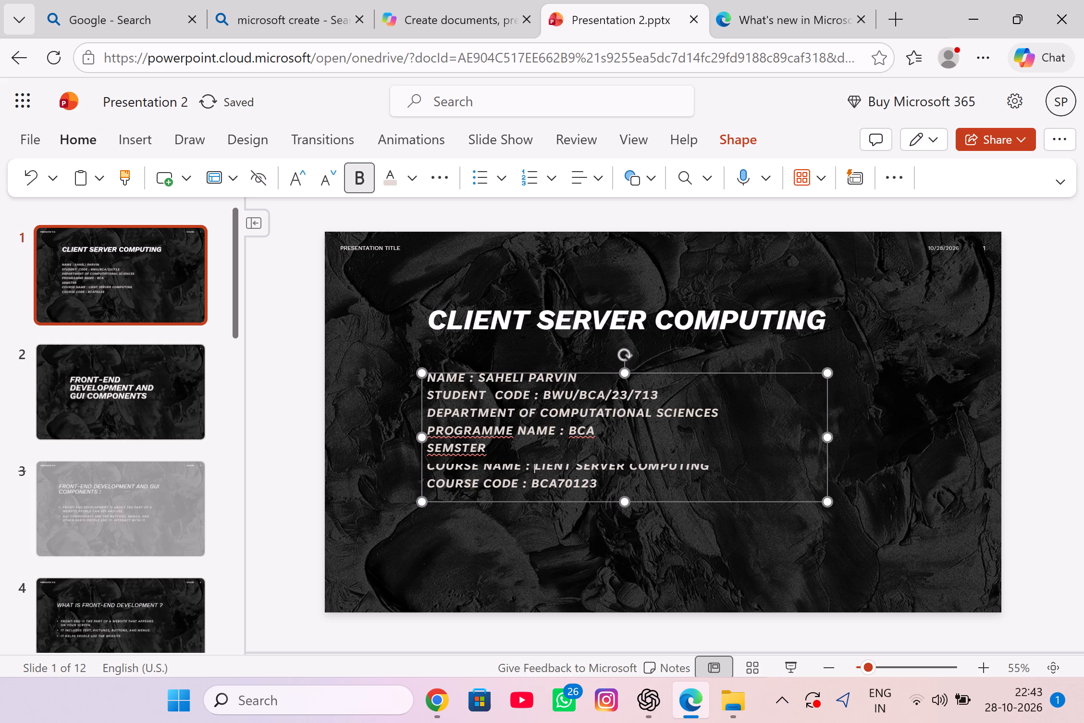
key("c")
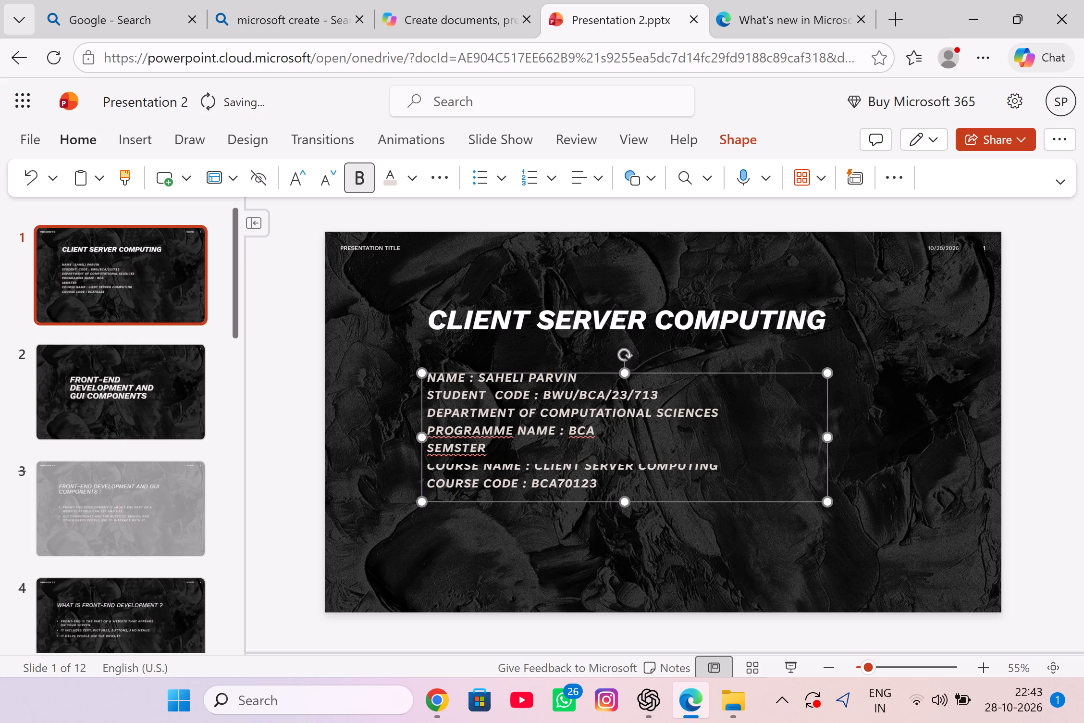
Extend the bottom edge of the details box downward to a height of about 3.13 inches.
left_click(494, 449)
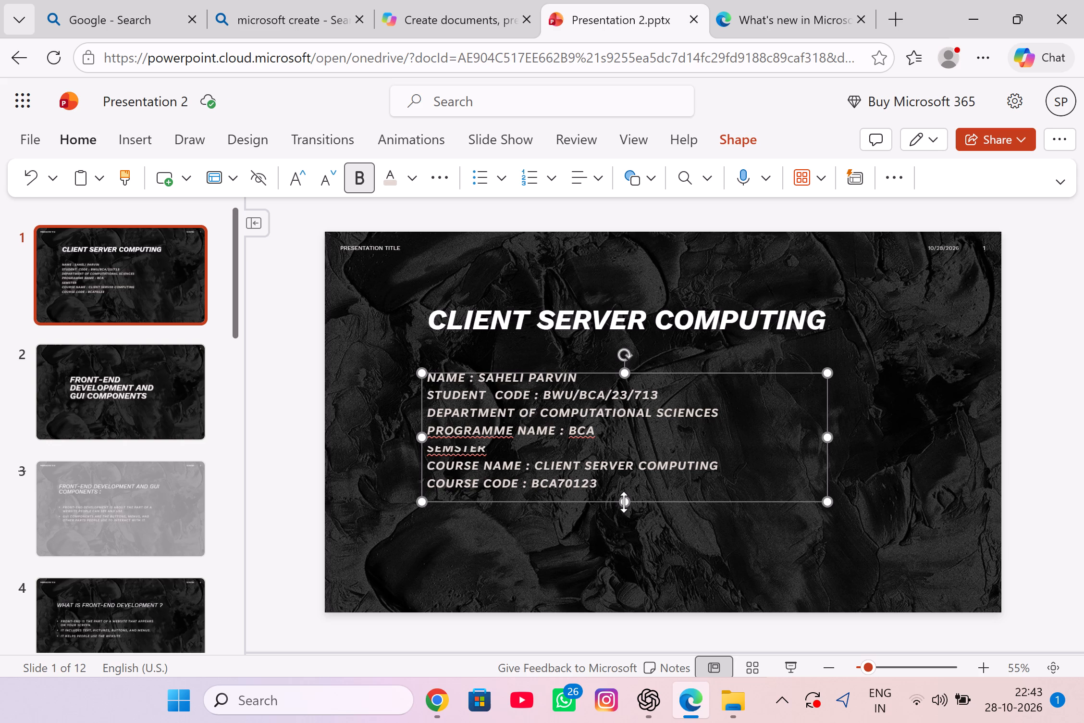
left_click_drag(624, 502, 633, 532)
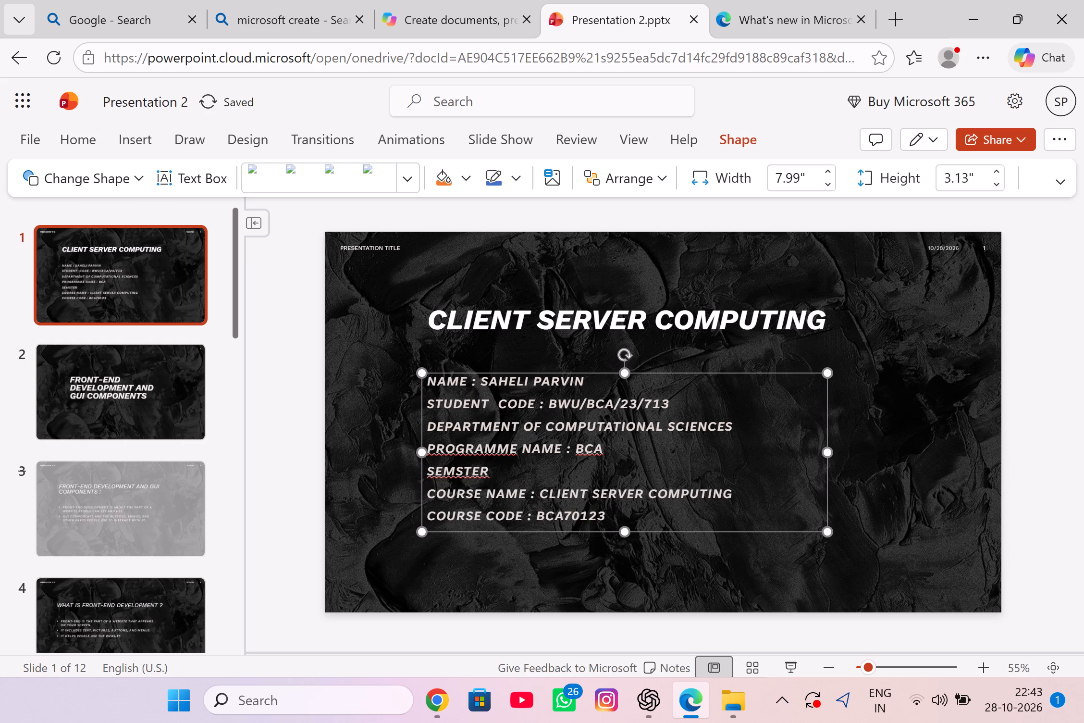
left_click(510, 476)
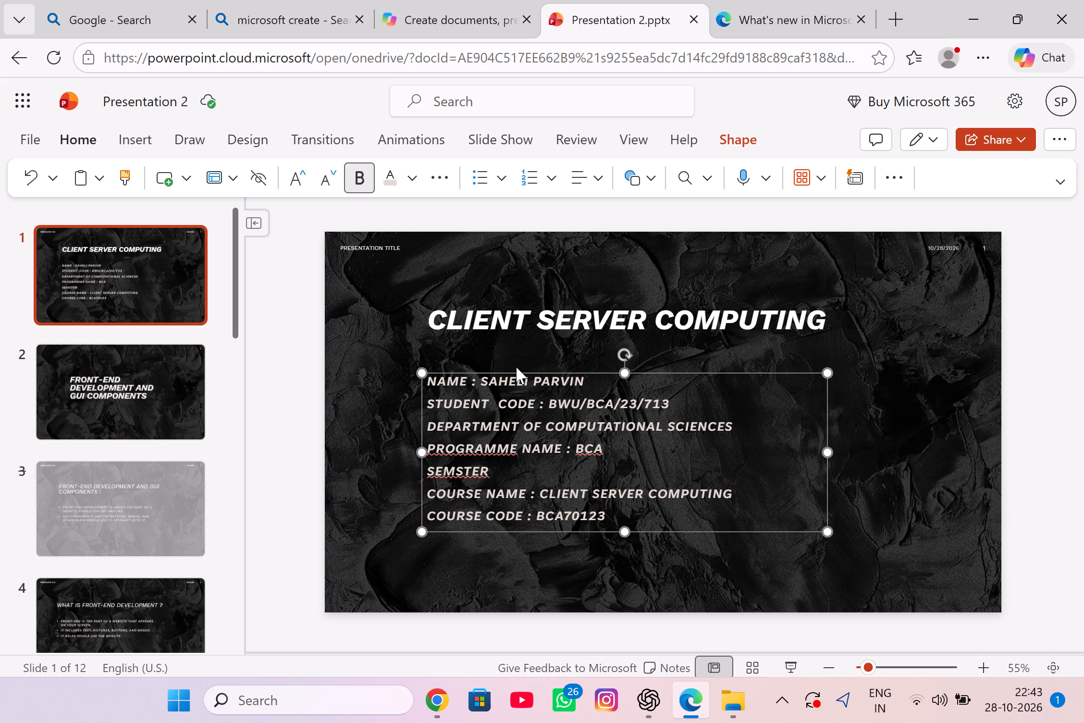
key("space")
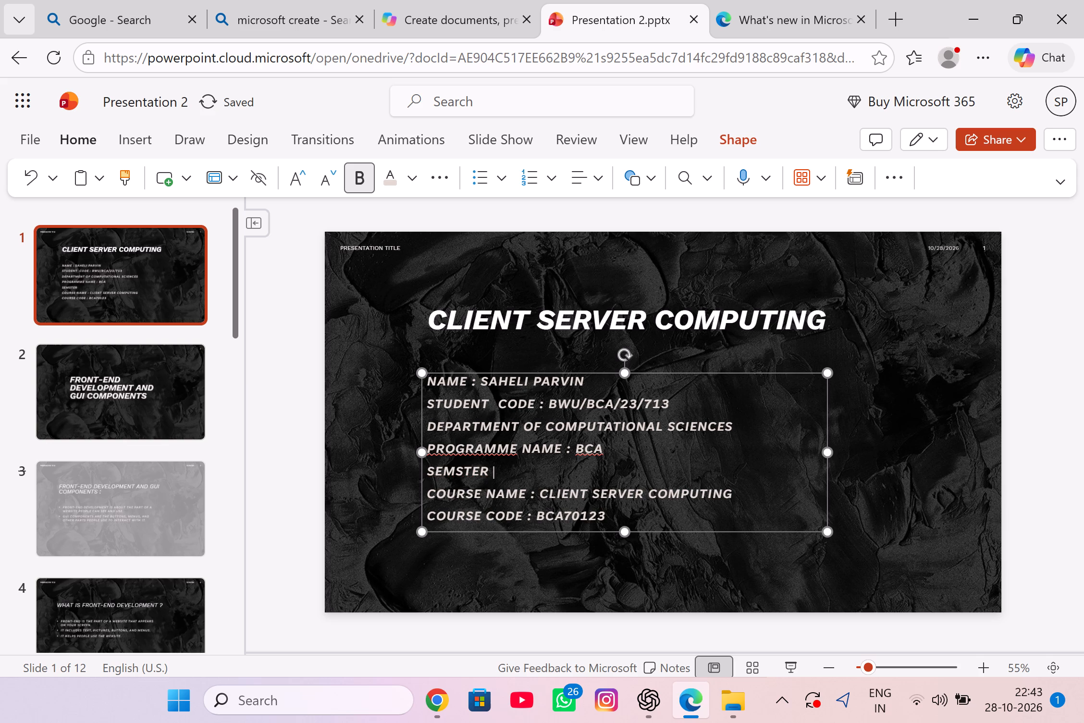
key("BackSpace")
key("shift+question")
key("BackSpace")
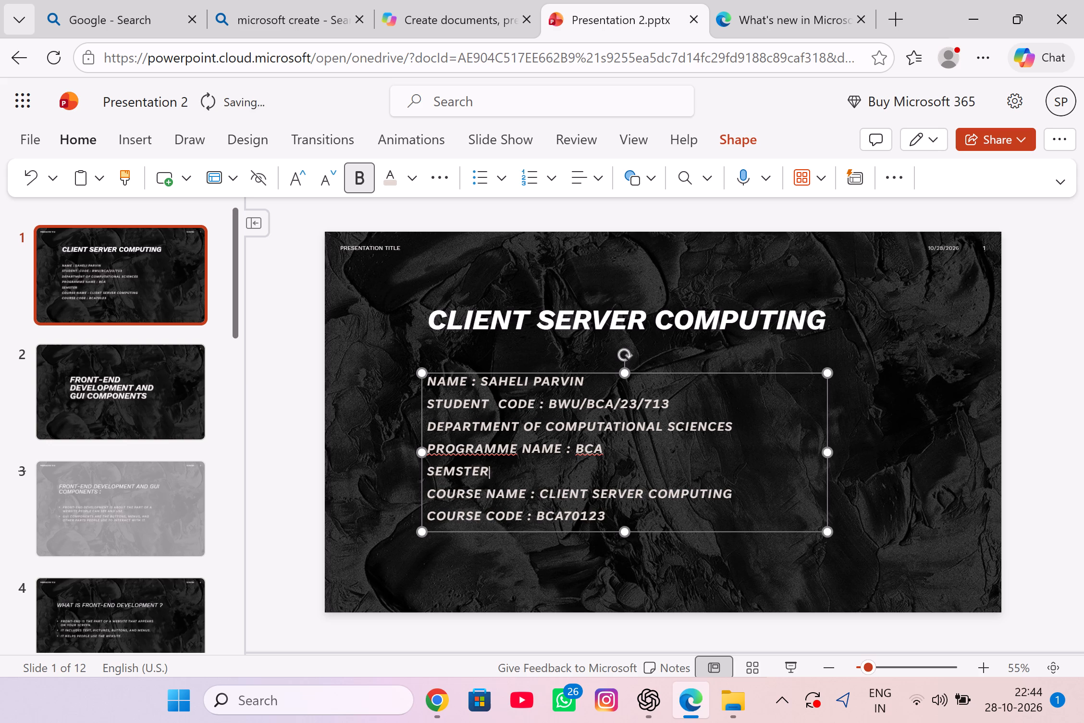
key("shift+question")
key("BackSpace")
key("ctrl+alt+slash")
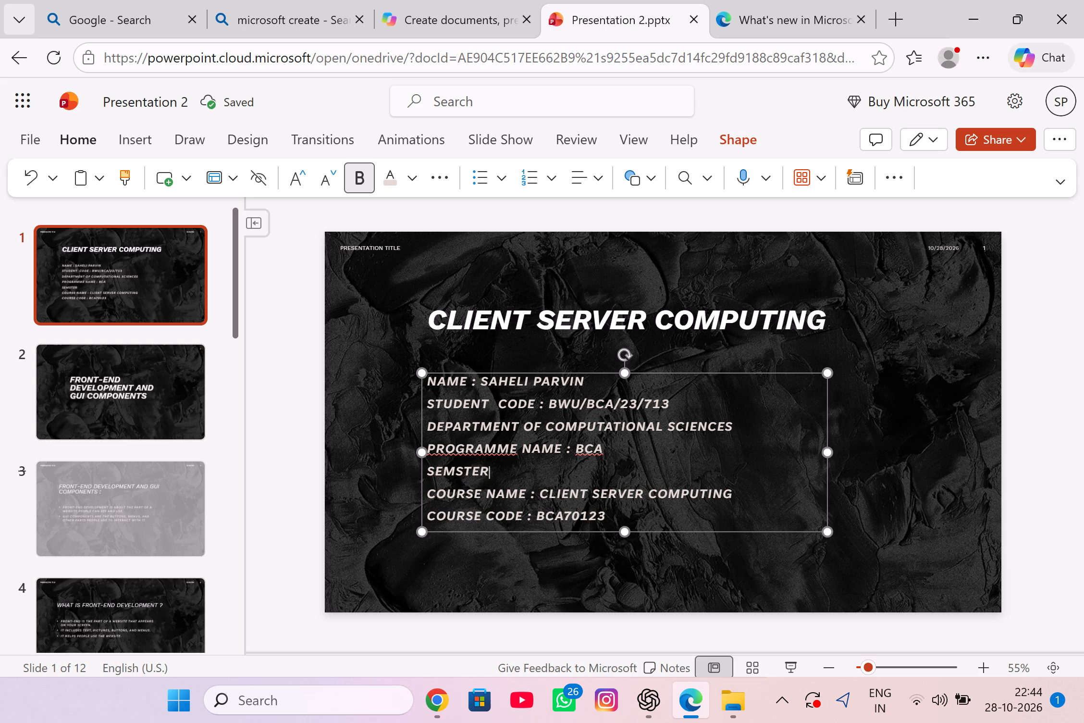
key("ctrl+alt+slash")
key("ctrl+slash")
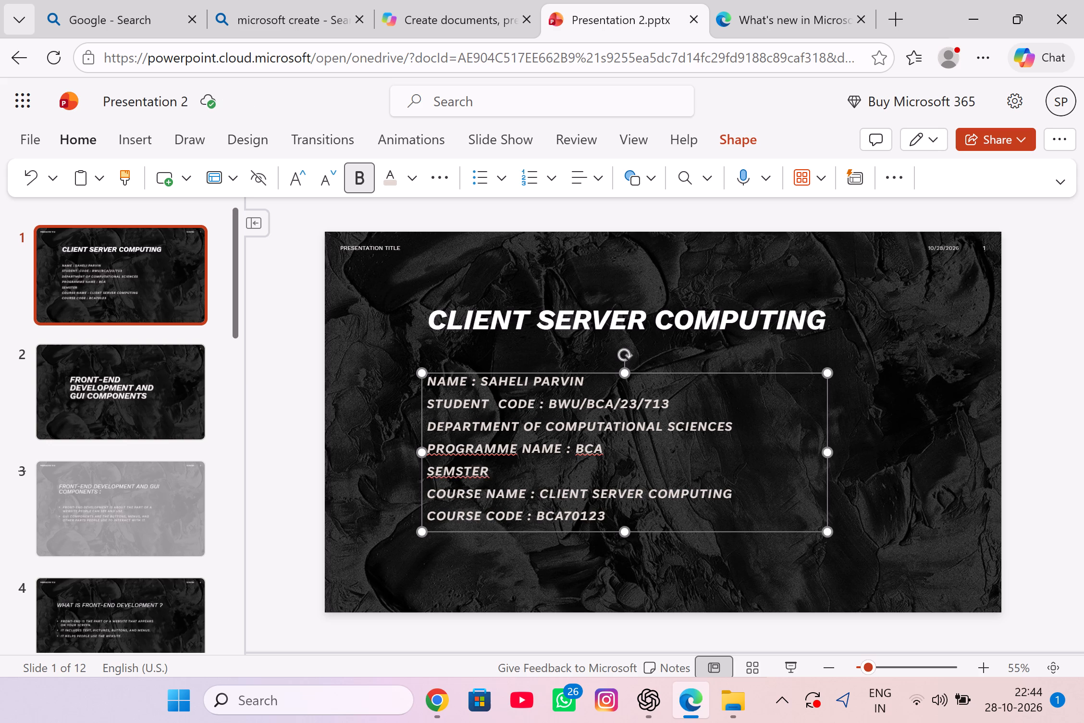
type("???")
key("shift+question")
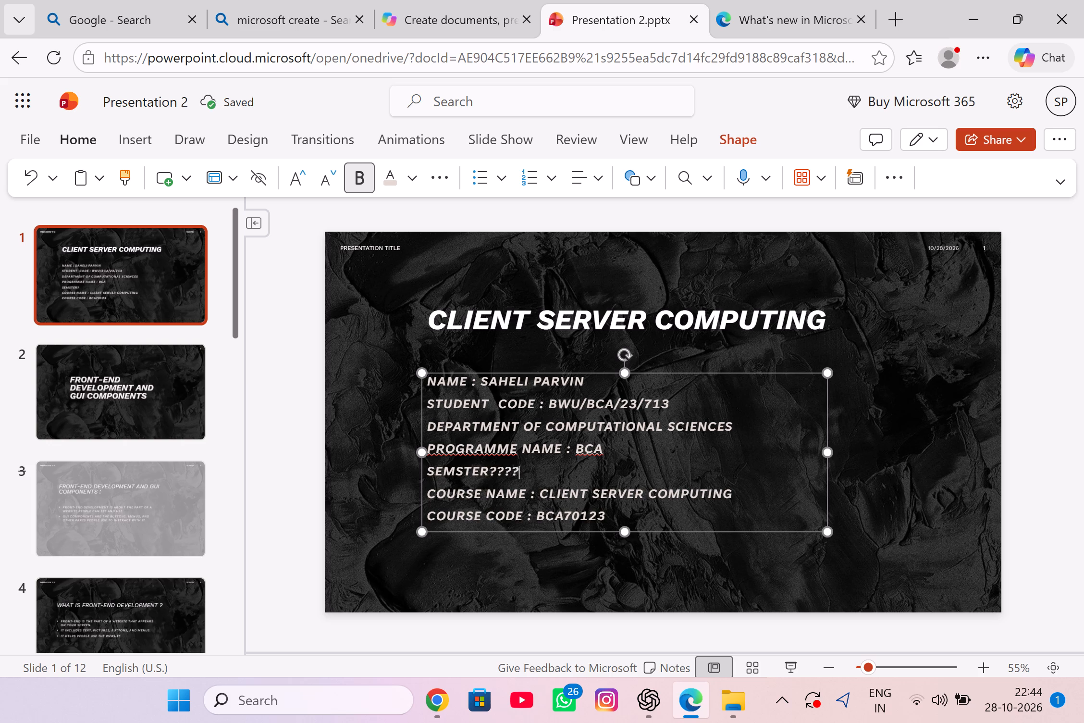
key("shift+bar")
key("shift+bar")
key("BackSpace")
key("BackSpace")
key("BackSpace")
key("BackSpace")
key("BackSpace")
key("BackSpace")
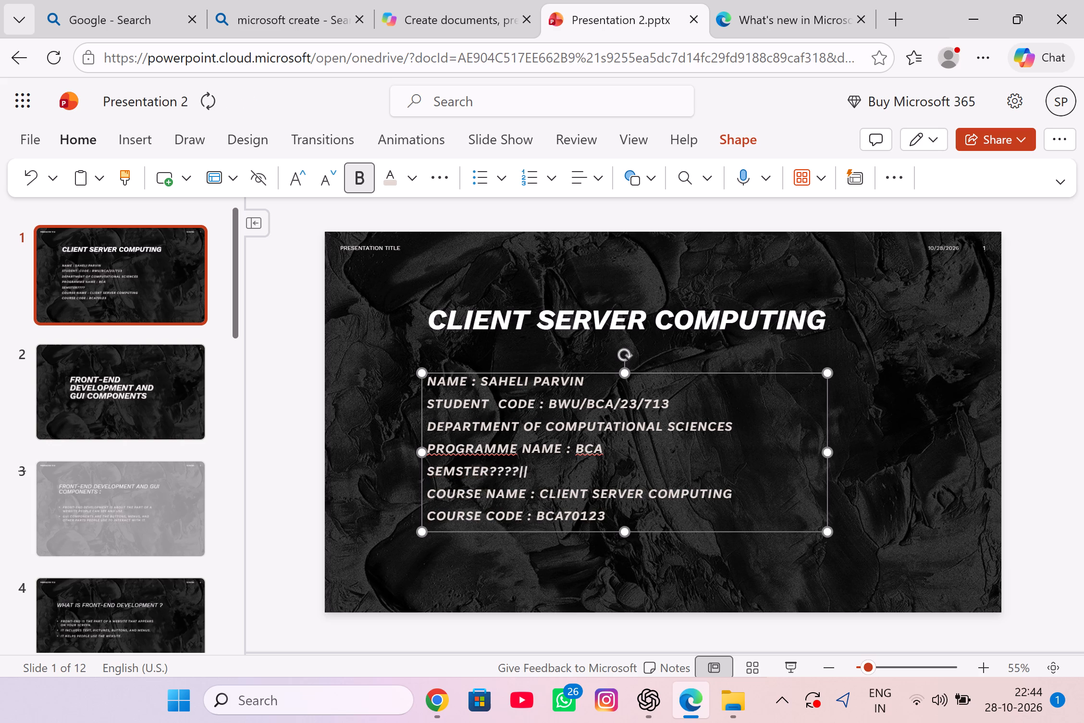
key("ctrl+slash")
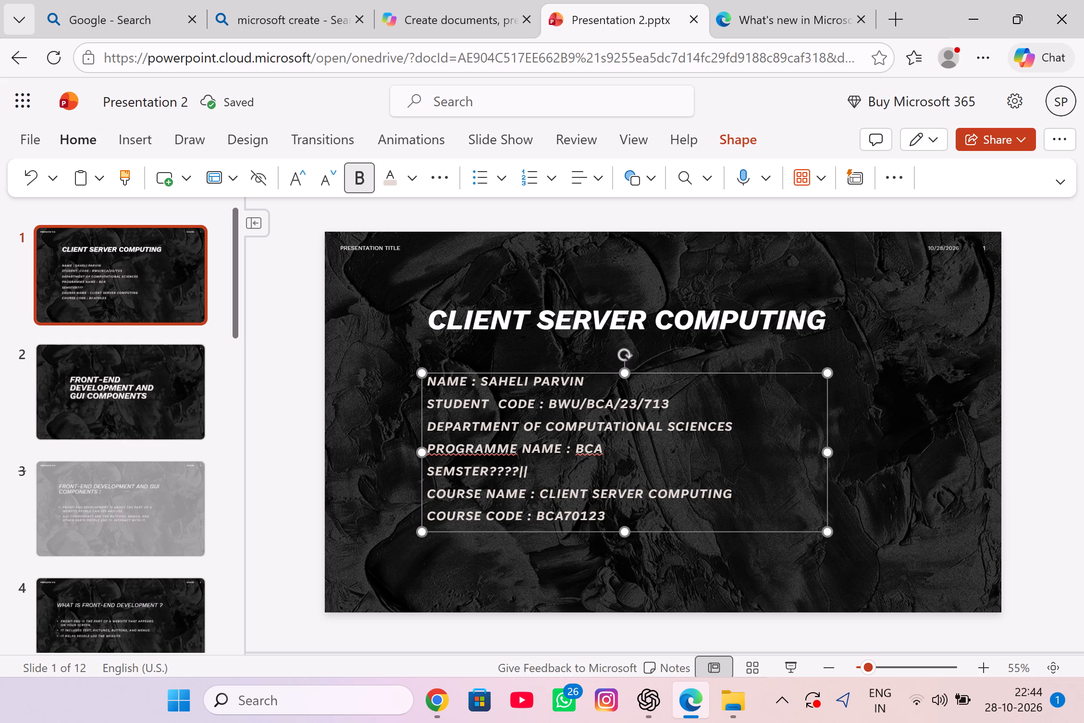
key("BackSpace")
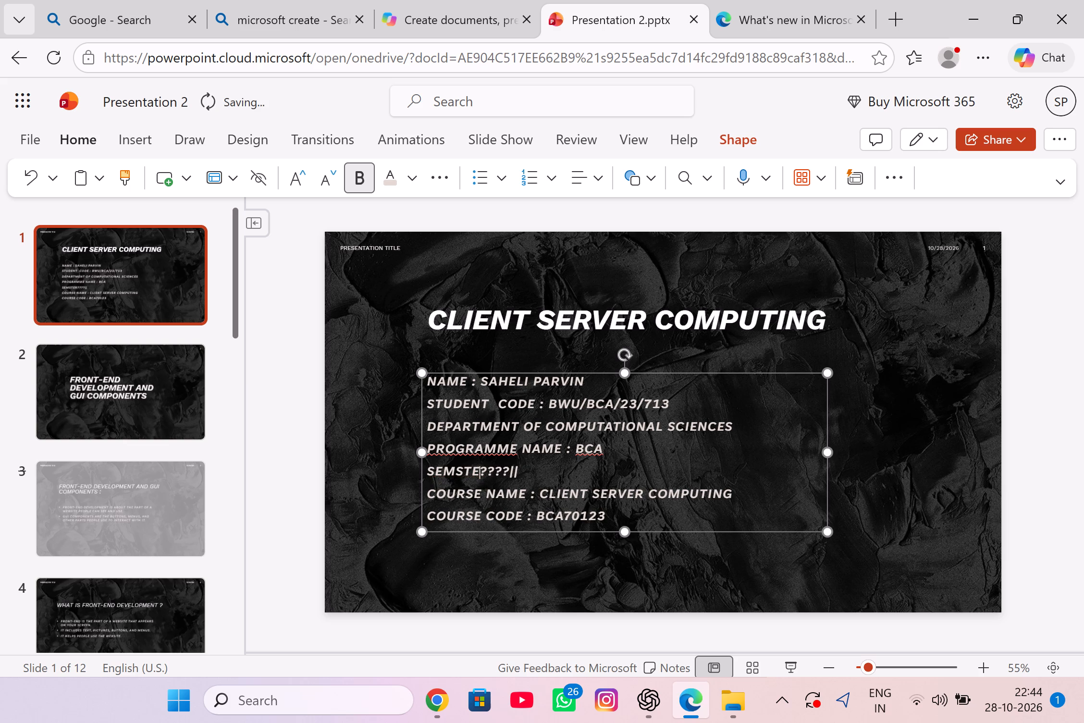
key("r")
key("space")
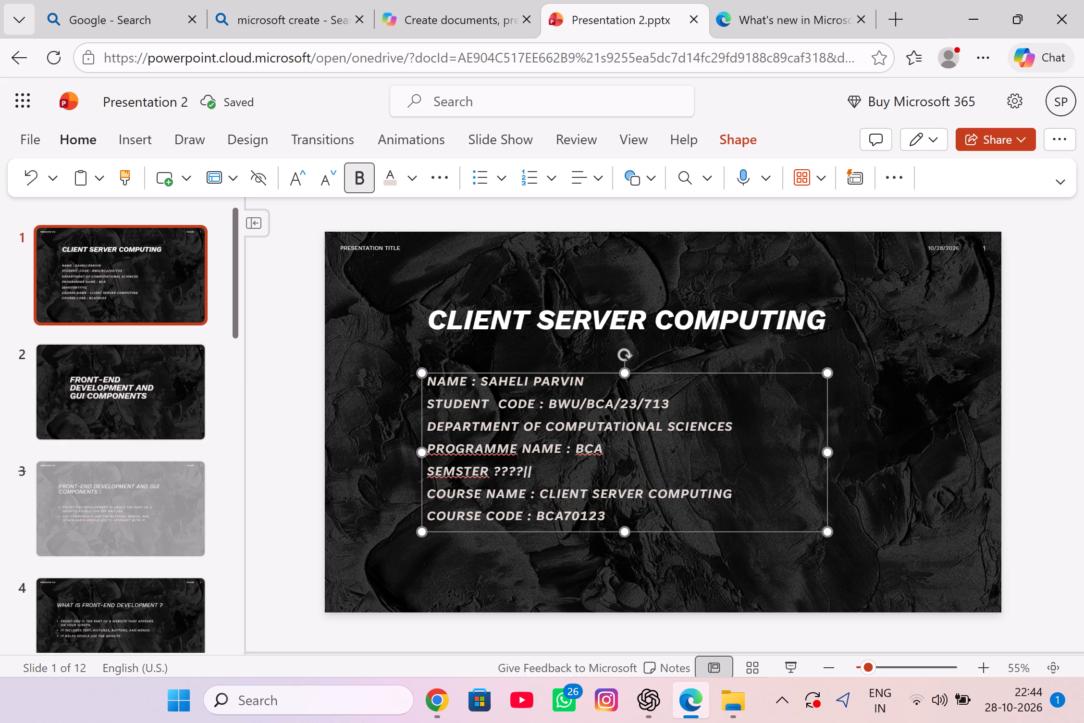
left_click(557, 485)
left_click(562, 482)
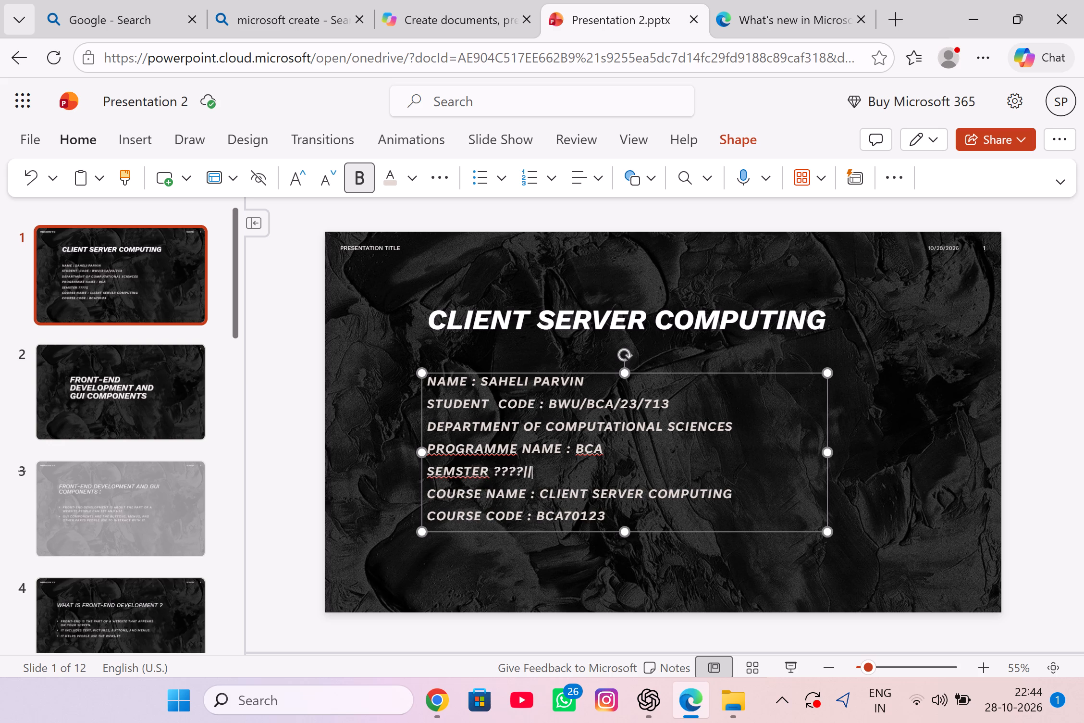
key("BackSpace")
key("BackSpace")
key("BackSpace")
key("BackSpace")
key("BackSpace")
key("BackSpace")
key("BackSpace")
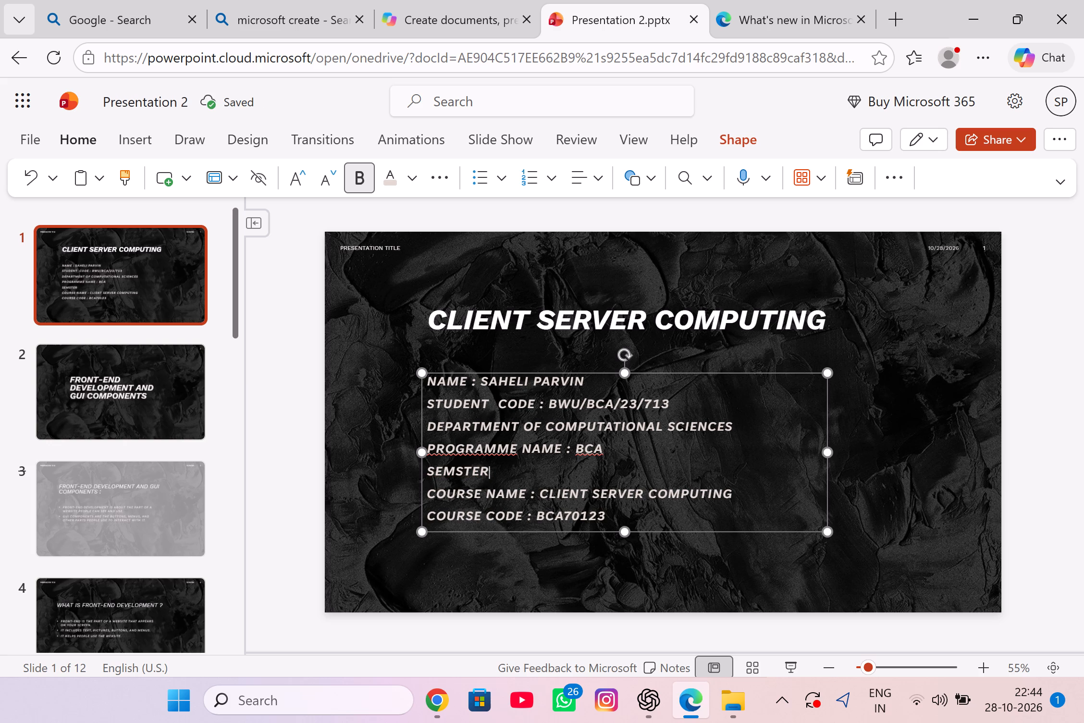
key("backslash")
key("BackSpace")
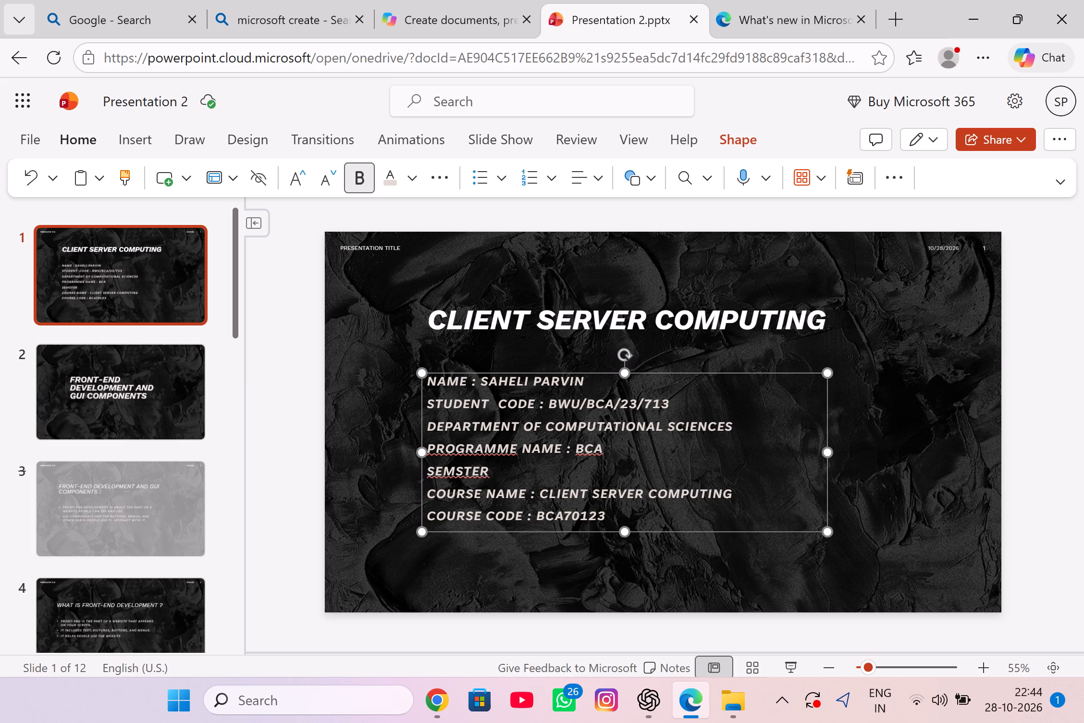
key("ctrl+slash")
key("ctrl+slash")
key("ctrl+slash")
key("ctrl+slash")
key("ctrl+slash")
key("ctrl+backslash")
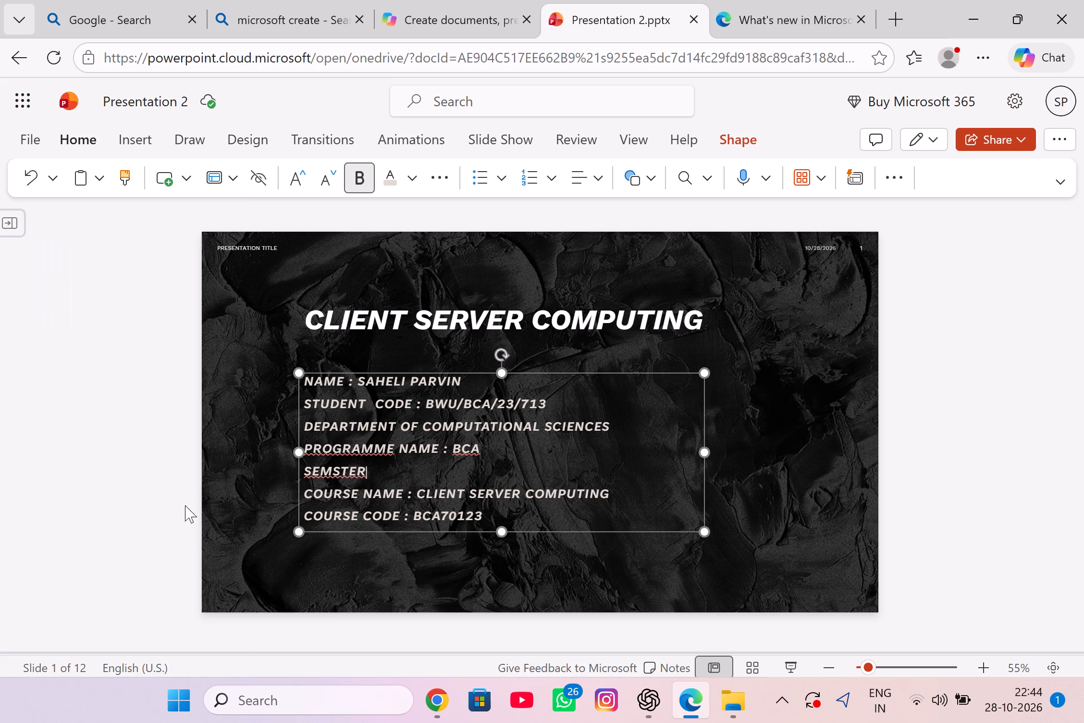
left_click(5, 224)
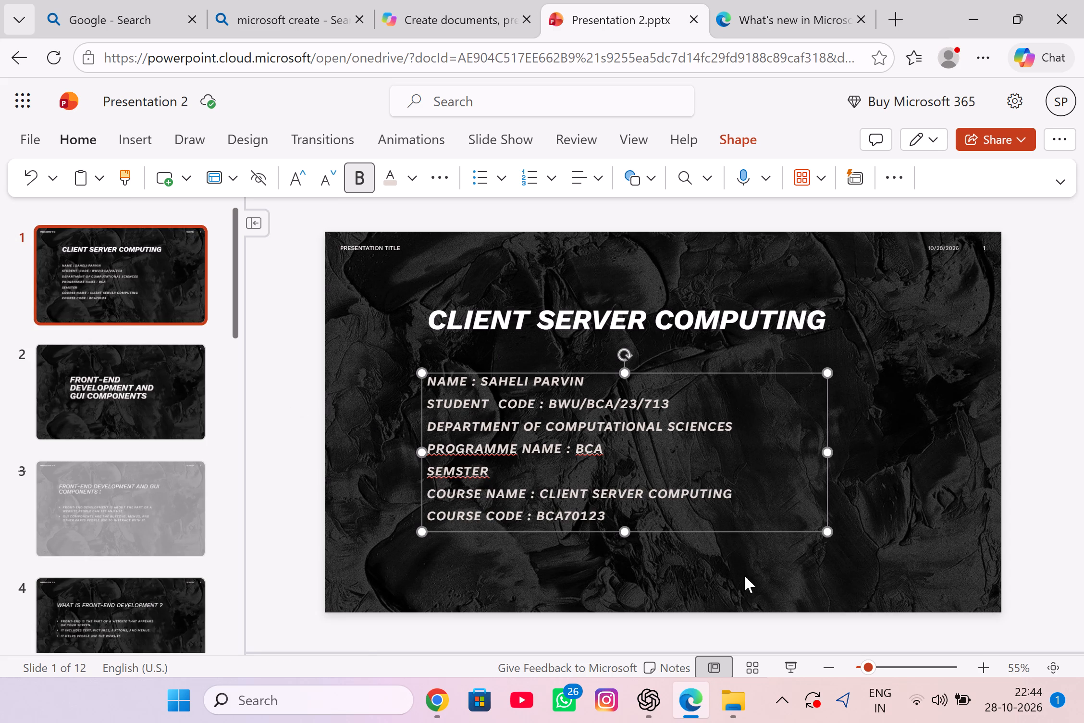
Delete the "semster" line from the details box so the course name line directly follows the programme name line.
left_click(510, 483)
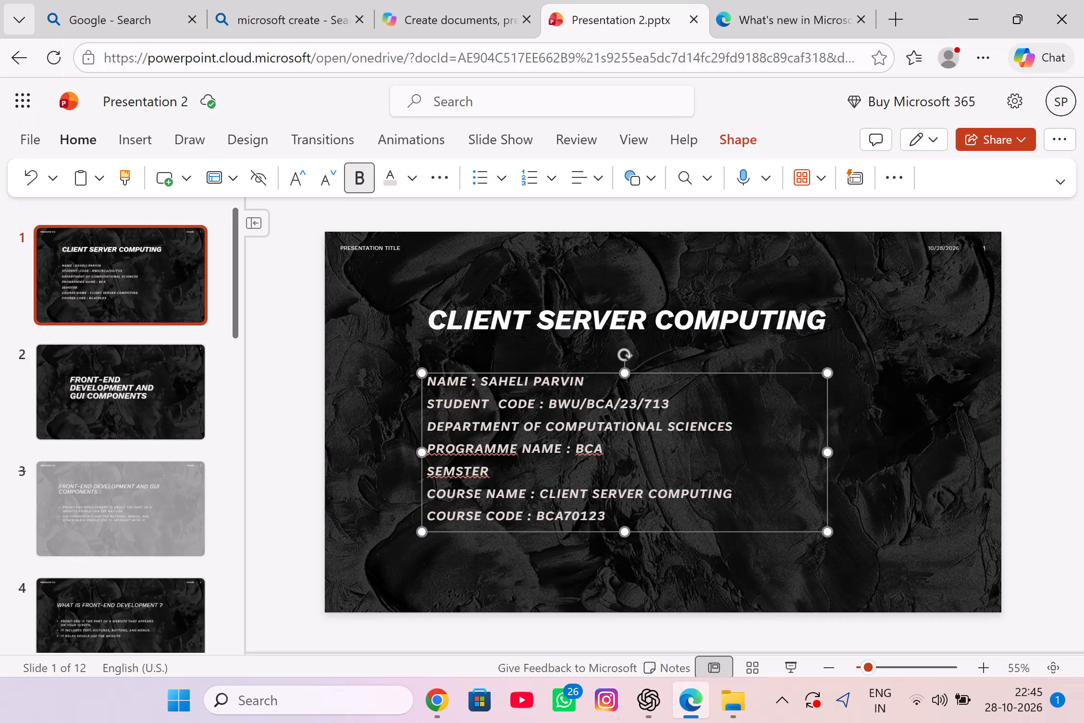
key("BackSpace")
key("BackSpace")
key("BackSpace")
key("BackSpace")
key("BackSpace")
key("BackSpace")
key("BackSpace")
key("BackSpace")
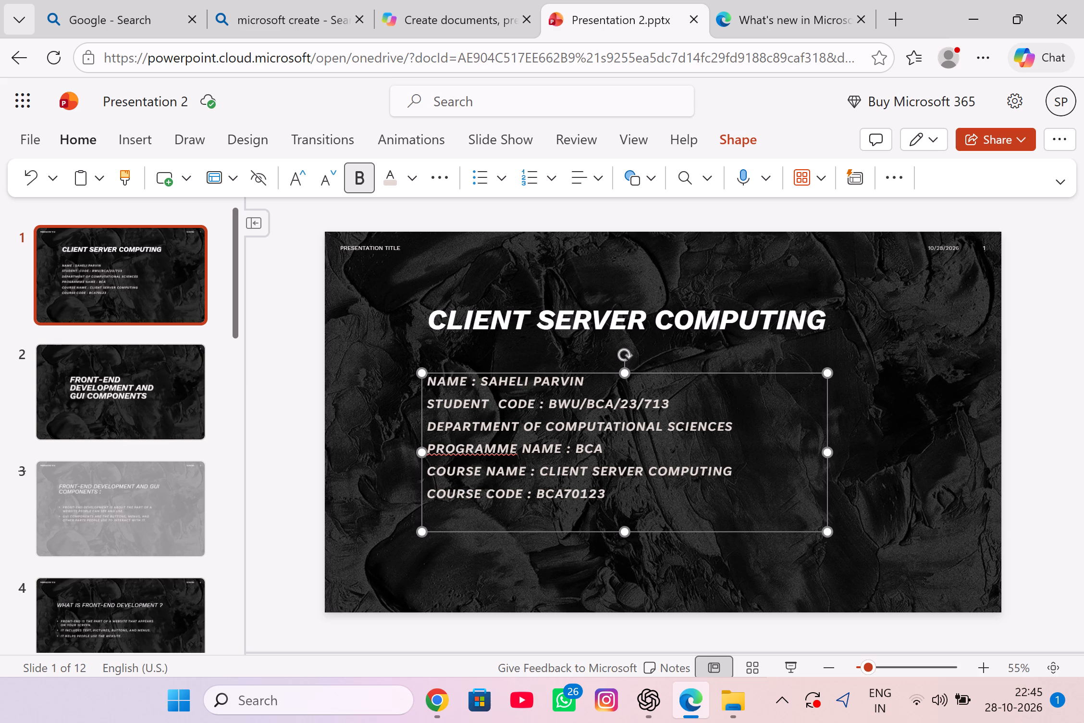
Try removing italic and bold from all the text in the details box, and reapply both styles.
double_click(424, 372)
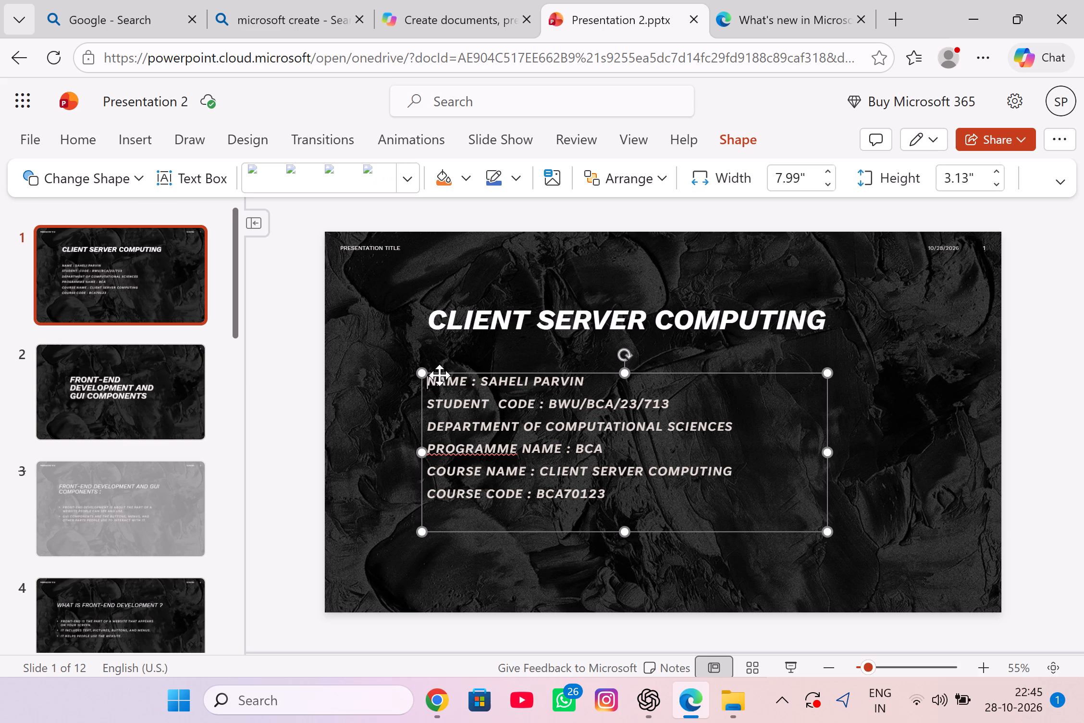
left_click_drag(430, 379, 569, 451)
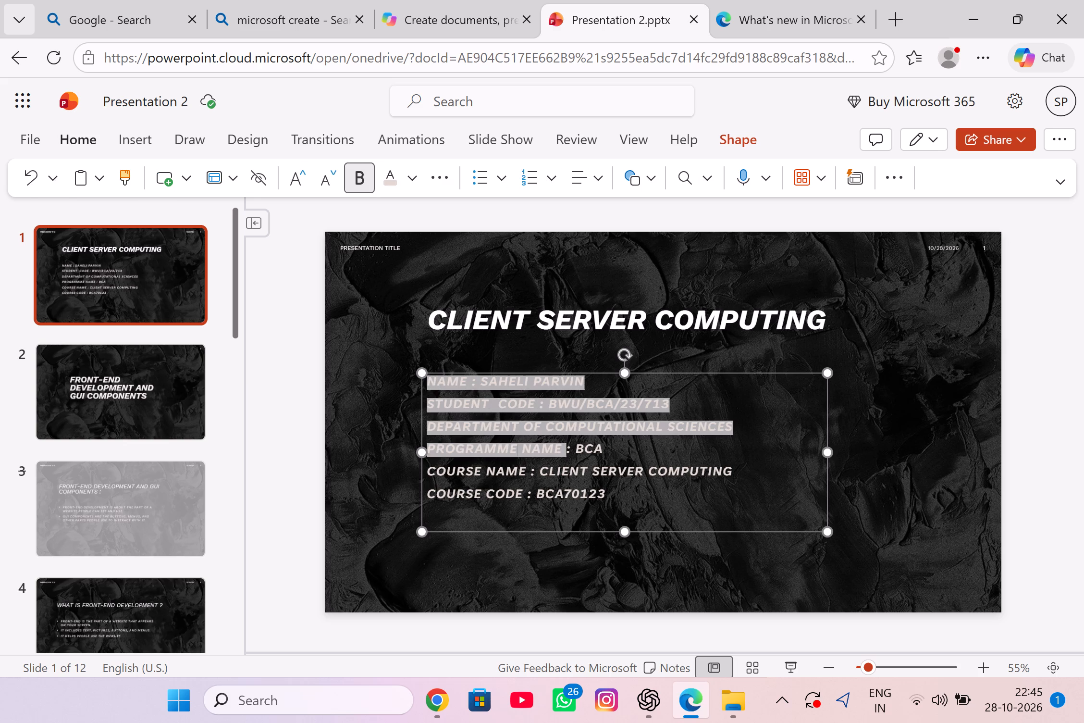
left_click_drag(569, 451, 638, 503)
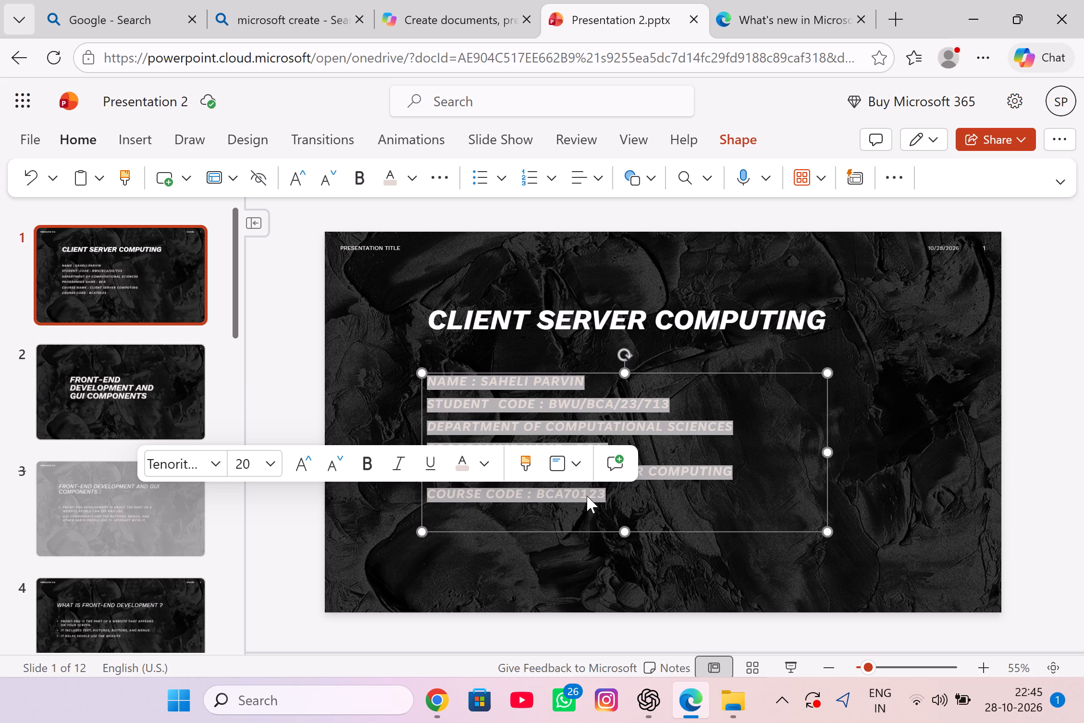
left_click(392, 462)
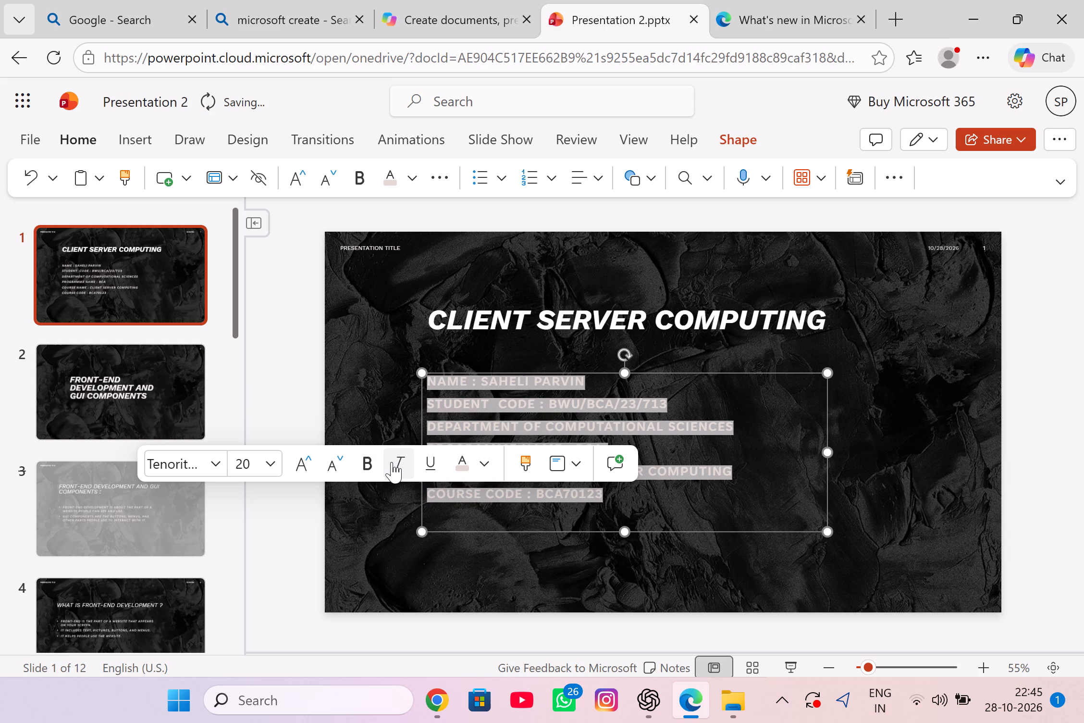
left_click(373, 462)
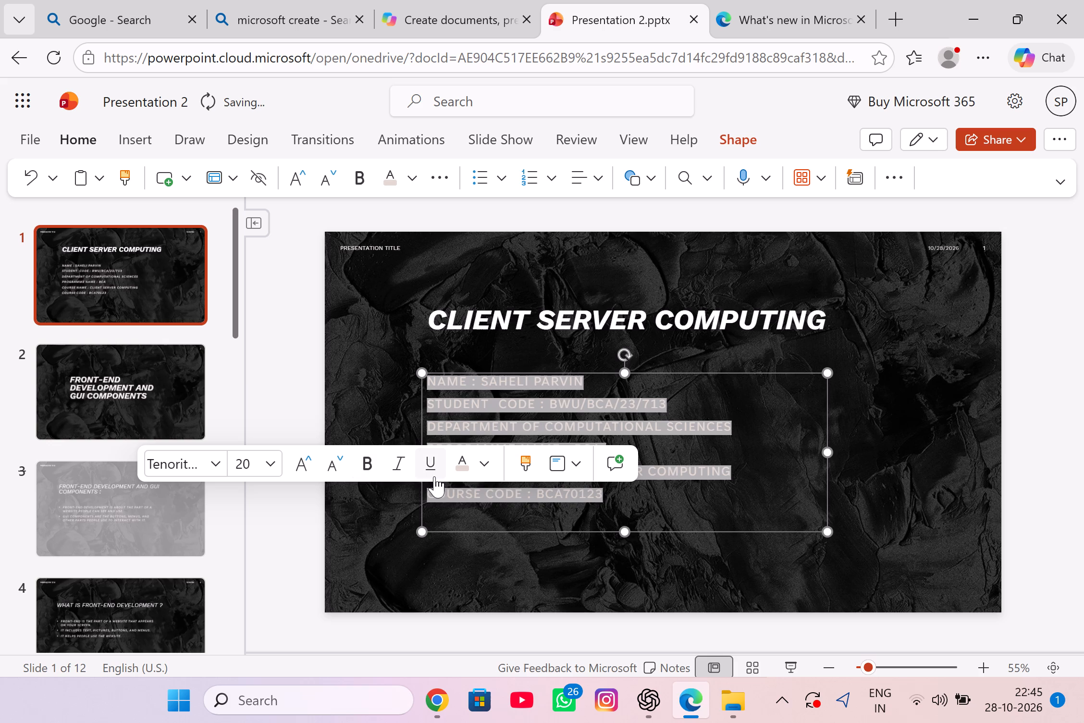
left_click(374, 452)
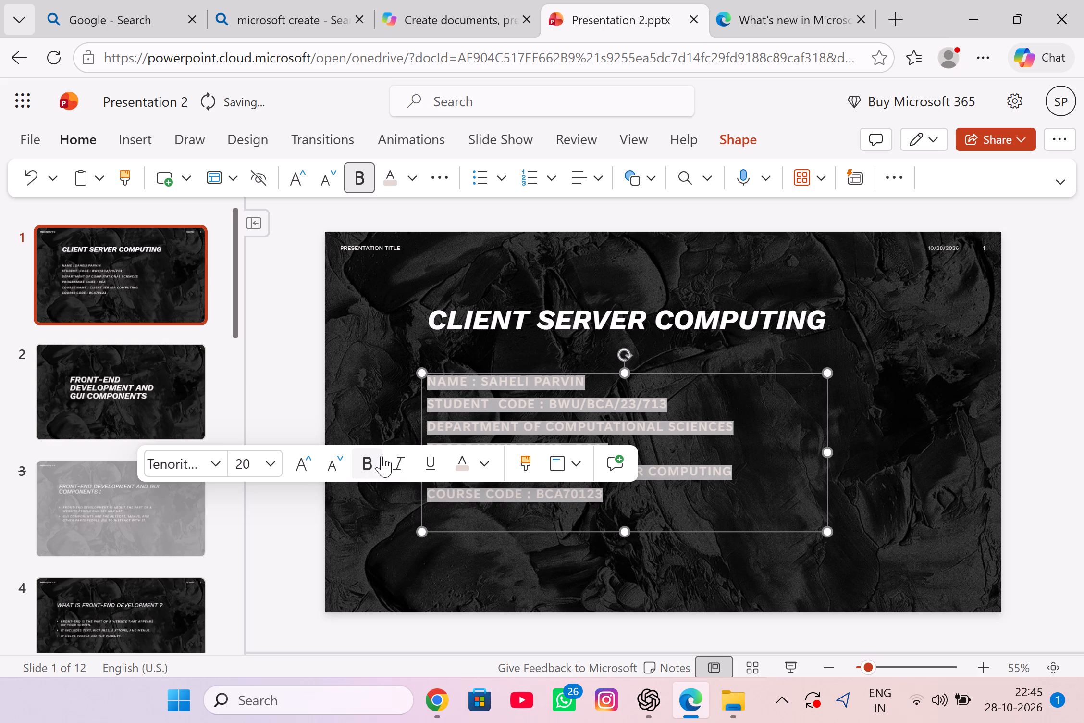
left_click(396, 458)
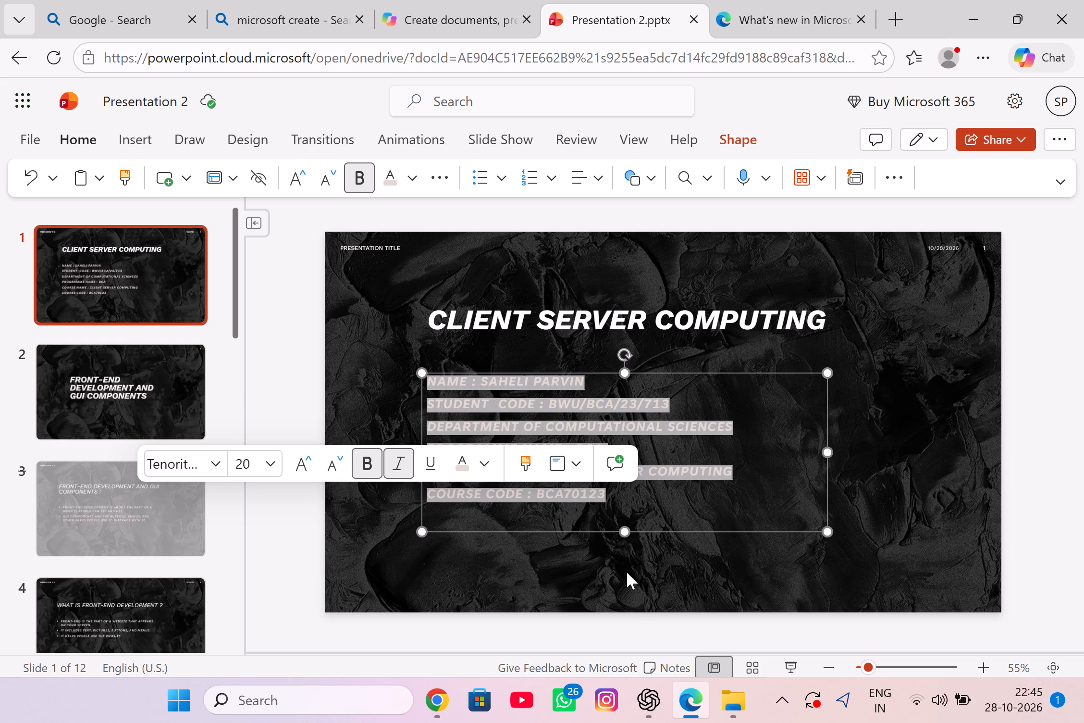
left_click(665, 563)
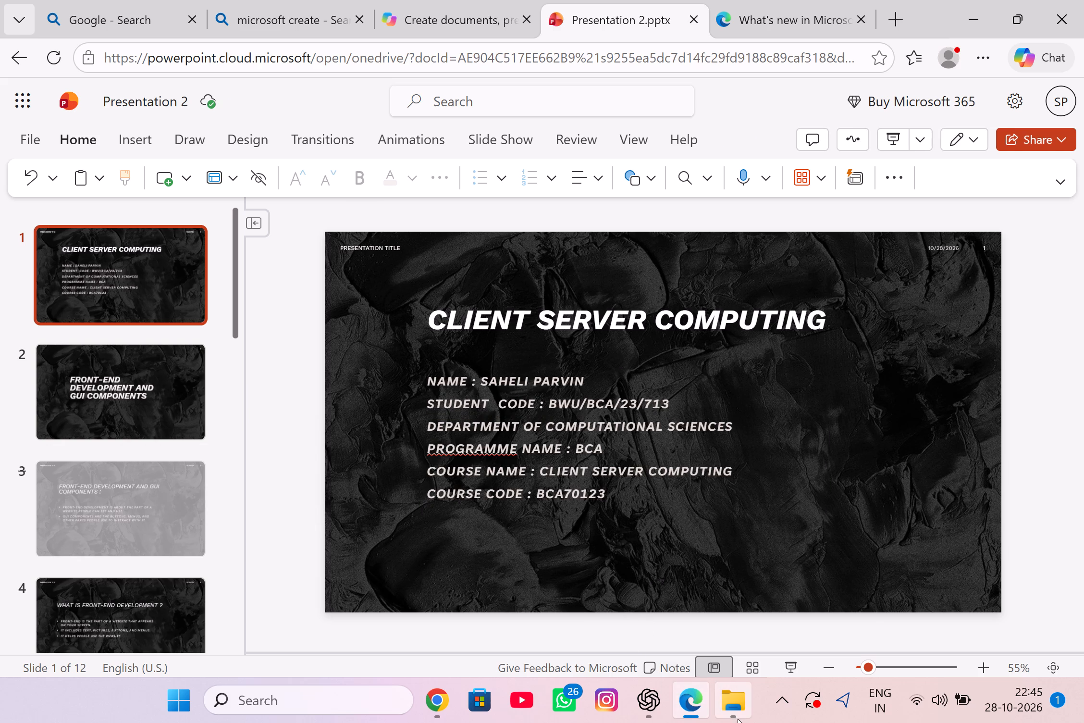
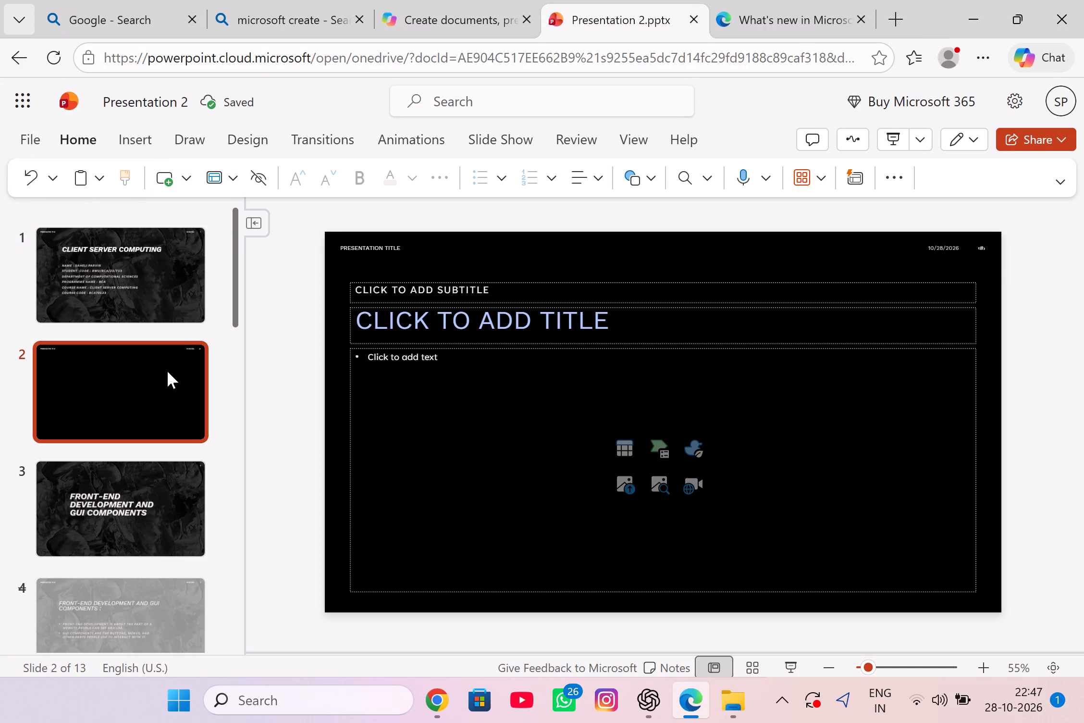
Delete the blank second slide that follows the opening slide.
right_click(181, 355)
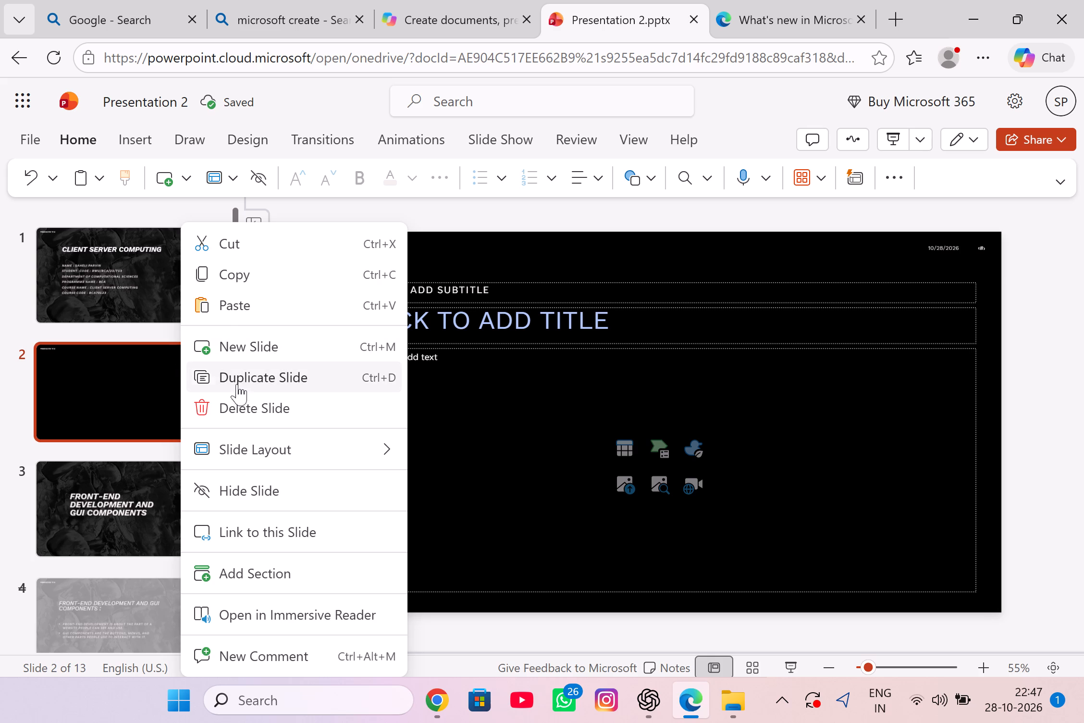
left_click(244, 408)
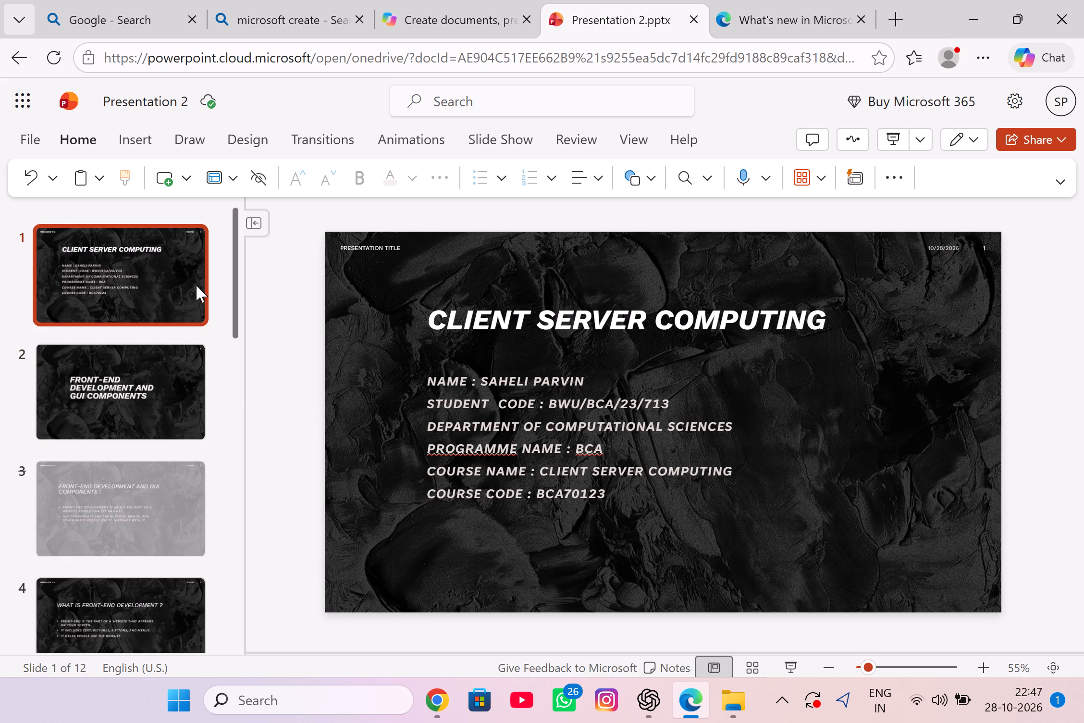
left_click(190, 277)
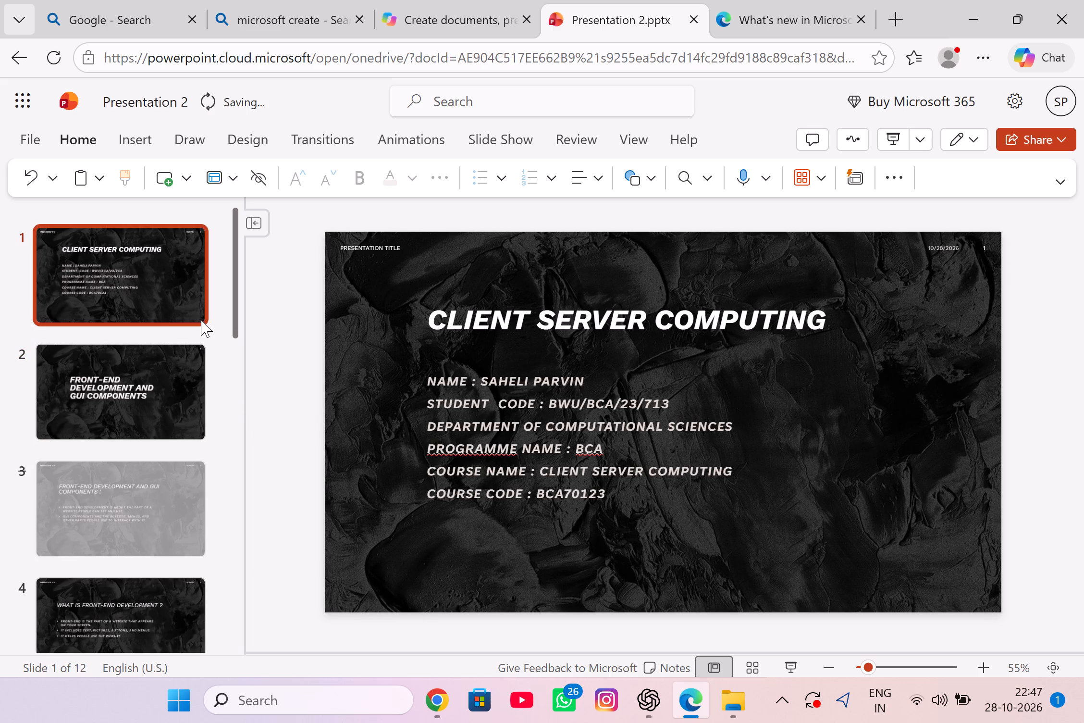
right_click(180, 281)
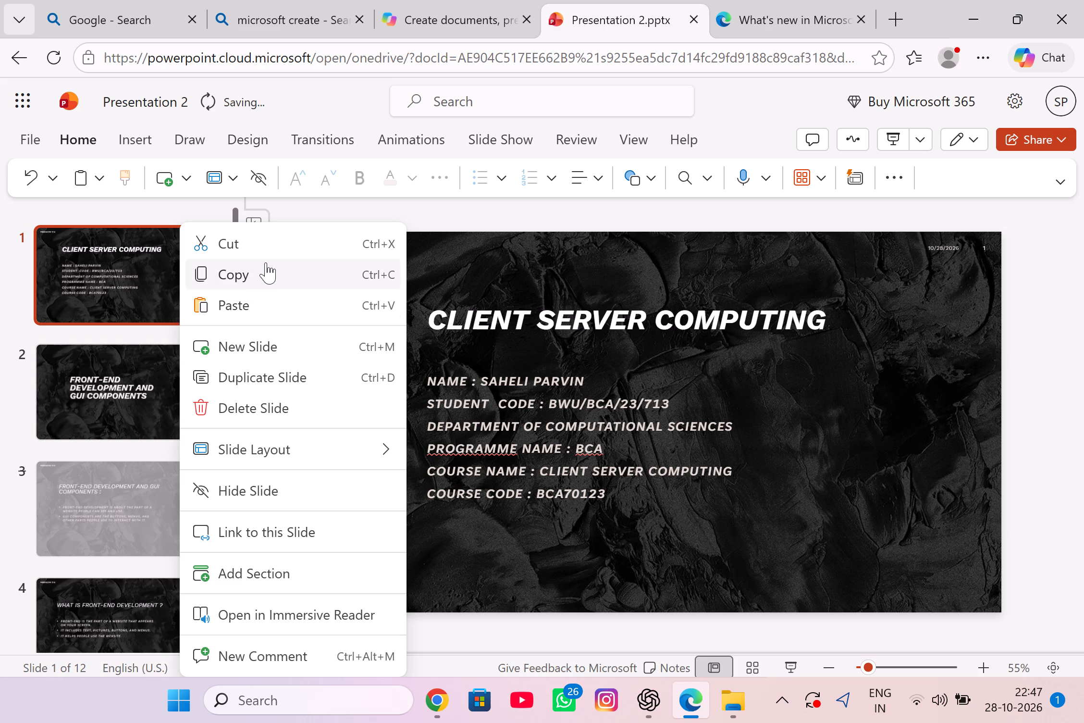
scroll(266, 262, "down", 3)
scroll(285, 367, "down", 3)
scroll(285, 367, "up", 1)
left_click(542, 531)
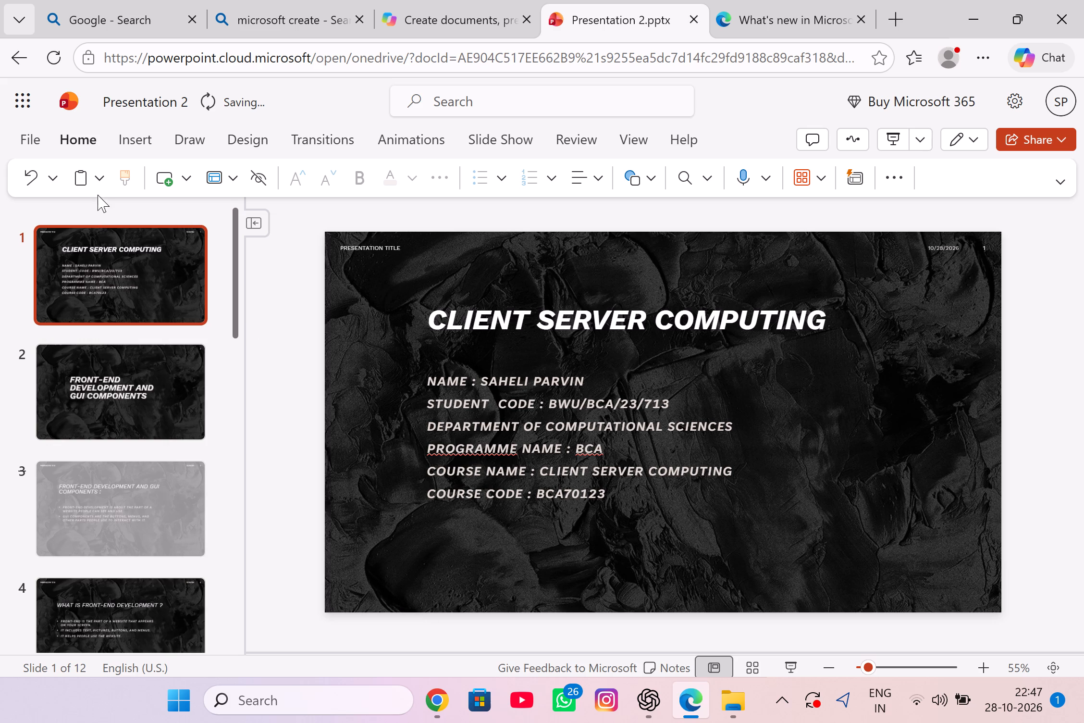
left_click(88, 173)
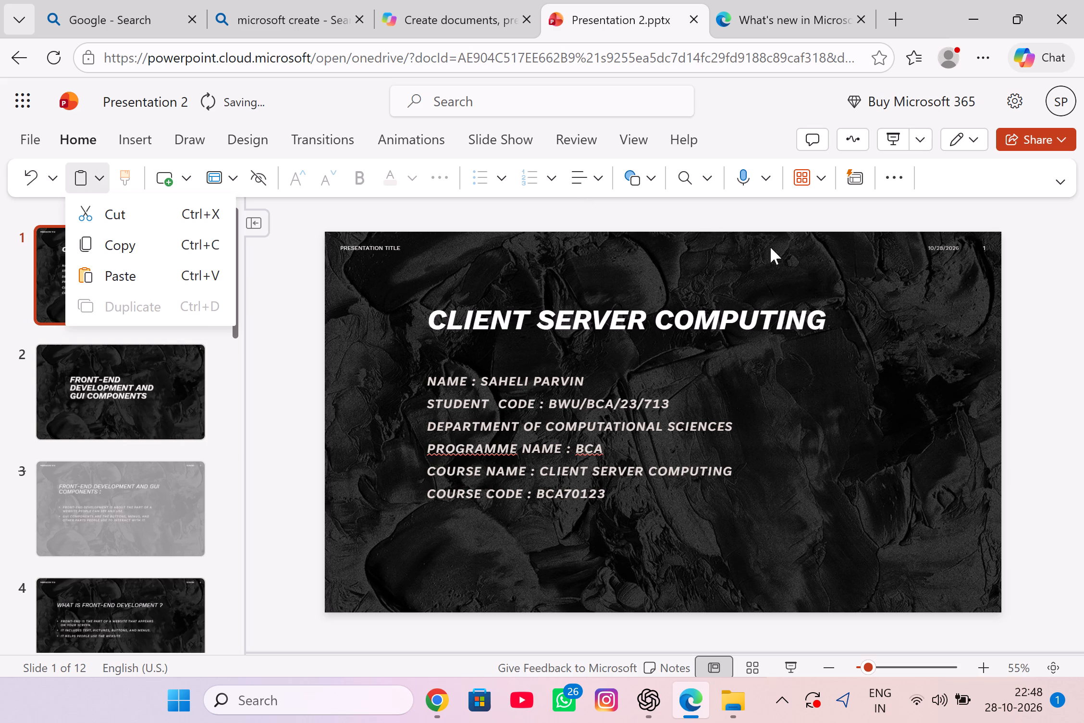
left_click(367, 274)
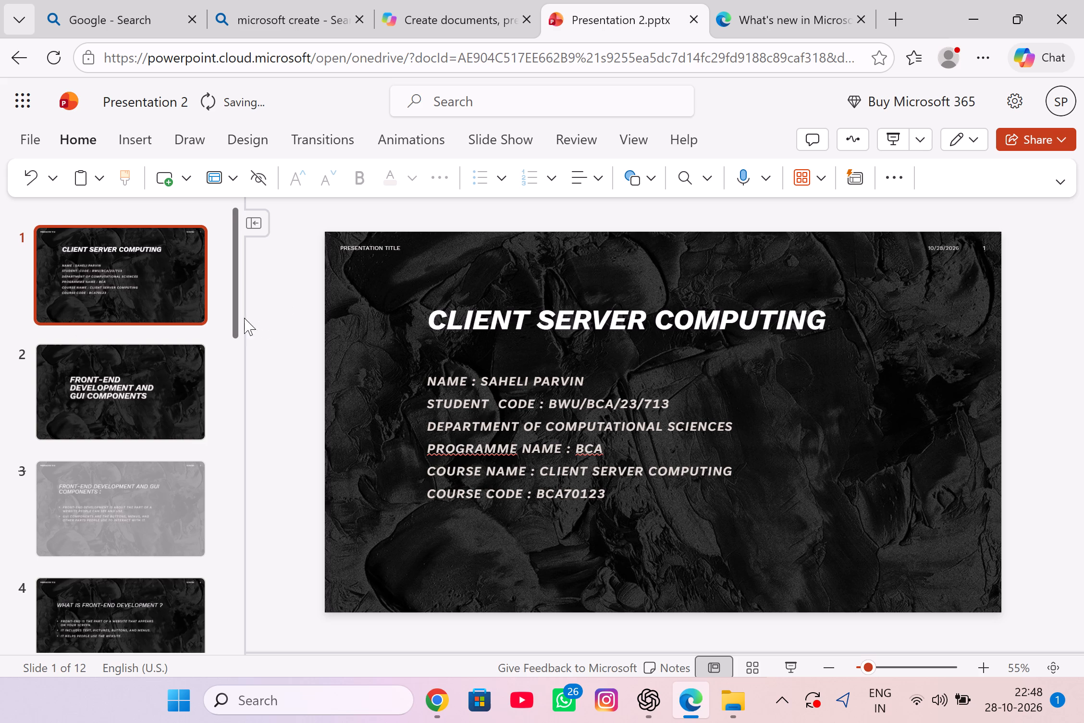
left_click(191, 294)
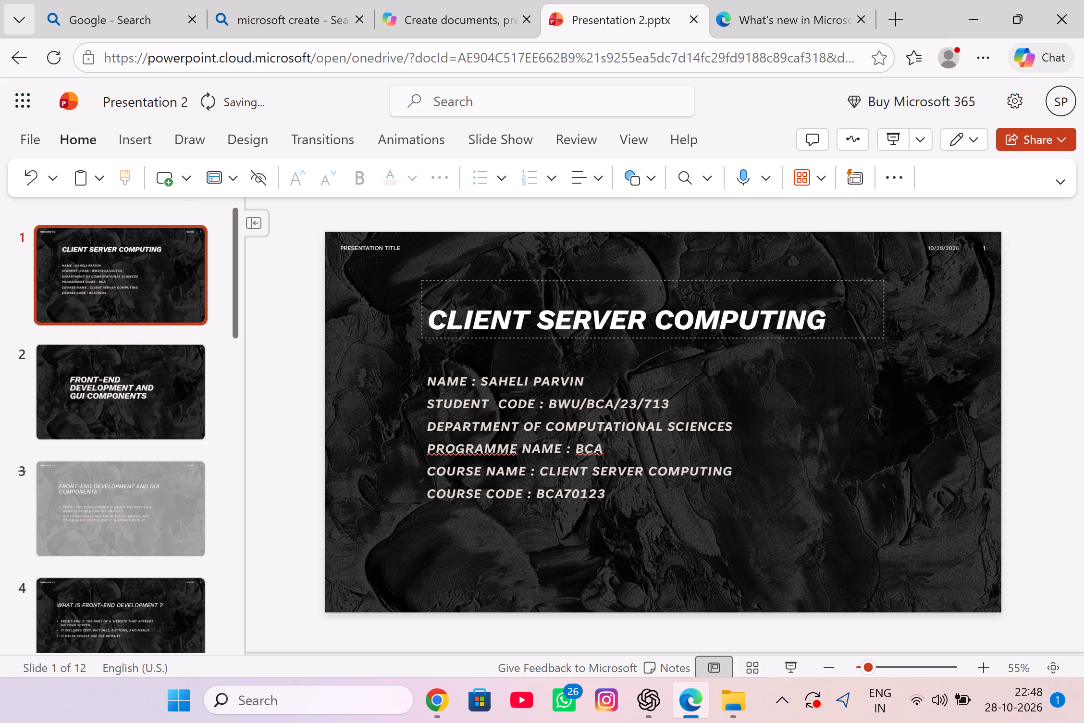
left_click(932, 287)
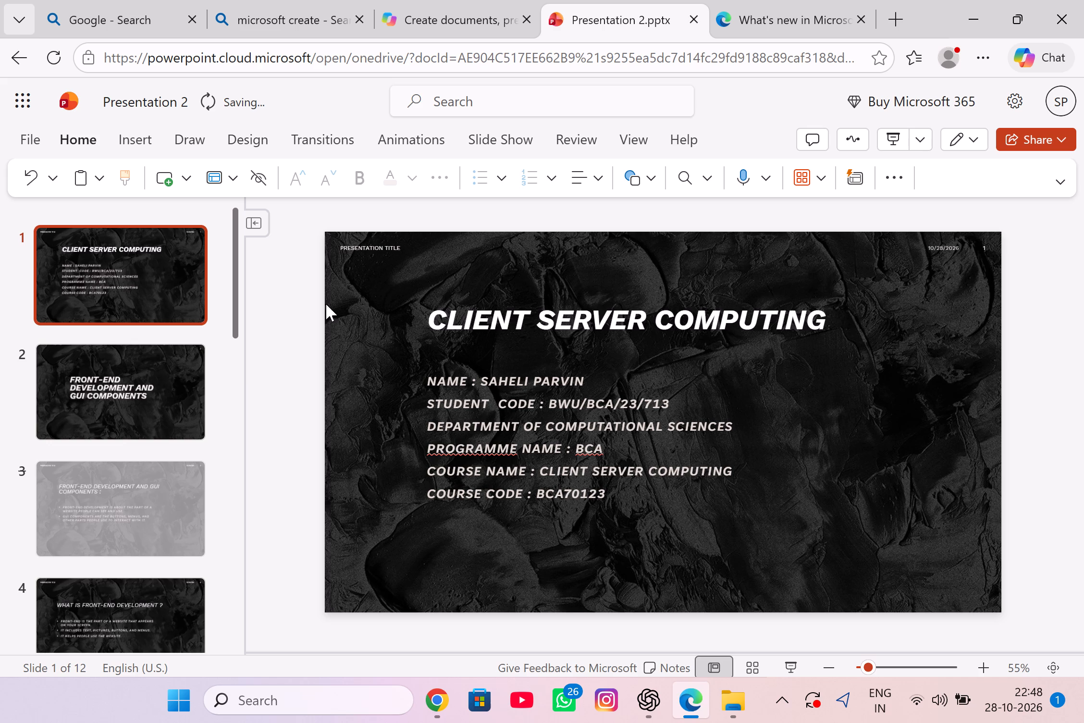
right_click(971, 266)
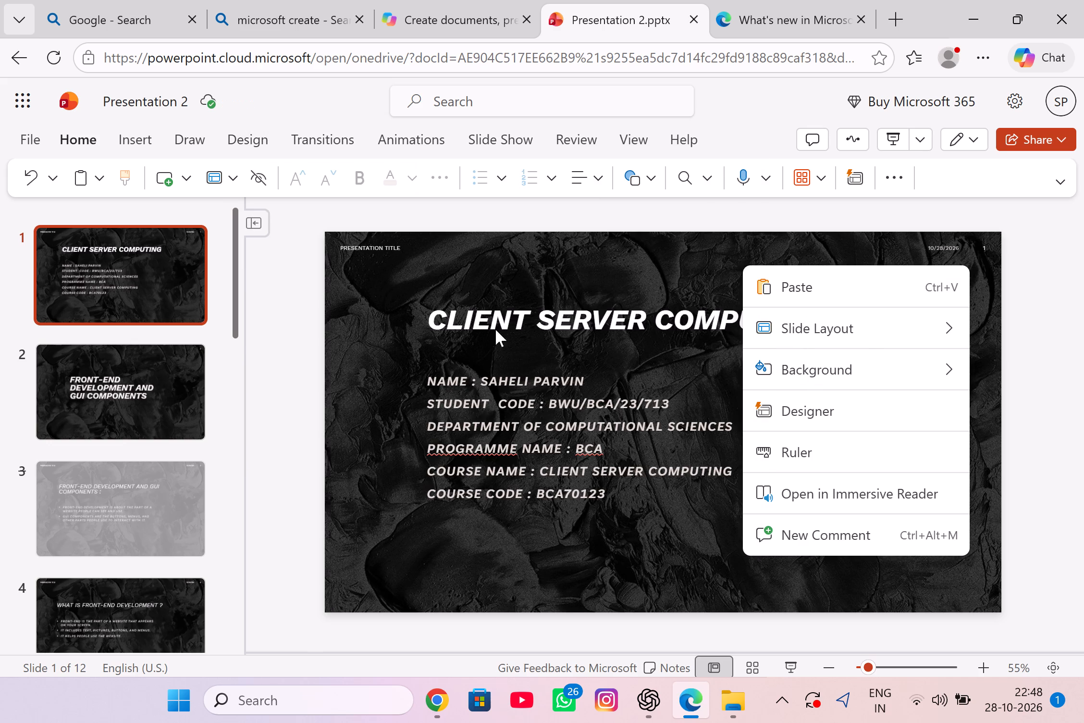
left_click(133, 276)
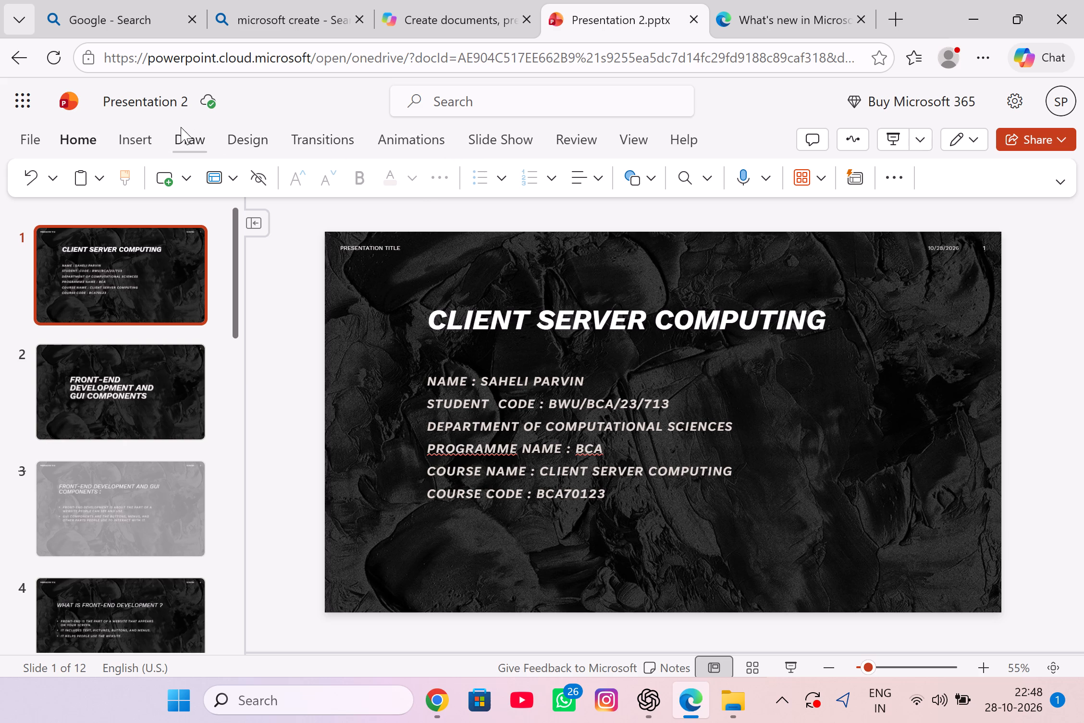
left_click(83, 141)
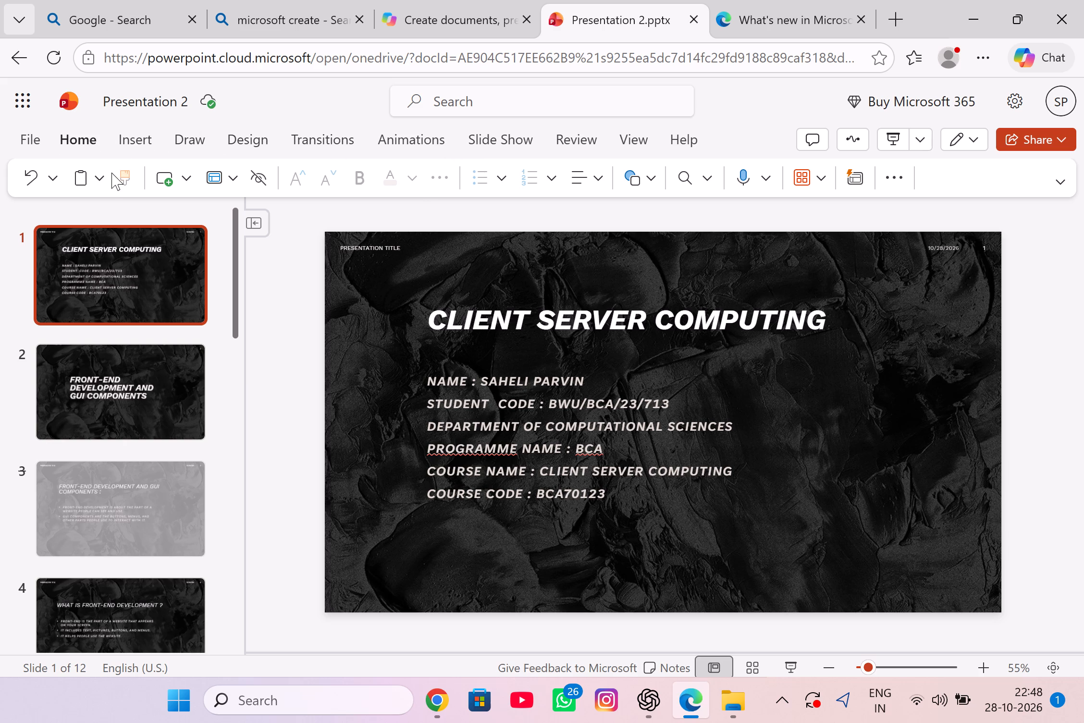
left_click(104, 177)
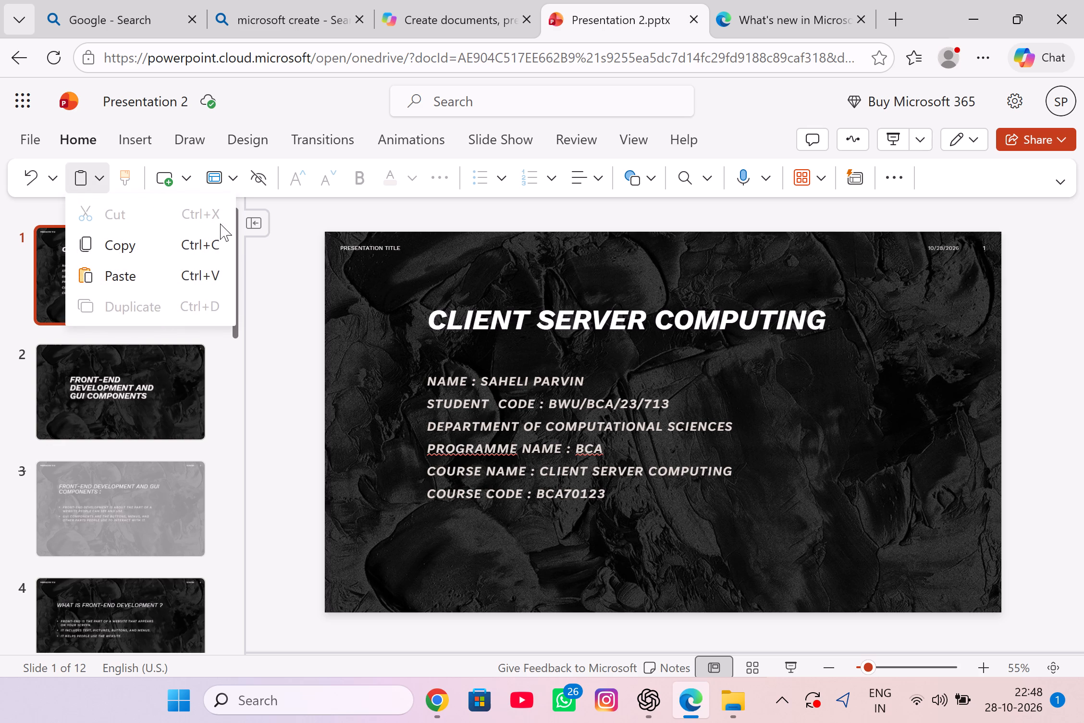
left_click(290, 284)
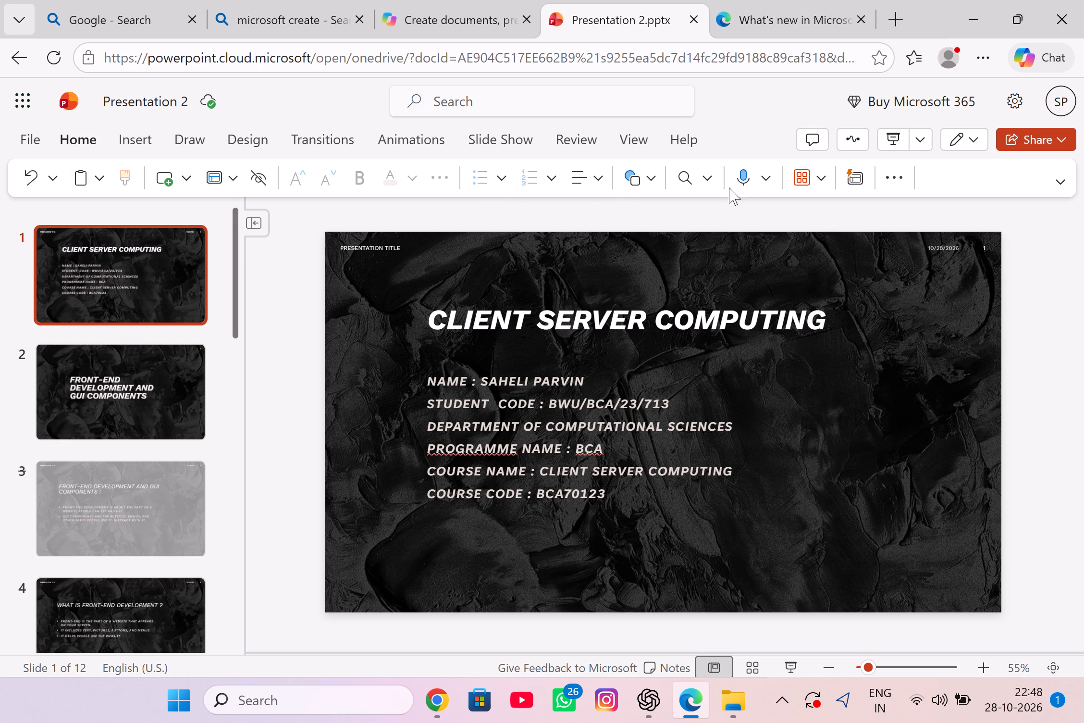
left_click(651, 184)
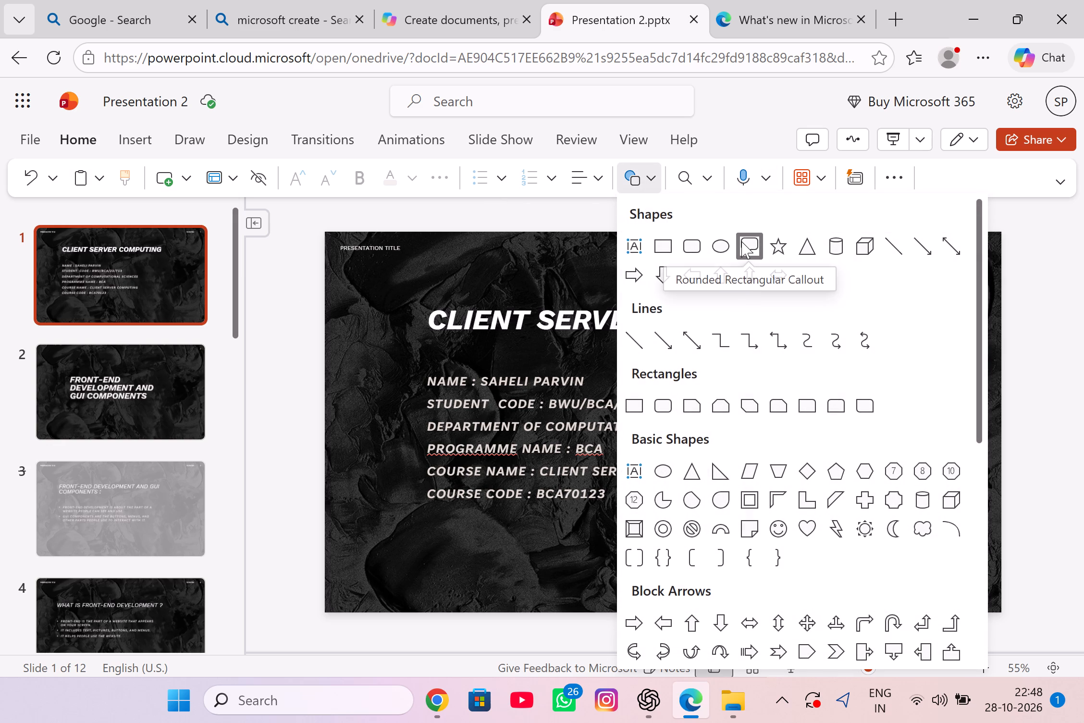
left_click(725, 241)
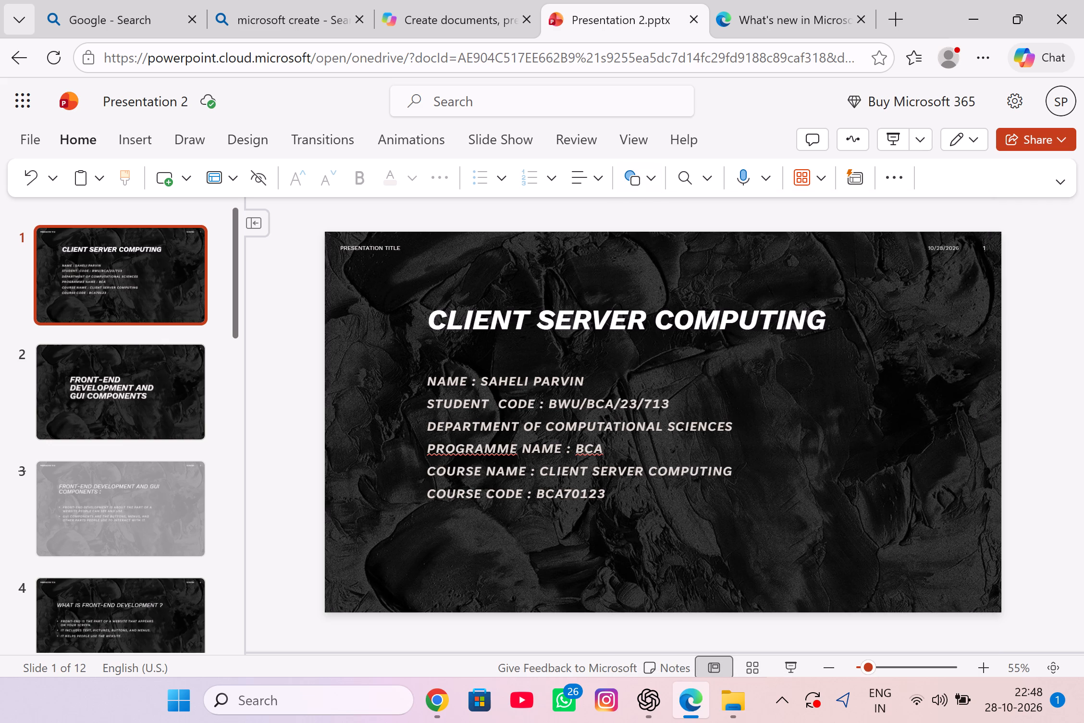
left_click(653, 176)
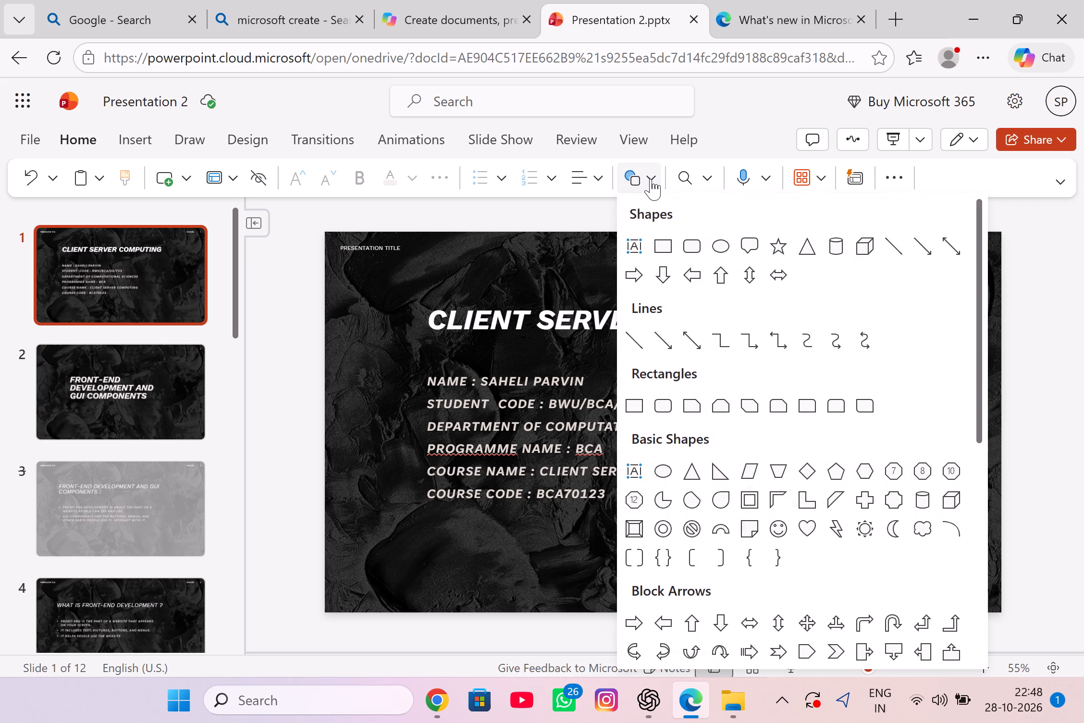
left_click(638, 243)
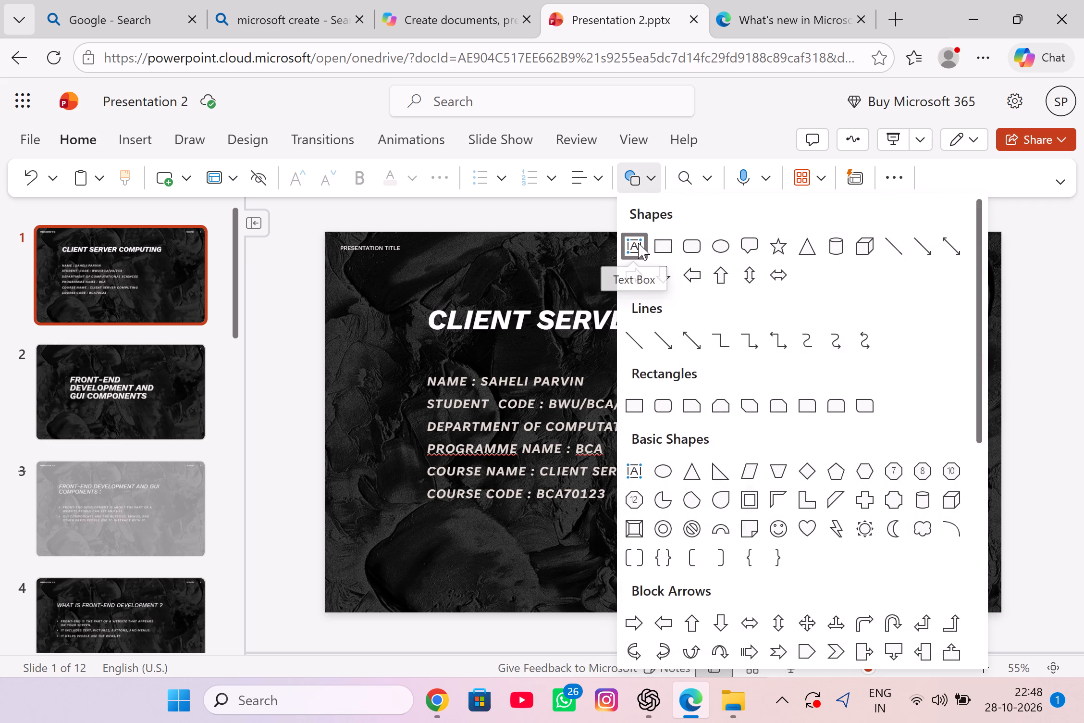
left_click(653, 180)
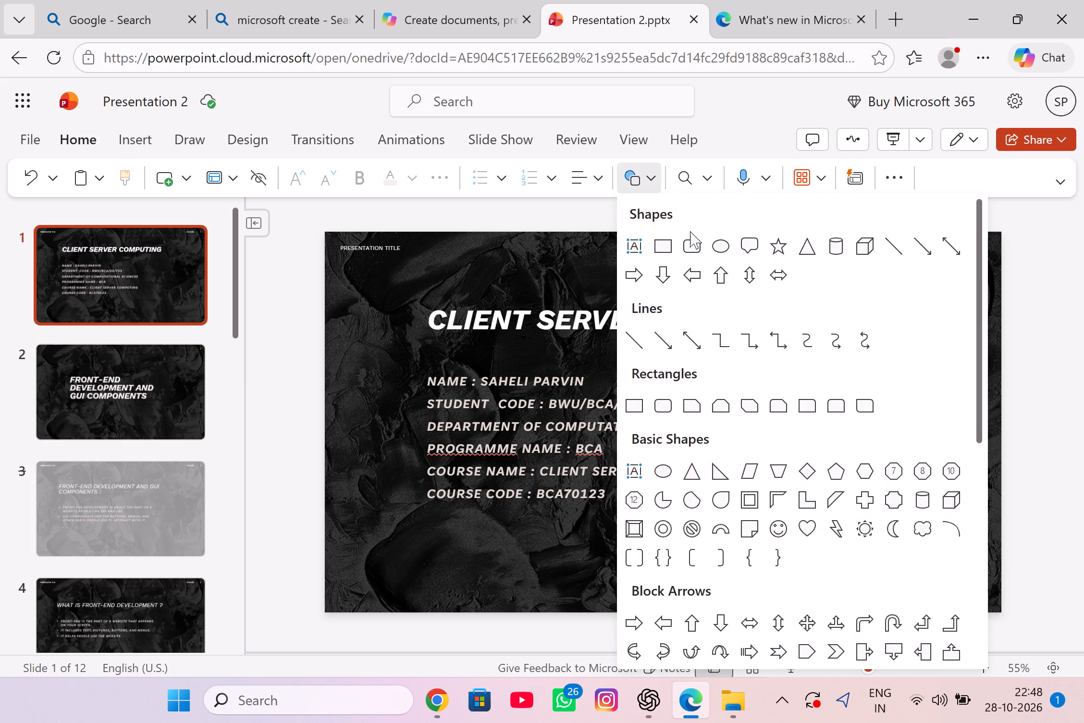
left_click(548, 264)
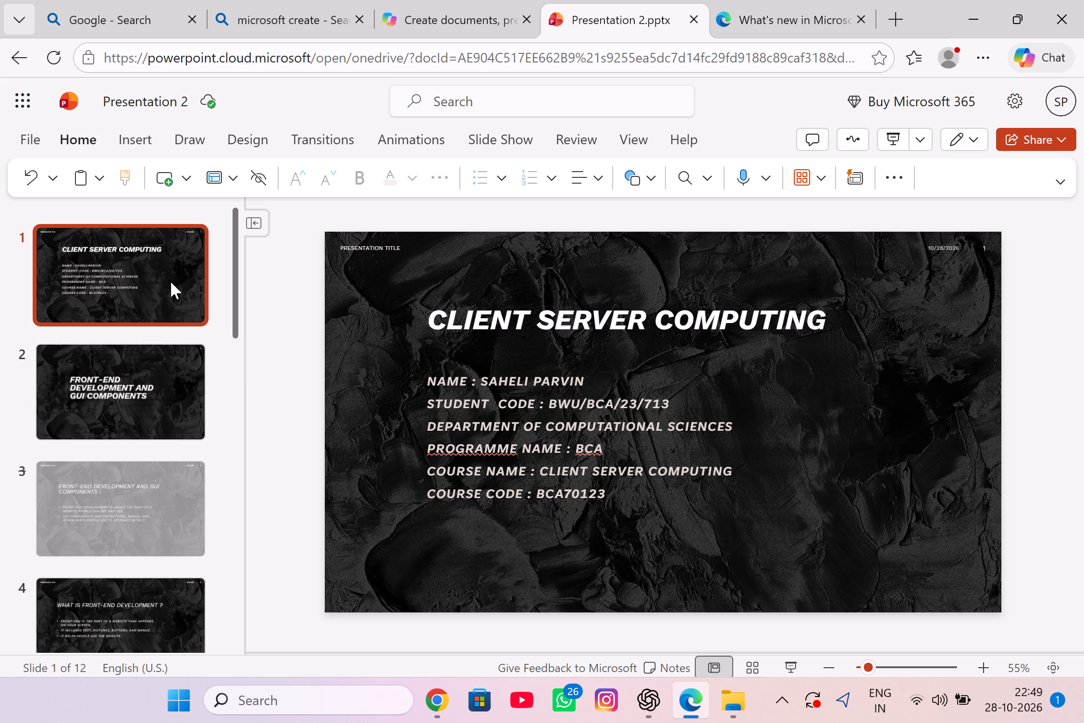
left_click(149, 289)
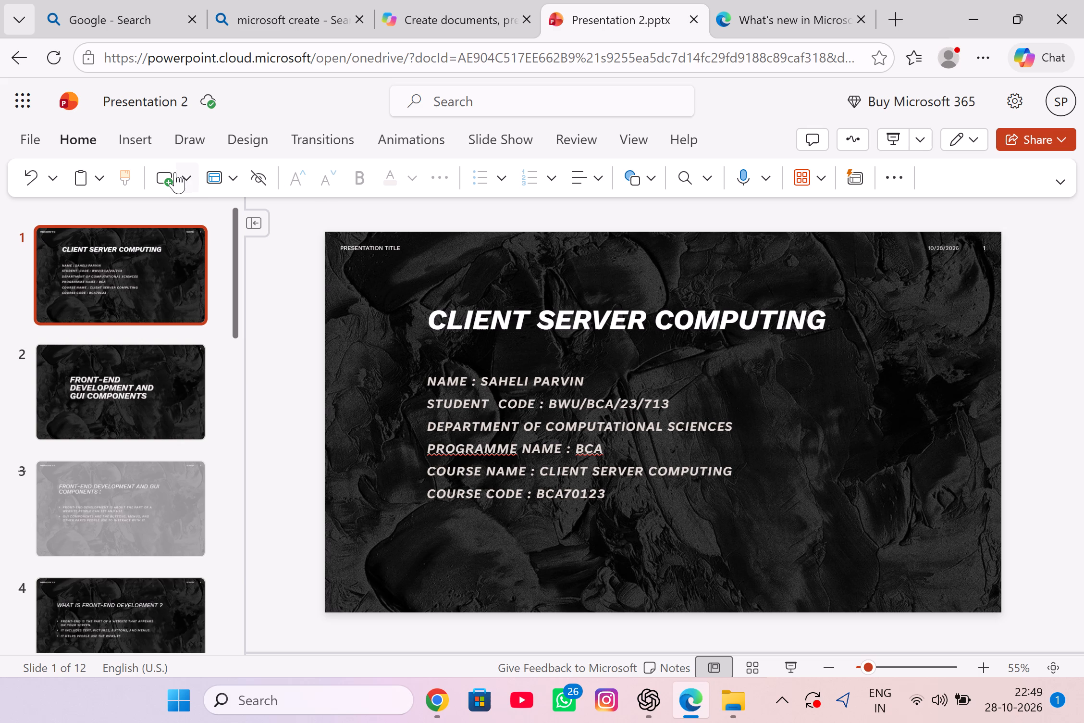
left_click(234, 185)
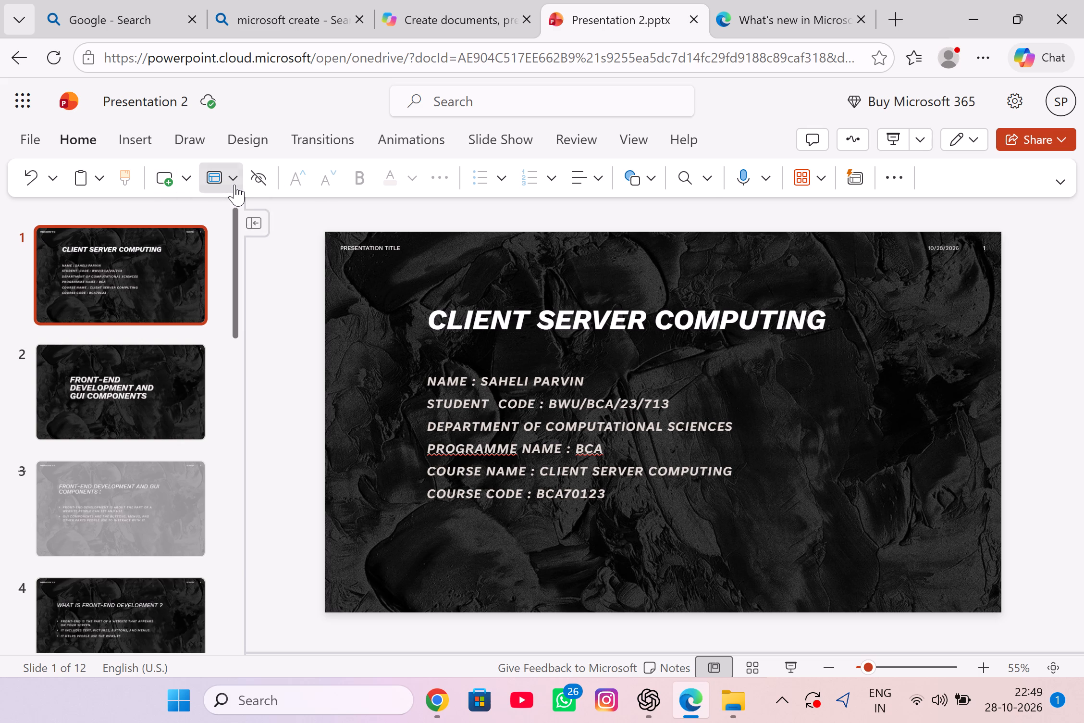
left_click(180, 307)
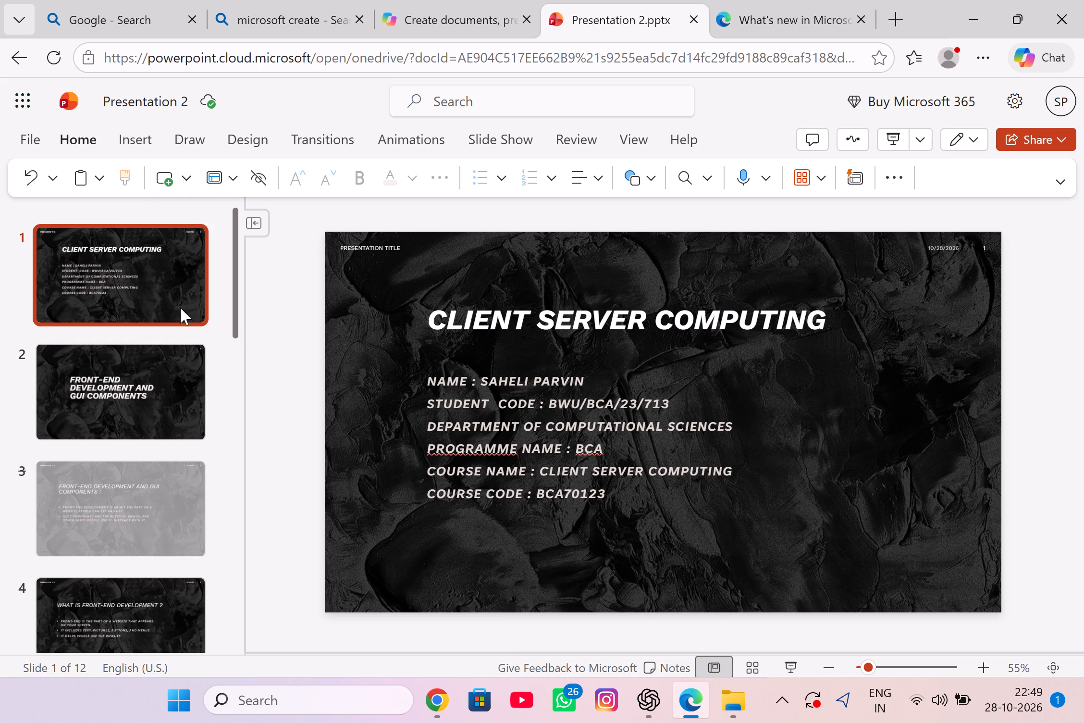
Paste the copied "DEPARTMENT OF COMPUTATIONAL SCIENCES" text box onto the opening slide.
right_click(940, 271)
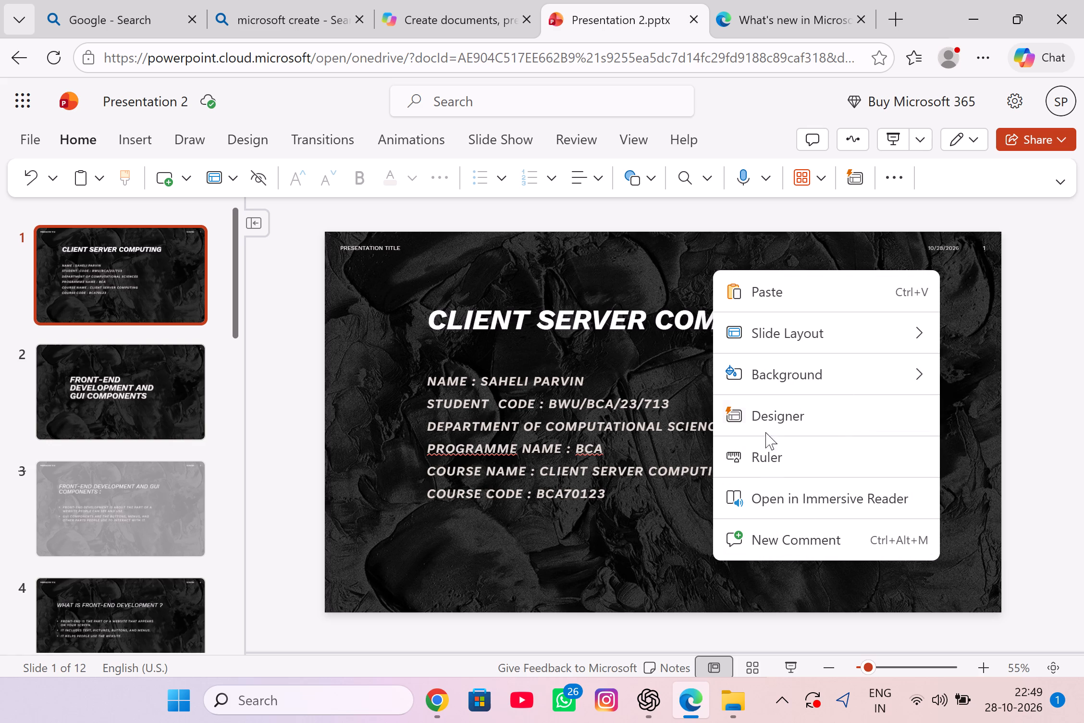
left_click(778, 294)
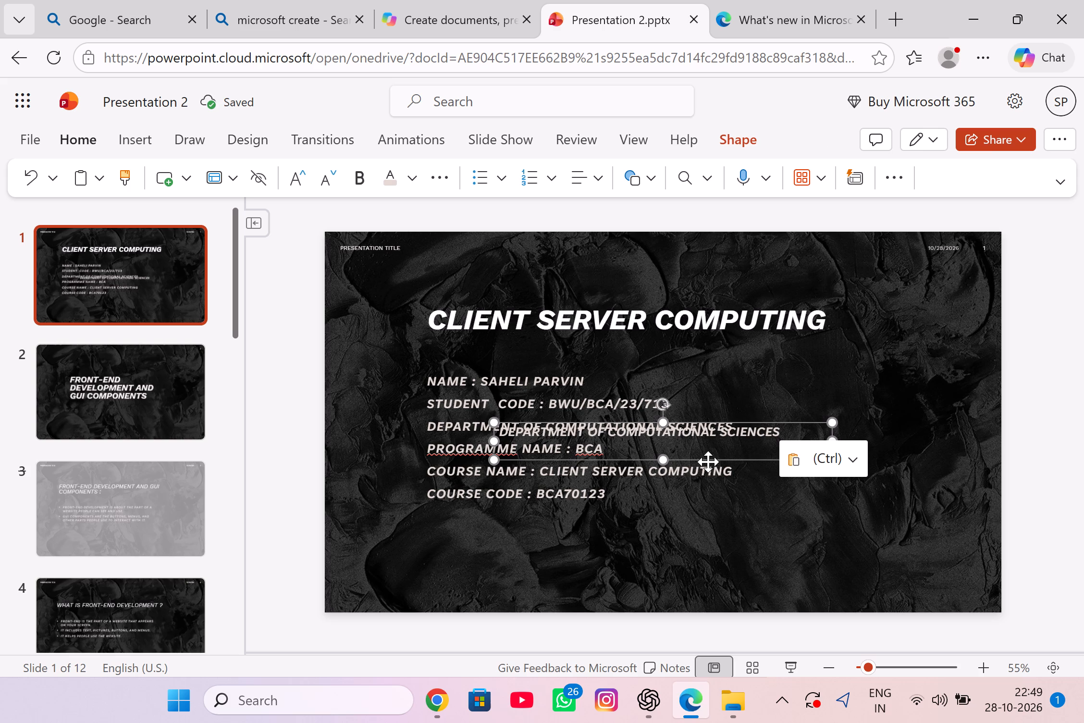
Flip the pasted department text box upside down over the course lines by stretching its top edge past its bottom edge, about 0.74 inches high.
left_click_drag(660, 427, 717, 431)
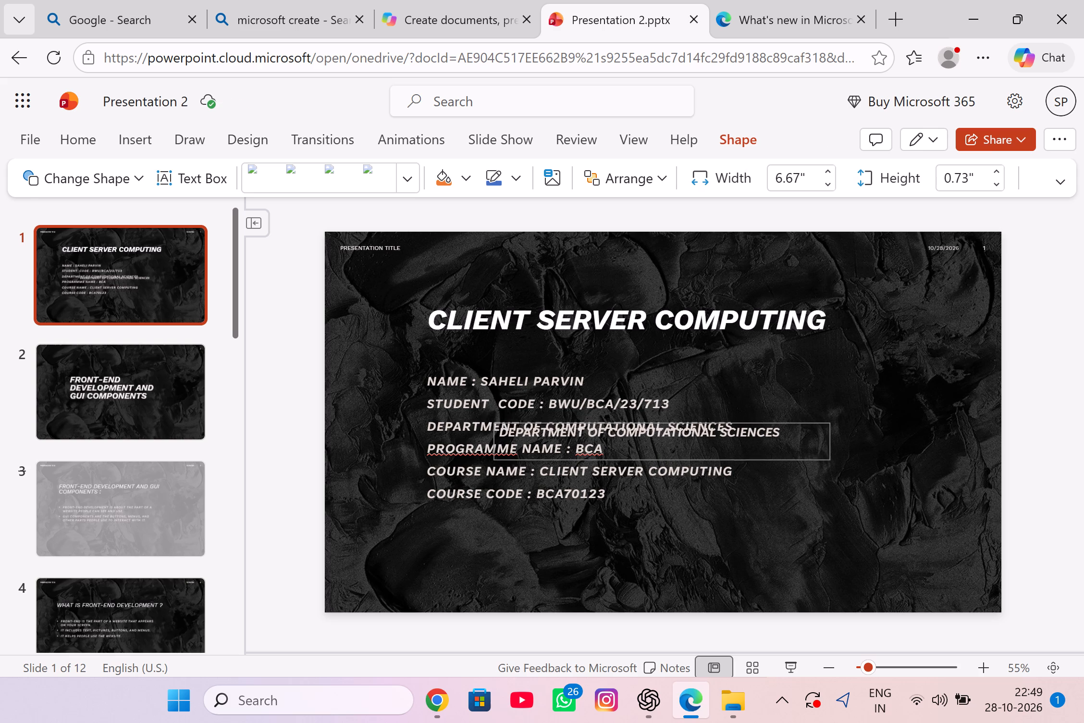
left_click_drag(717, 431, 726, 592)
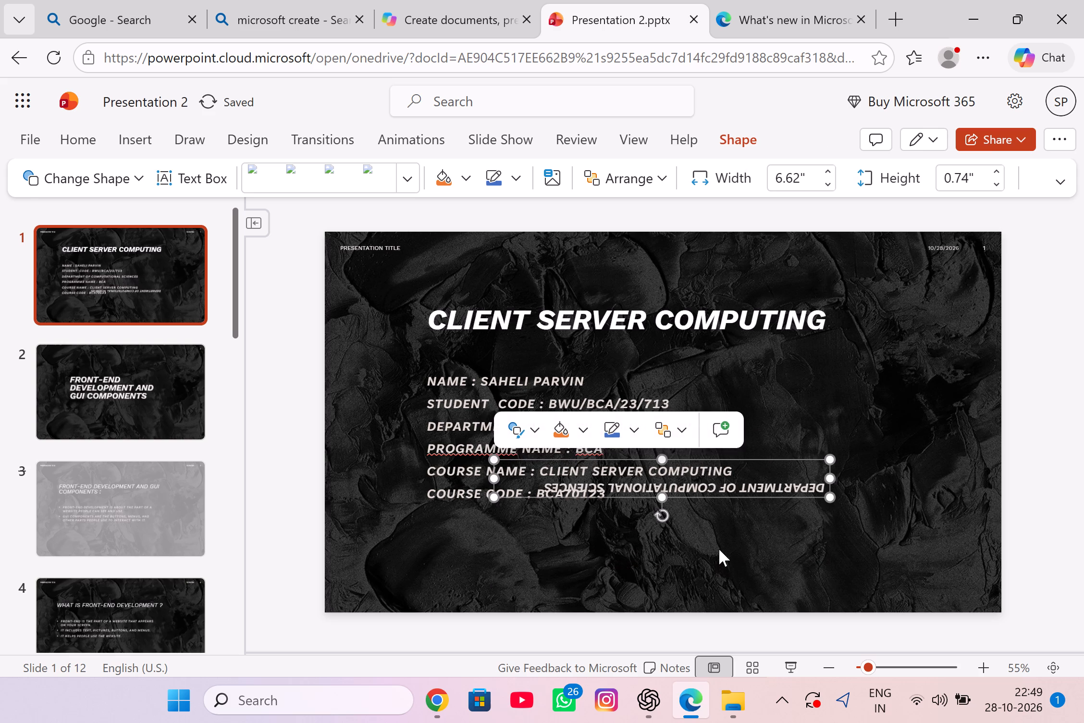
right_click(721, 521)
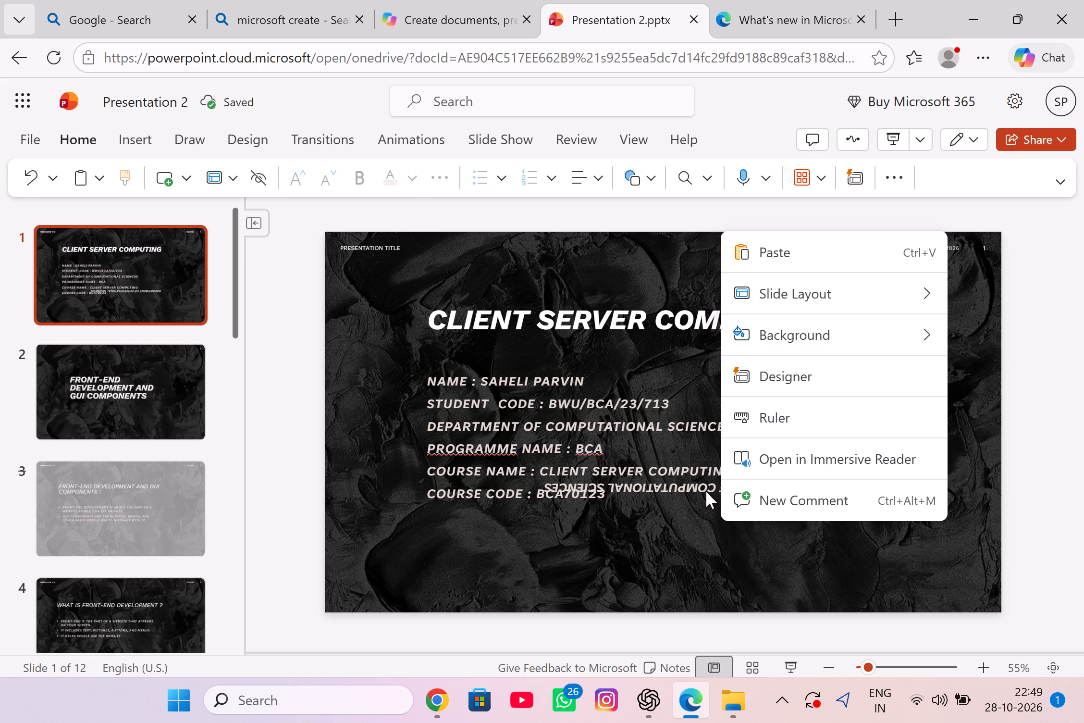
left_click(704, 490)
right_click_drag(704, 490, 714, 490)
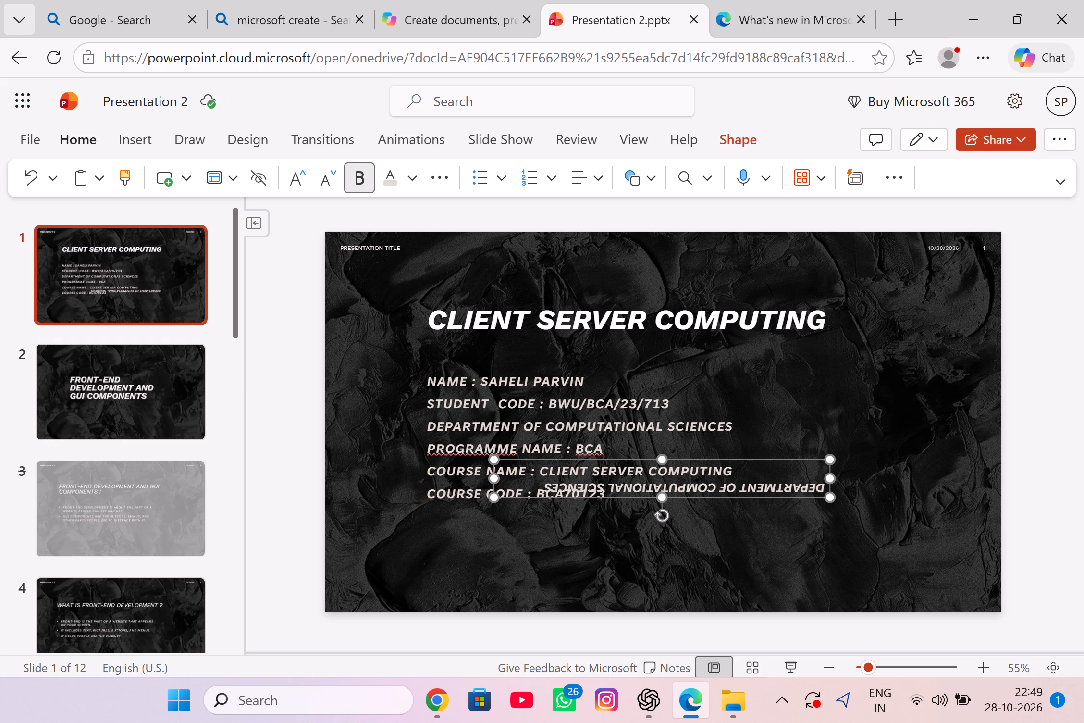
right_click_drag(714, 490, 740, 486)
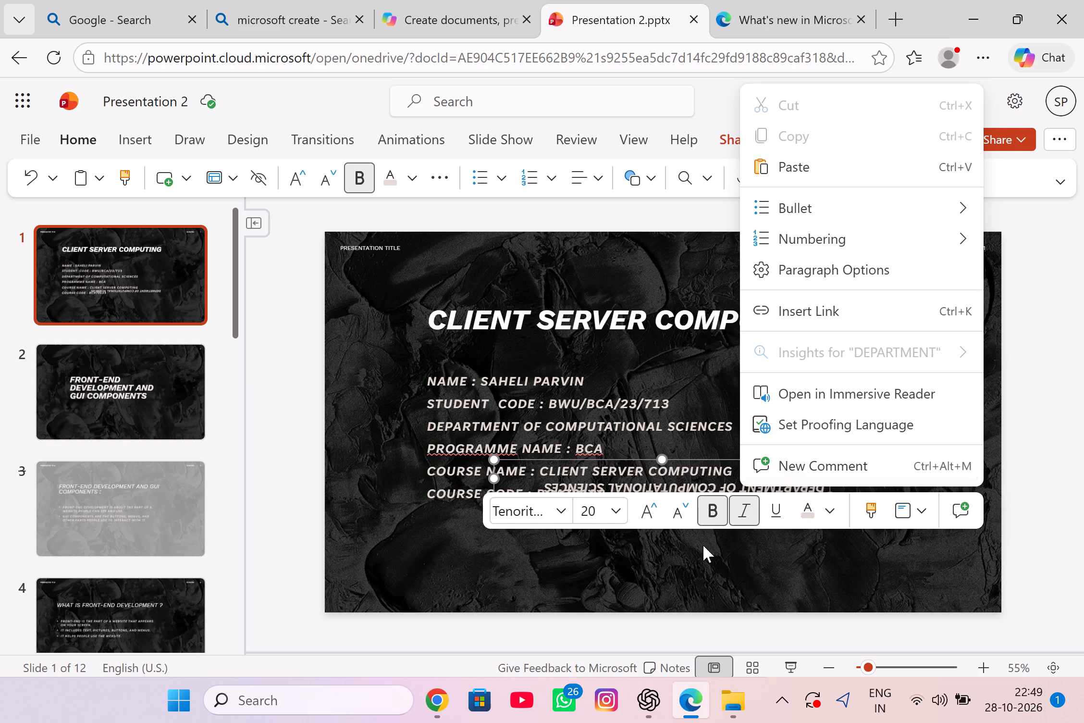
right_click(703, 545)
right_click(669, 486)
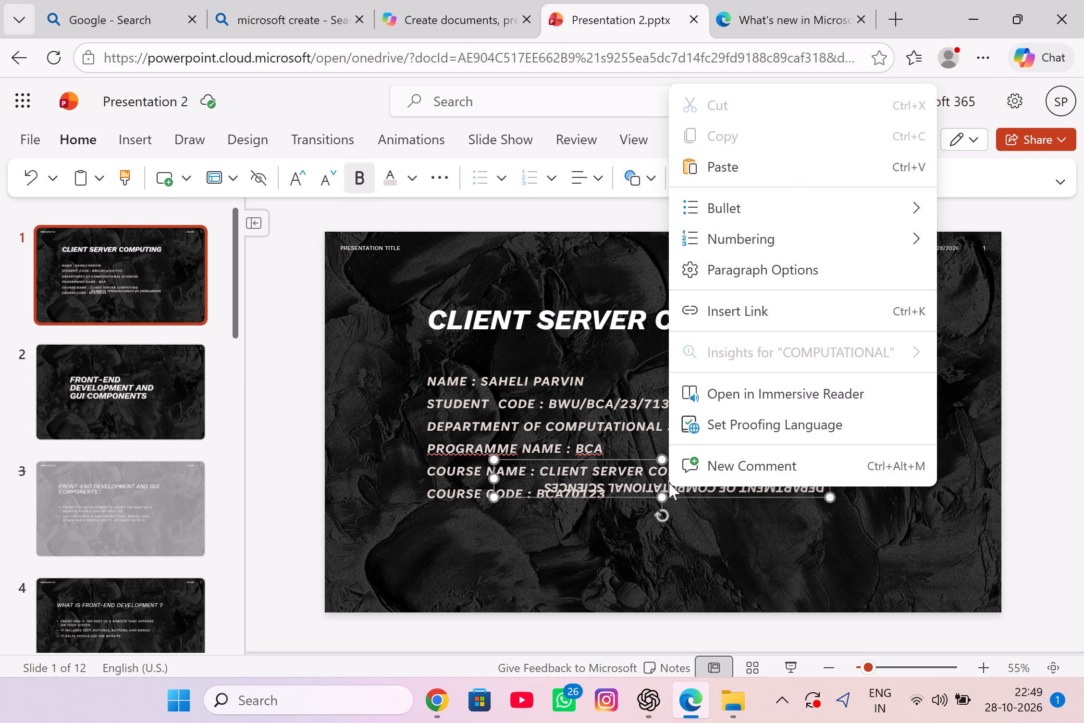
Rotate the flipped department text box so it runs diagonally across the details text on the opening slide.
left_click_drag(661, 457, 664, 518)
left_click_drag(664, 520, 675, 528)
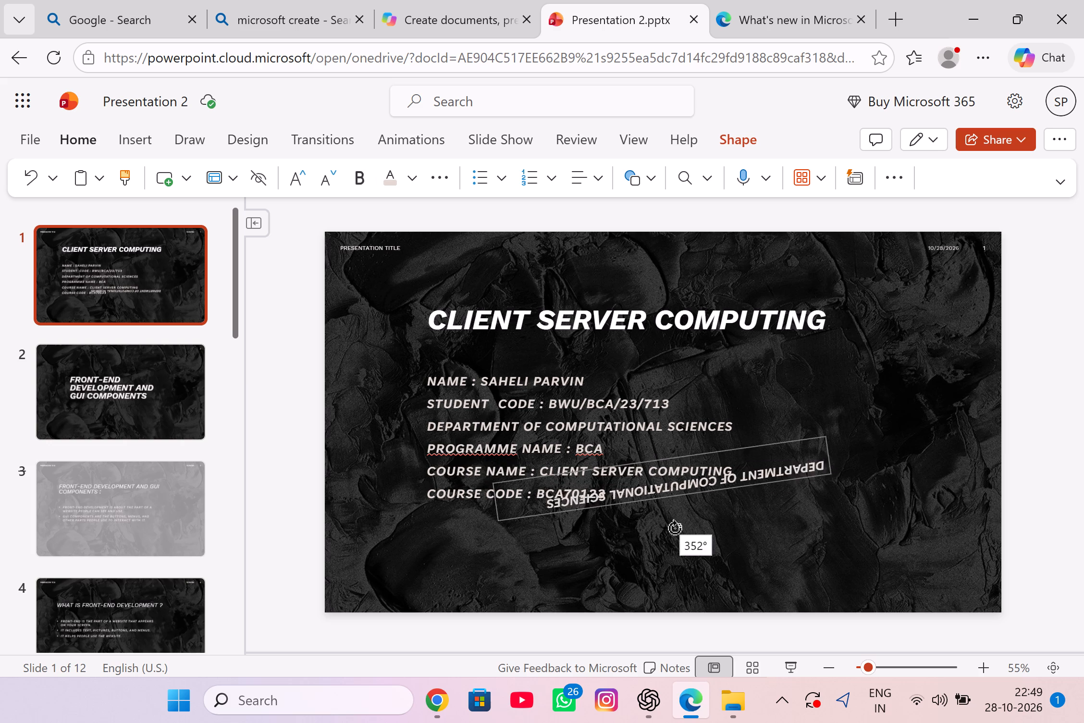
left_click_drag(675, 528, 723, 541)
right_click(602, 534)
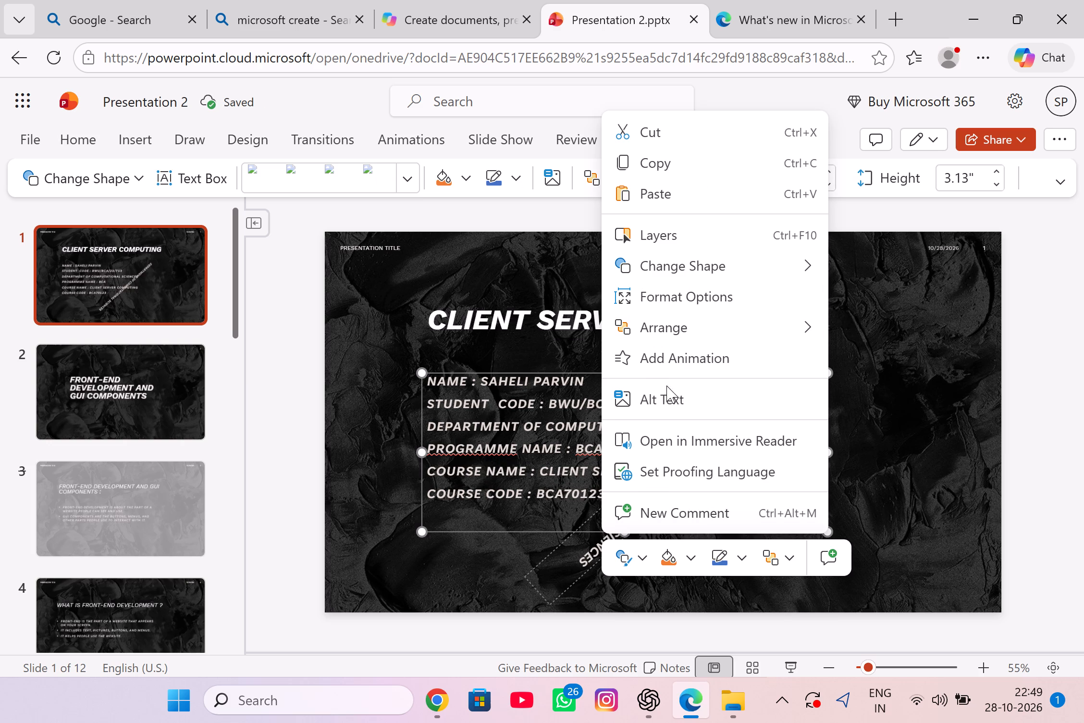
right_click(566, 581)
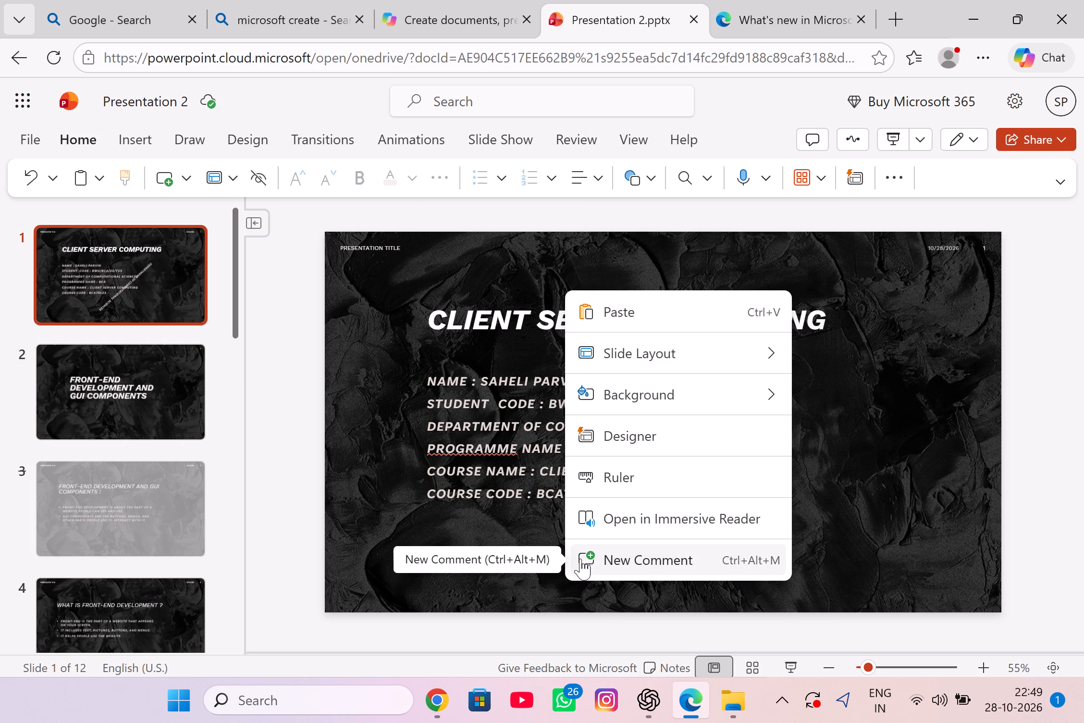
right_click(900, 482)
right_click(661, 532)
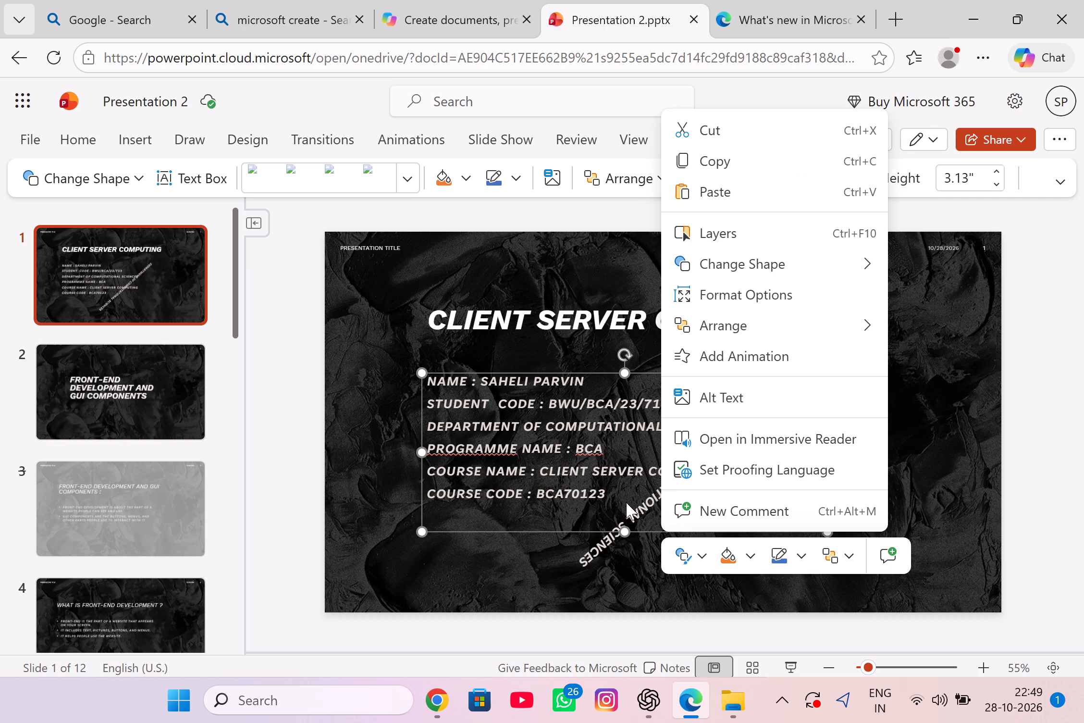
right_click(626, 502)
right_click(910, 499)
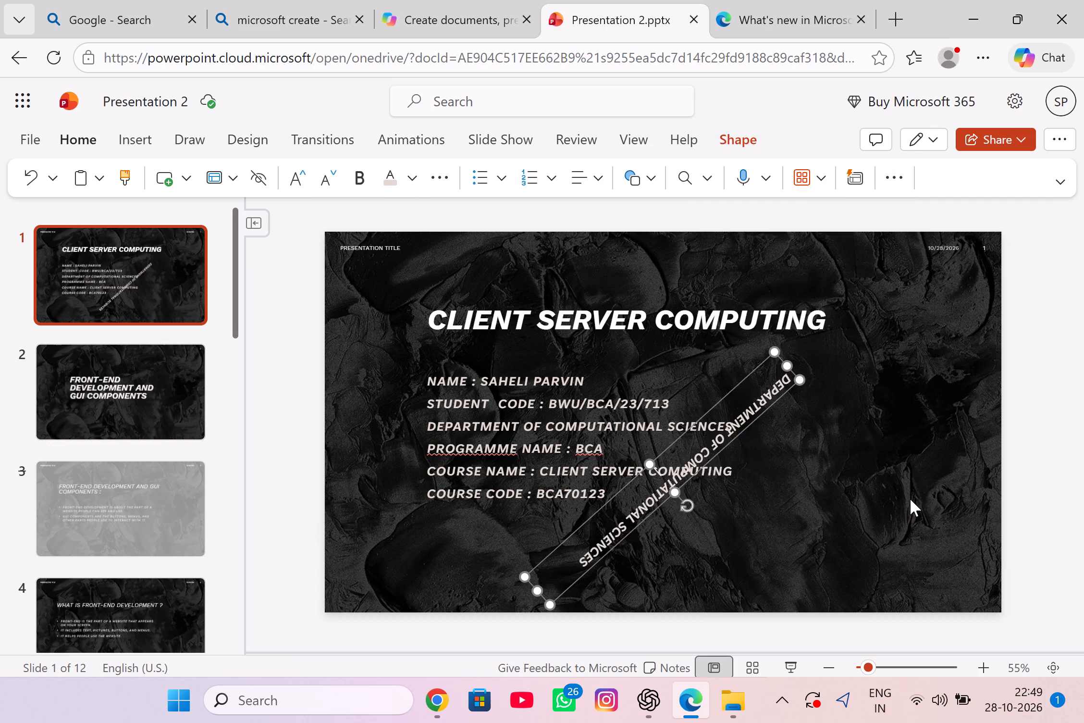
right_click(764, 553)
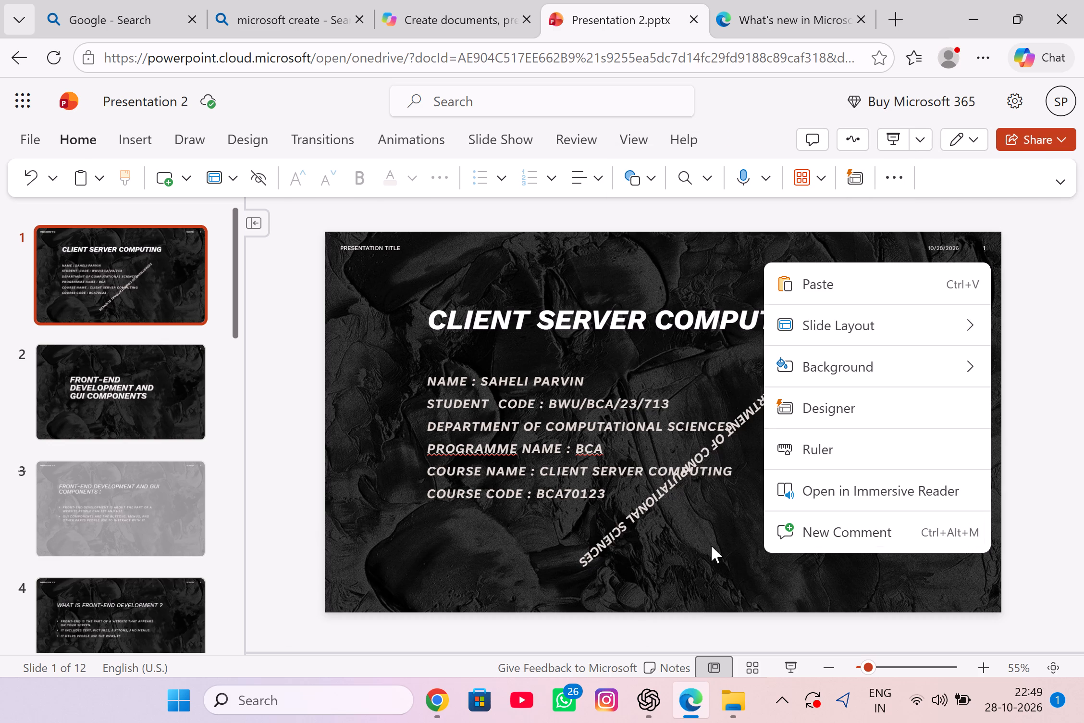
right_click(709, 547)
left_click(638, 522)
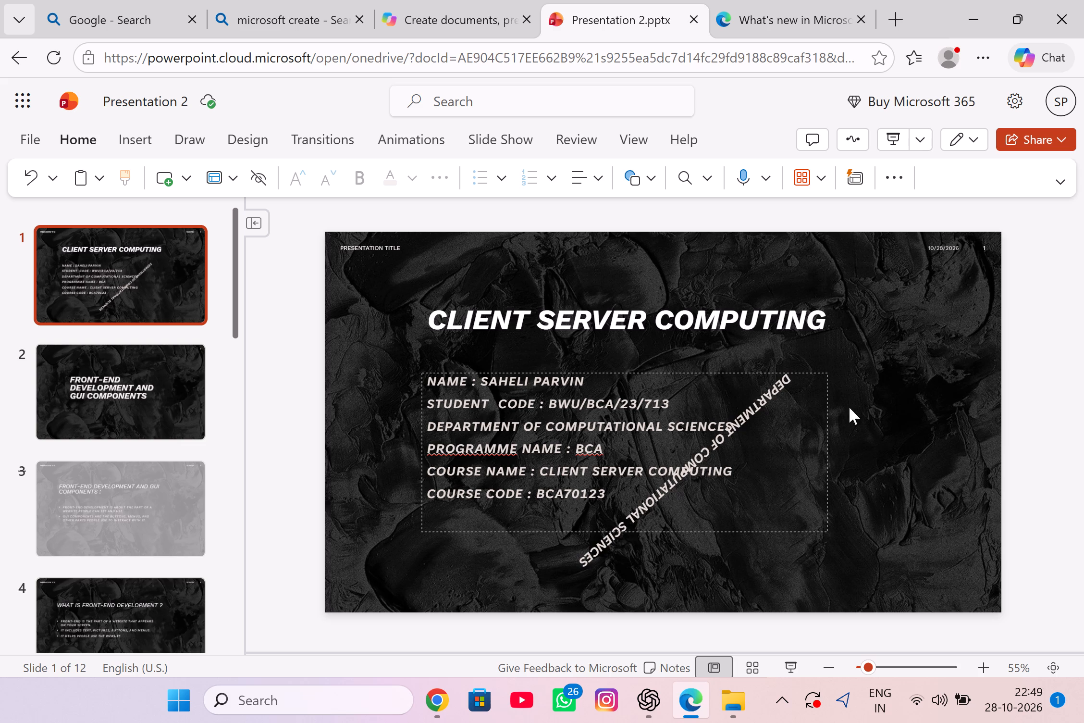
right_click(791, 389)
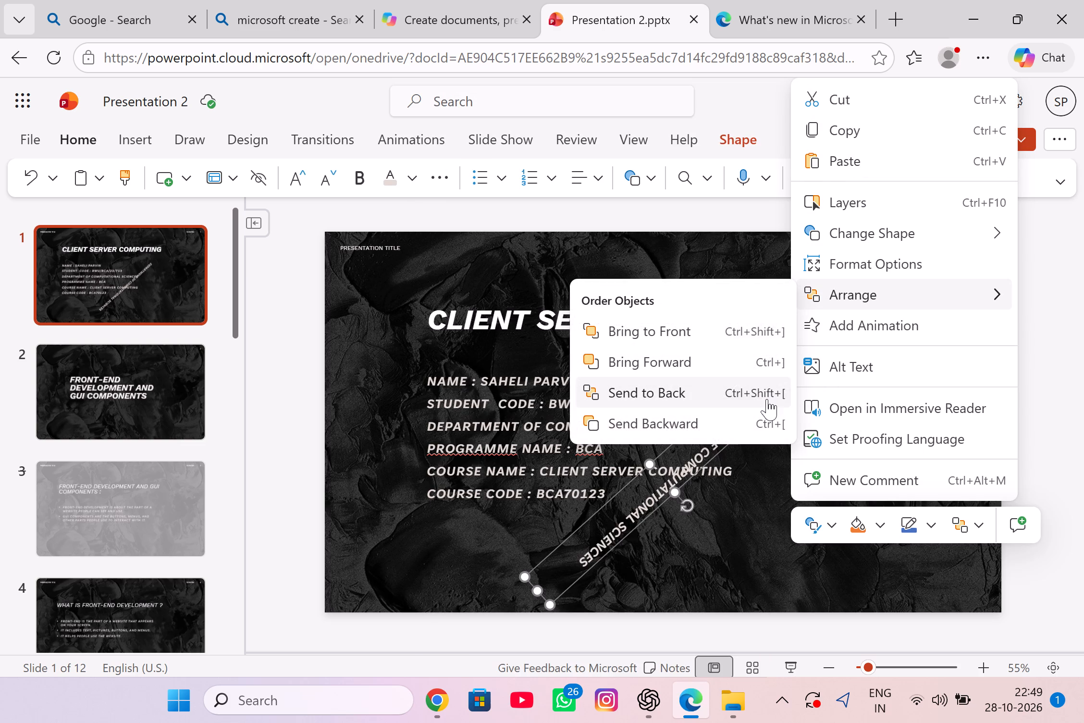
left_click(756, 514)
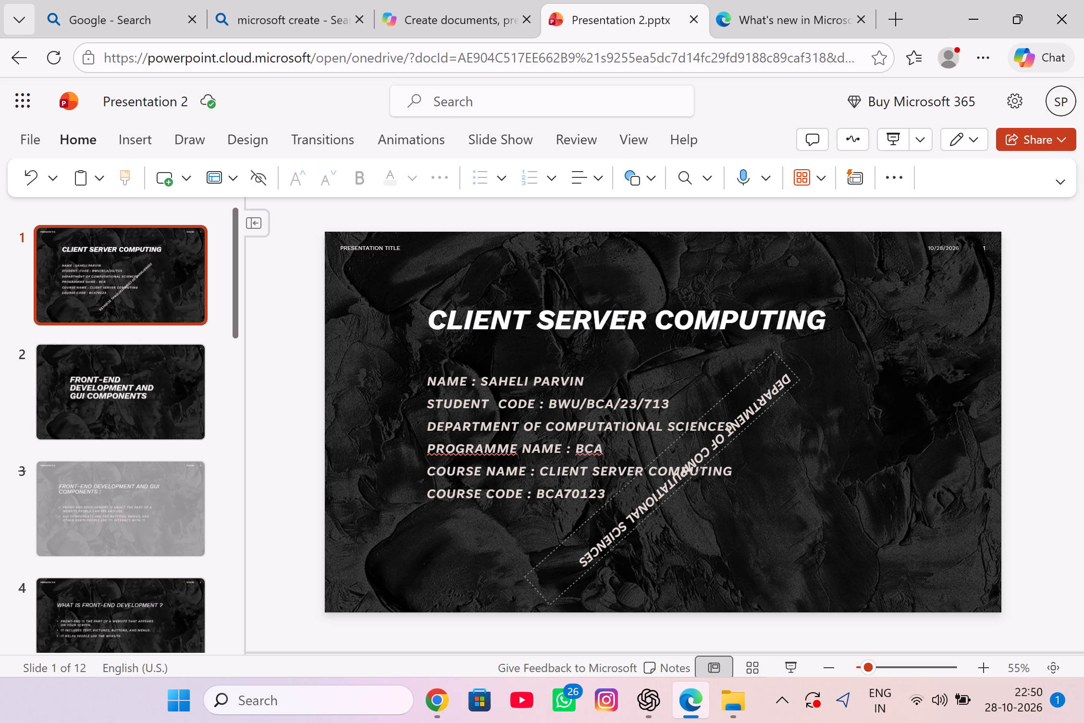
Undo the rotating, flipping and pasting of the extra department text box on the opening slide.
left_click(29, 167)
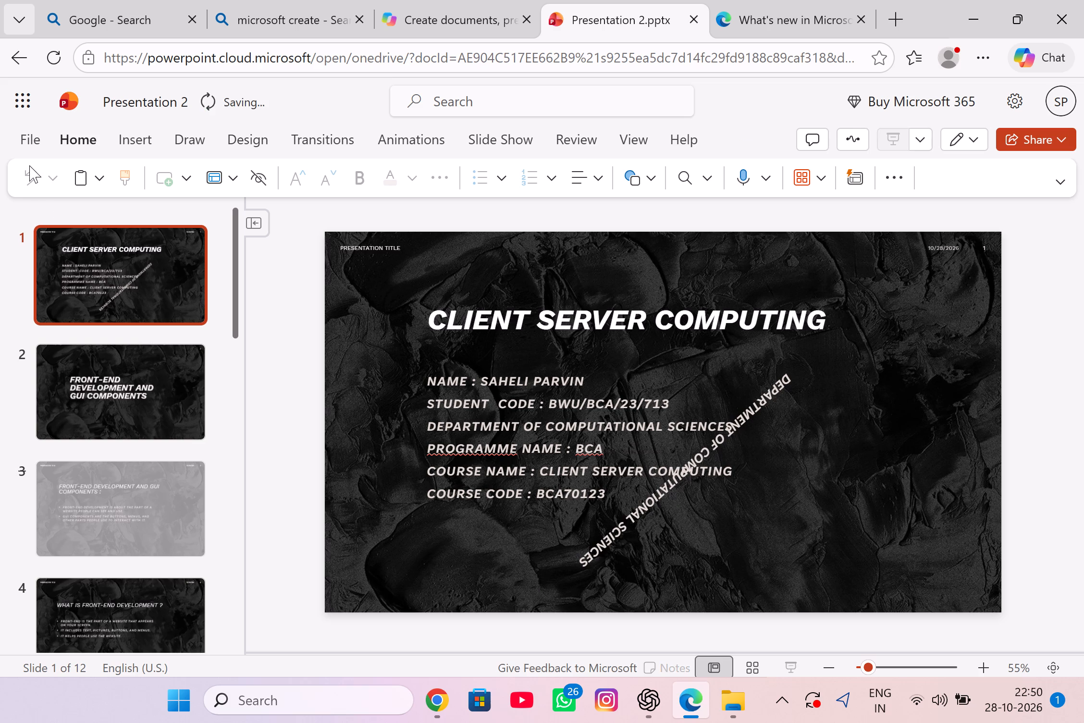
left_click(29, 165)
left_click(29, 165)
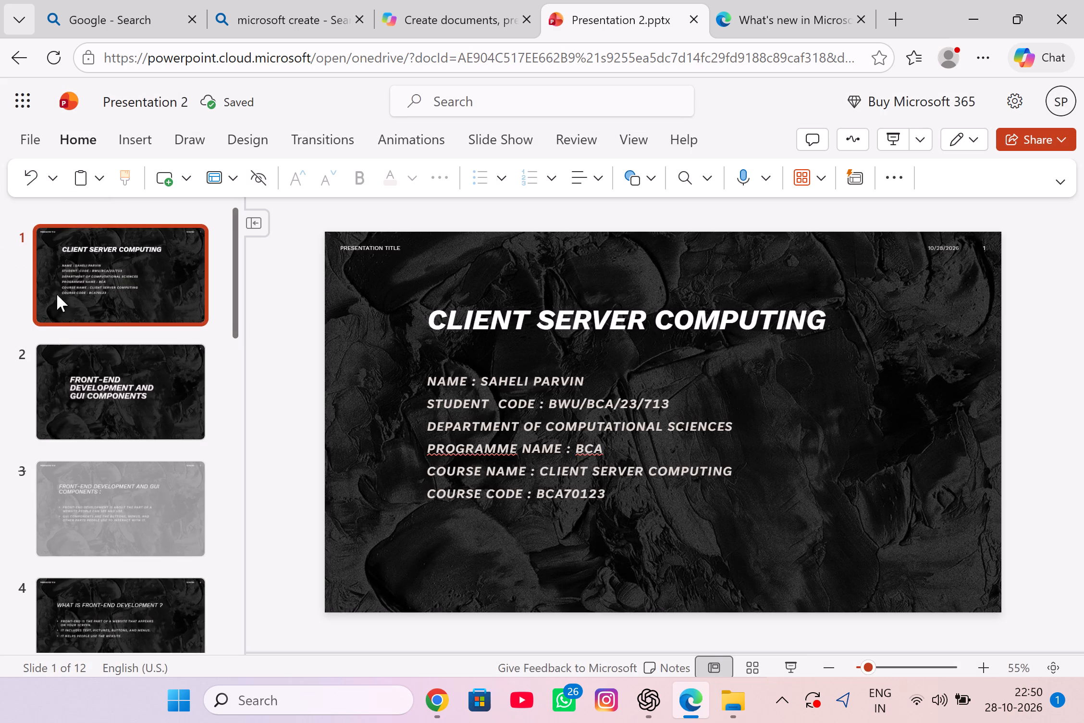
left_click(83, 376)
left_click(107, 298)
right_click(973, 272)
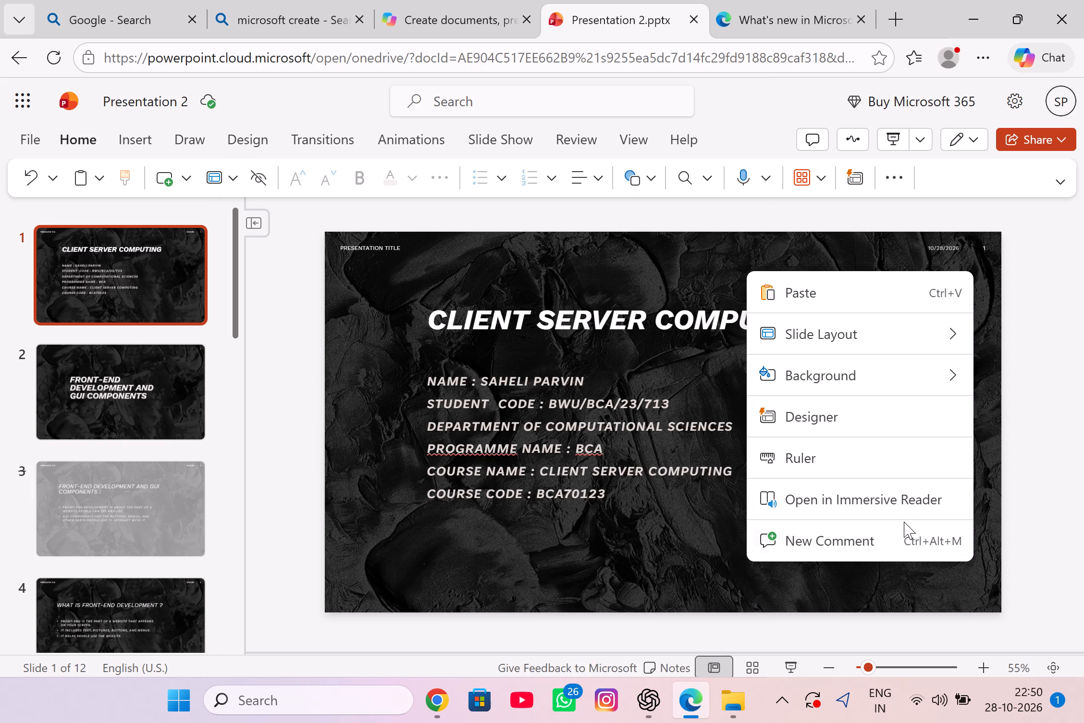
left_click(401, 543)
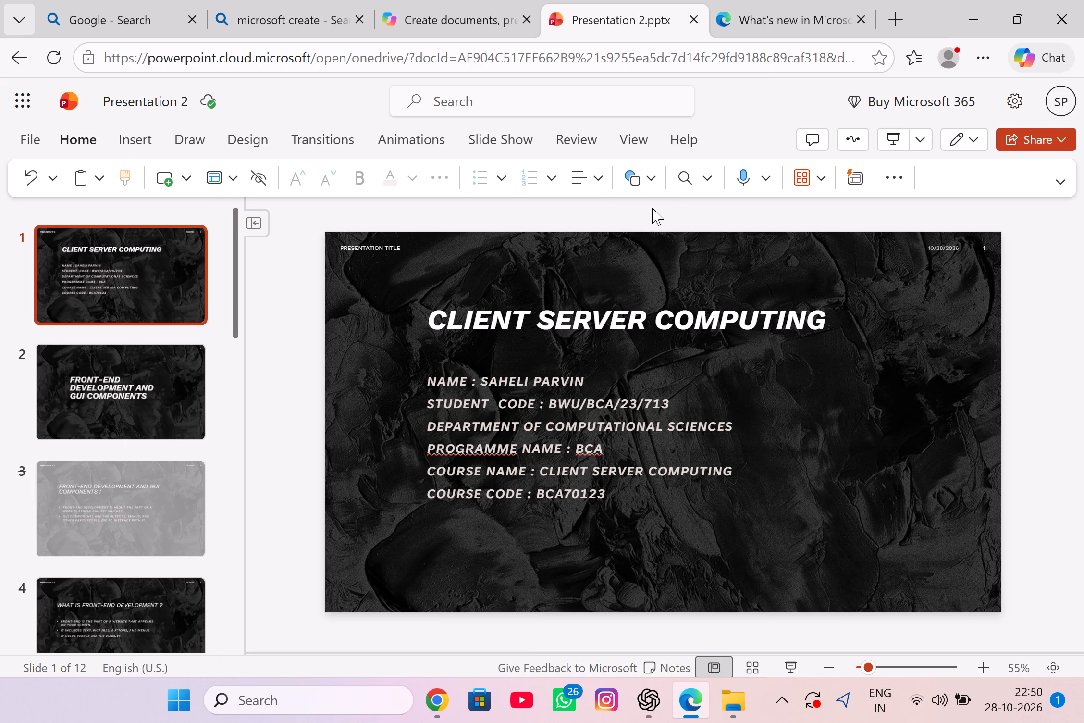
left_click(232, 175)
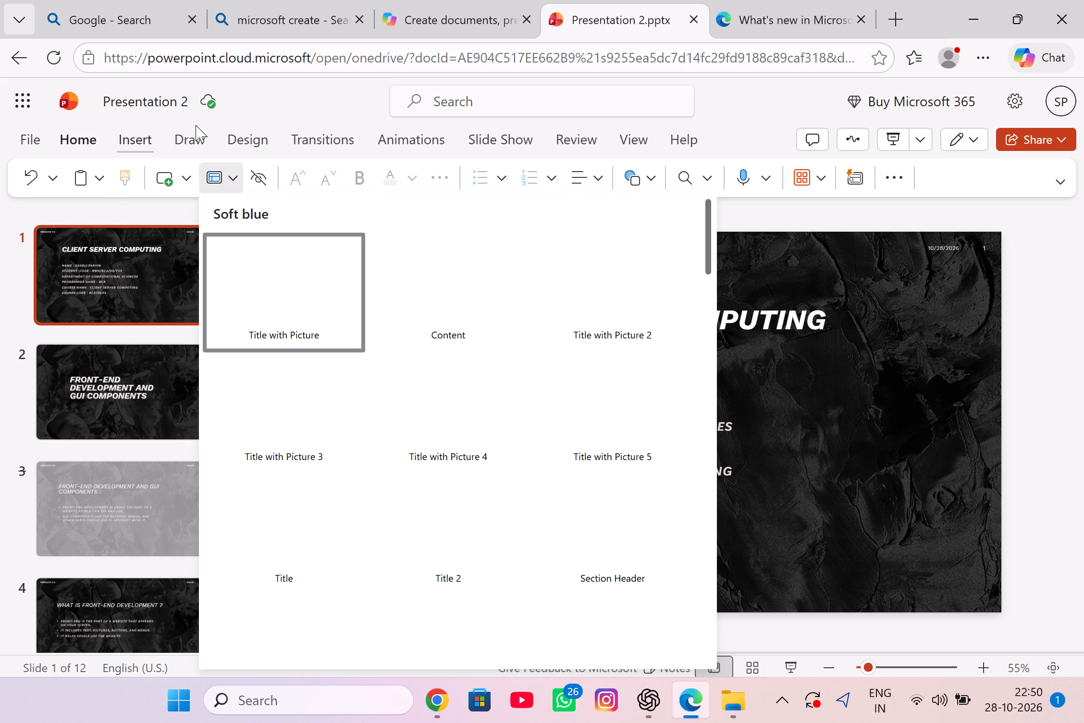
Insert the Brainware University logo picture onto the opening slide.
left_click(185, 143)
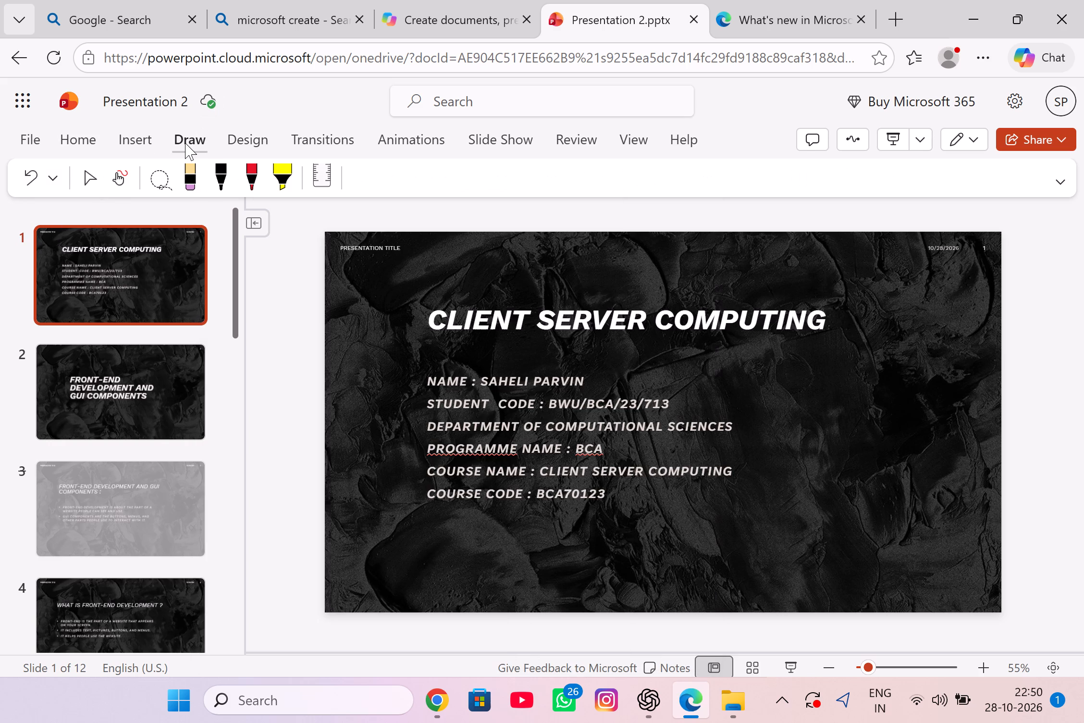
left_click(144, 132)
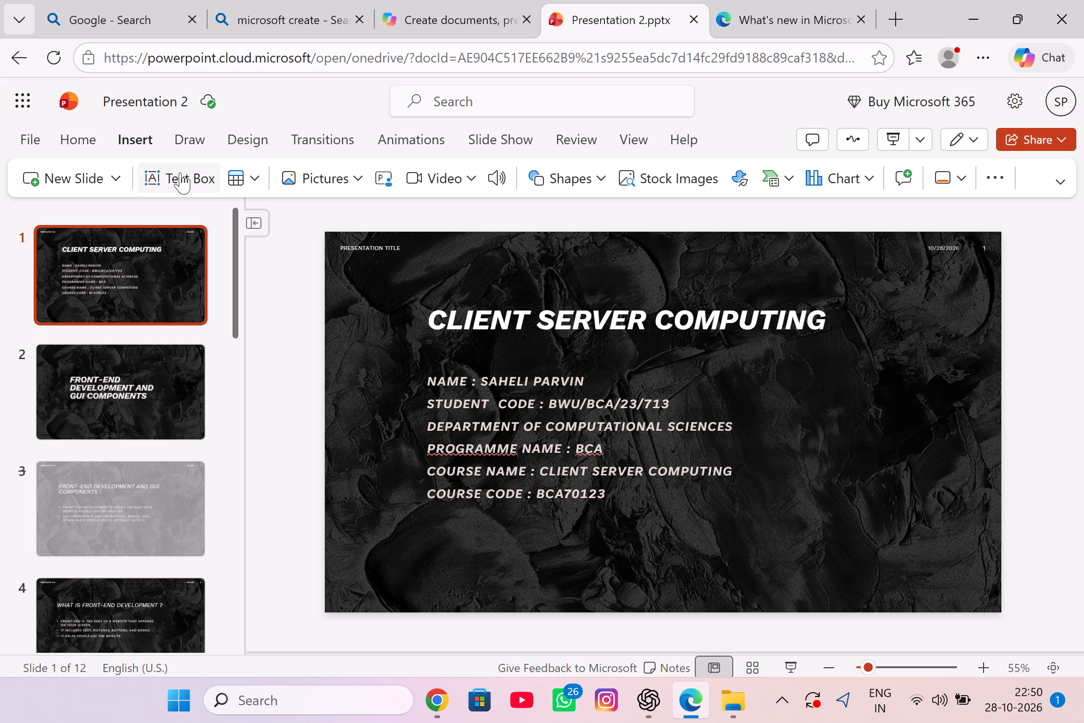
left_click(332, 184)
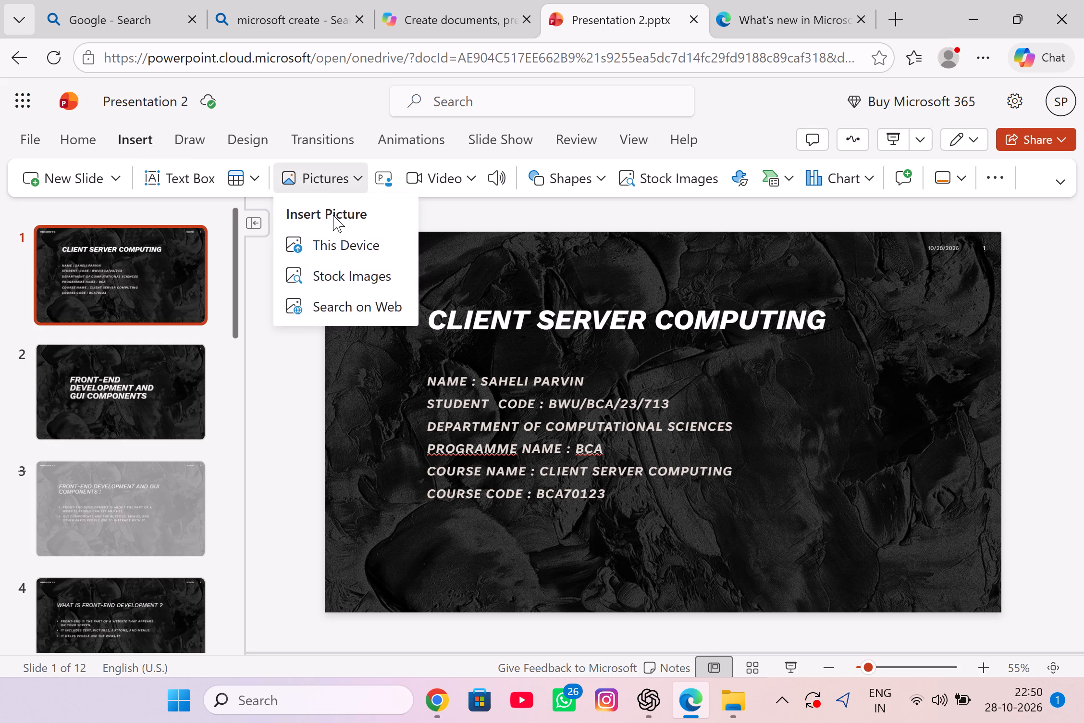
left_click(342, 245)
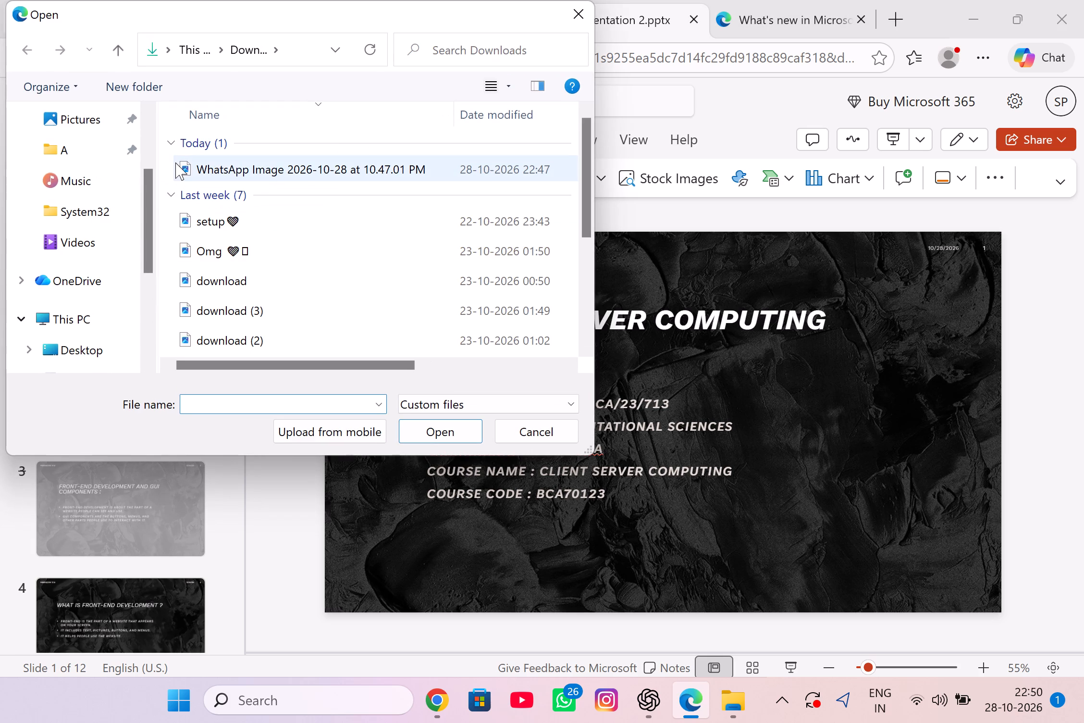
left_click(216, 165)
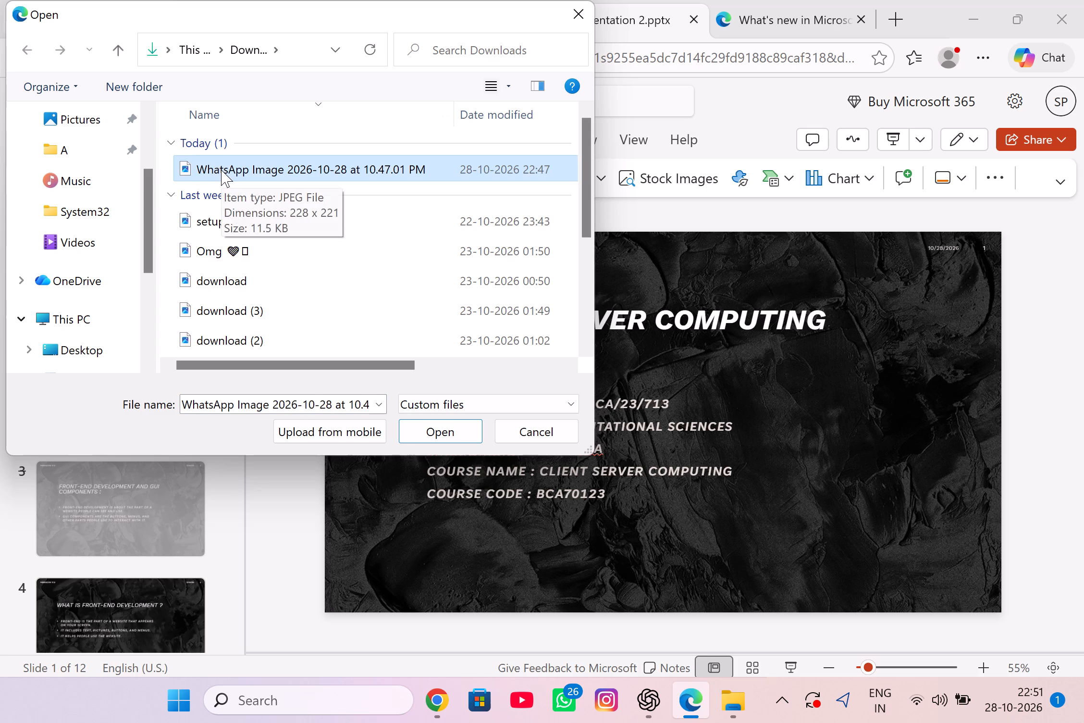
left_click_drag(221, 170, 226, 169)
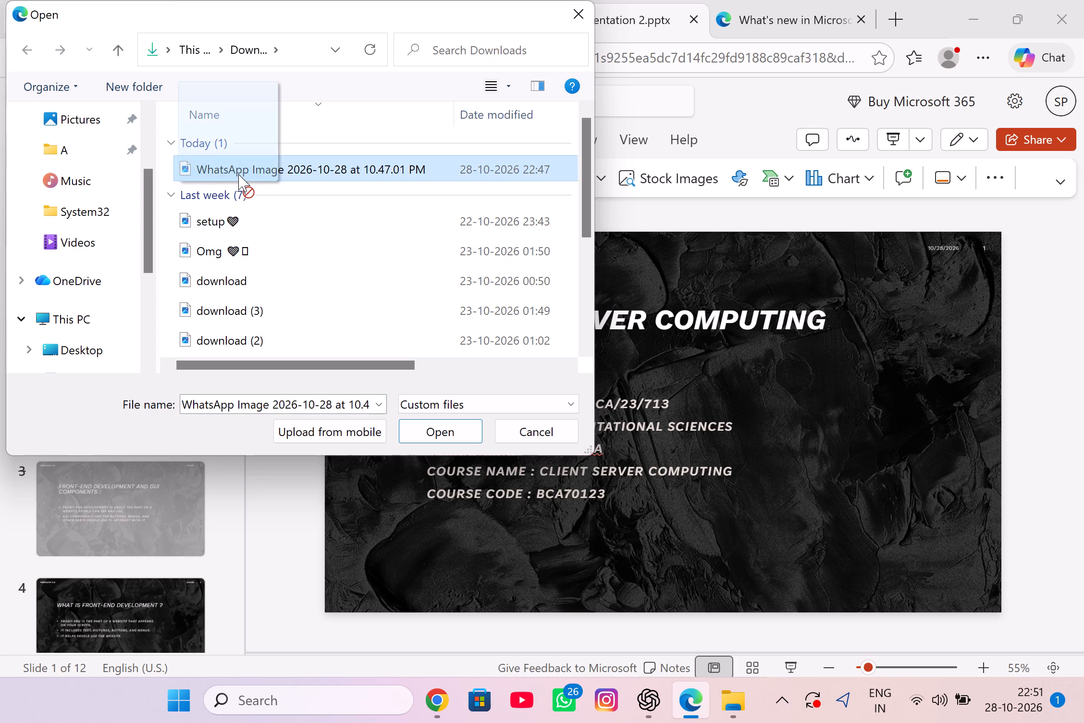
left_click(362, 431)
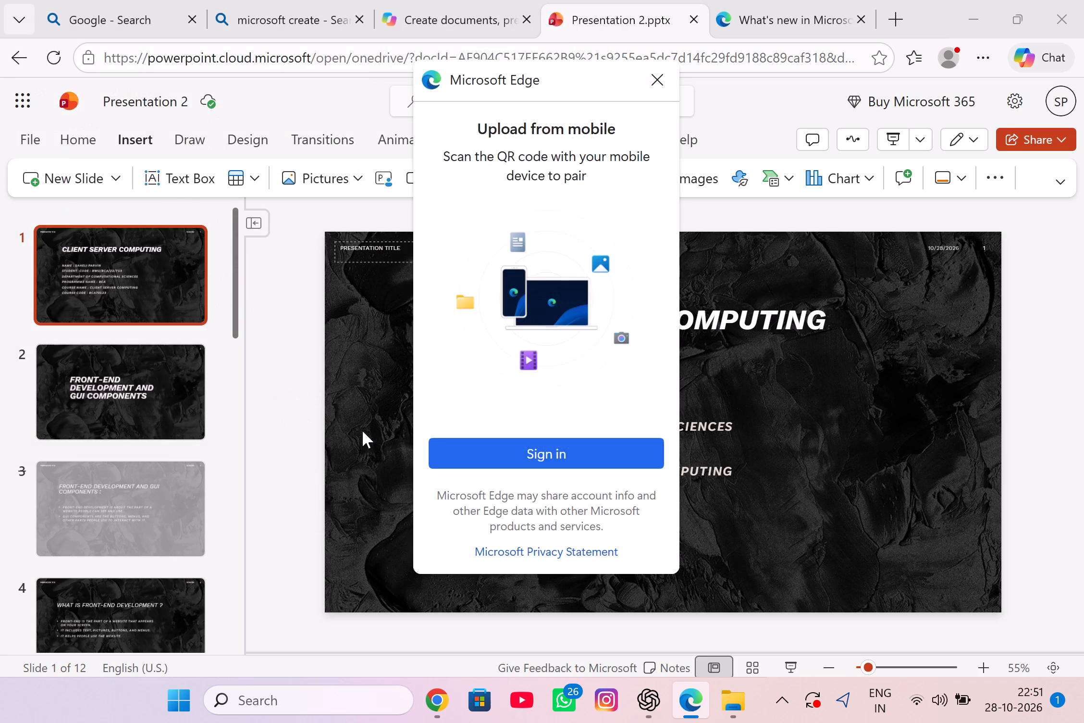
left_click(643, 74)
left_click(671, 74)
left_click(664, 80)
Insert the Brainware University logo, the file WhatsApp Image 2026-10-28 at 10.47.01 PM from this device's Downloads folder, onto the opening slide.
left_click(366, 173)
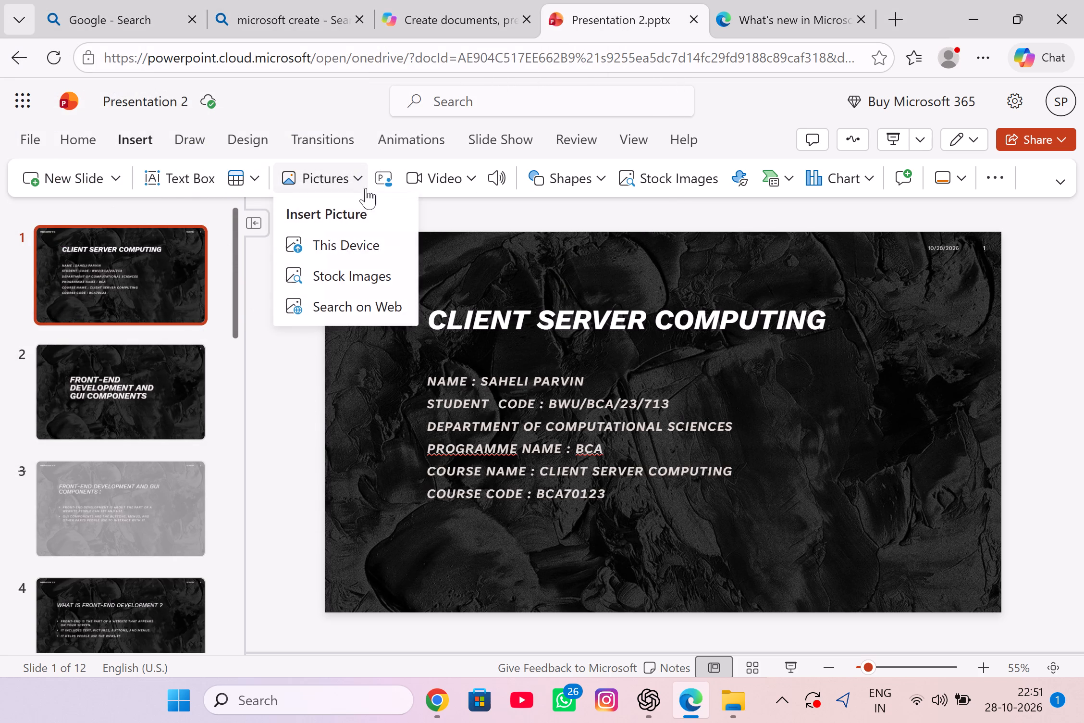
left_click(366, 250)
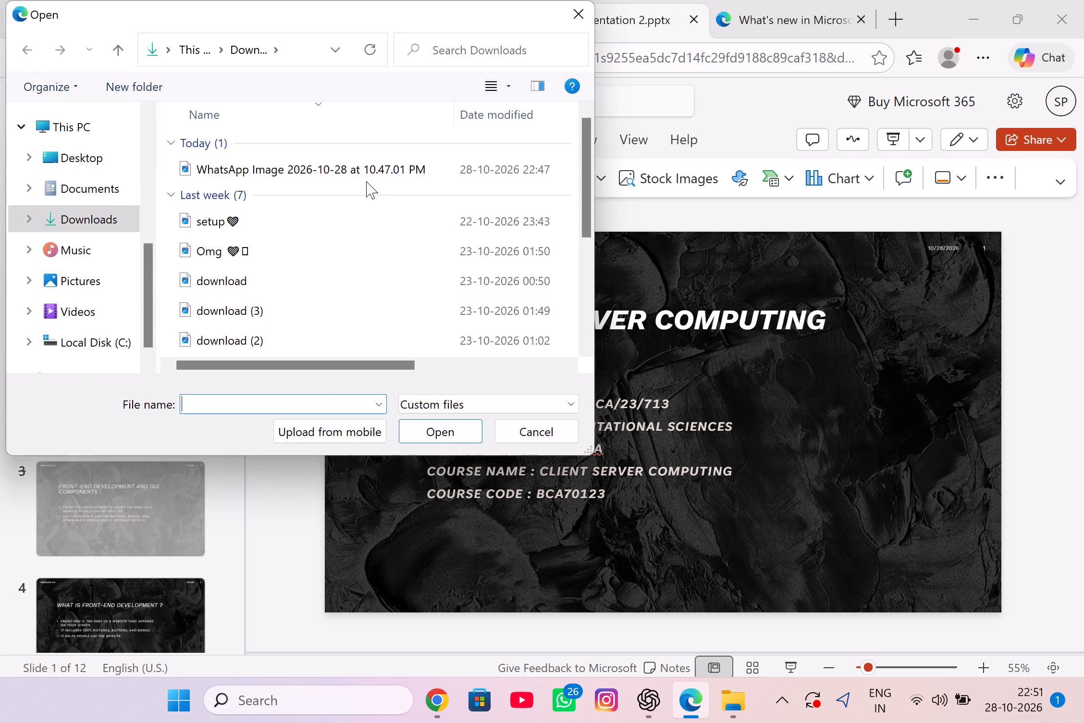
right_click(363, 169)
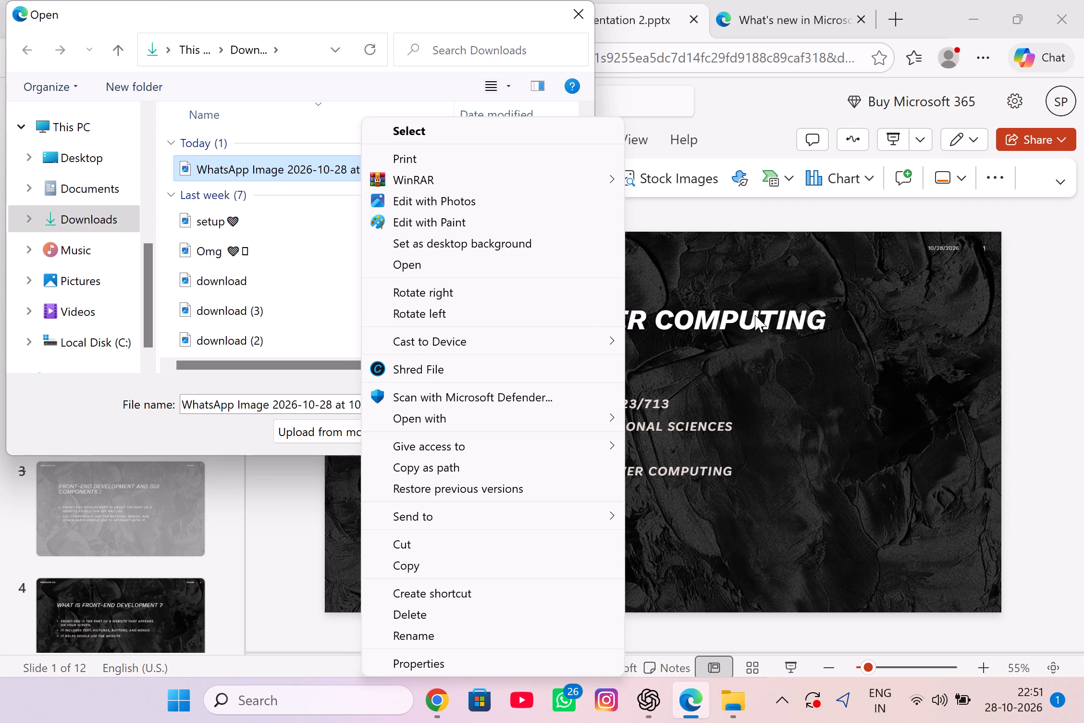
left_click(762, 334)
left_click(455, 431)
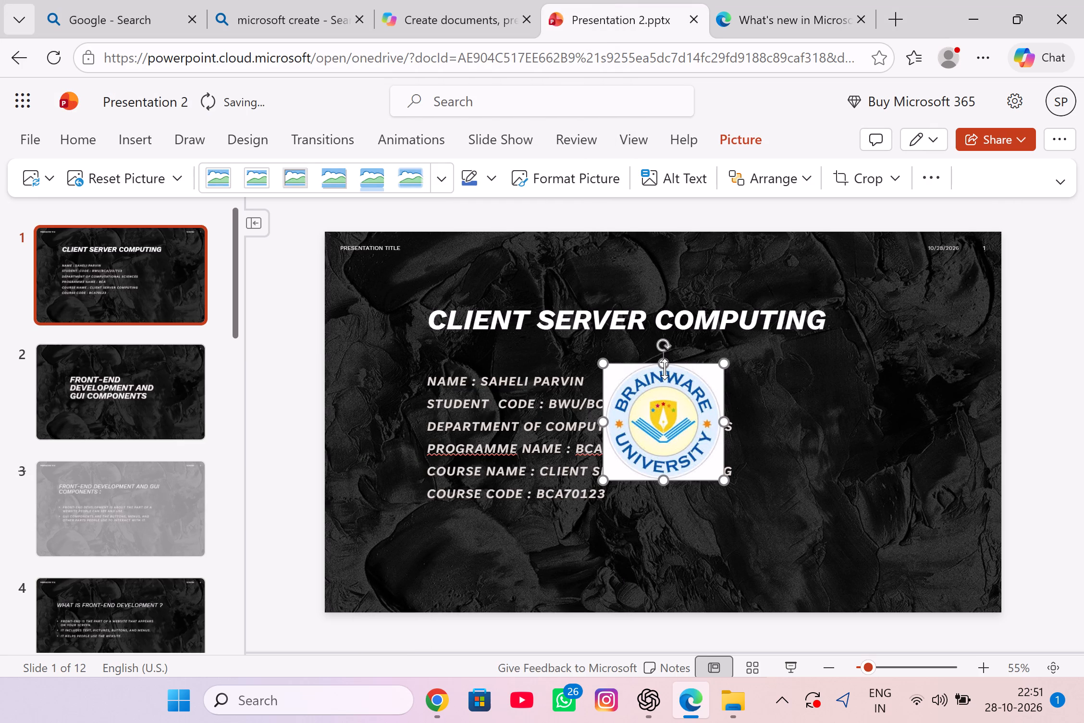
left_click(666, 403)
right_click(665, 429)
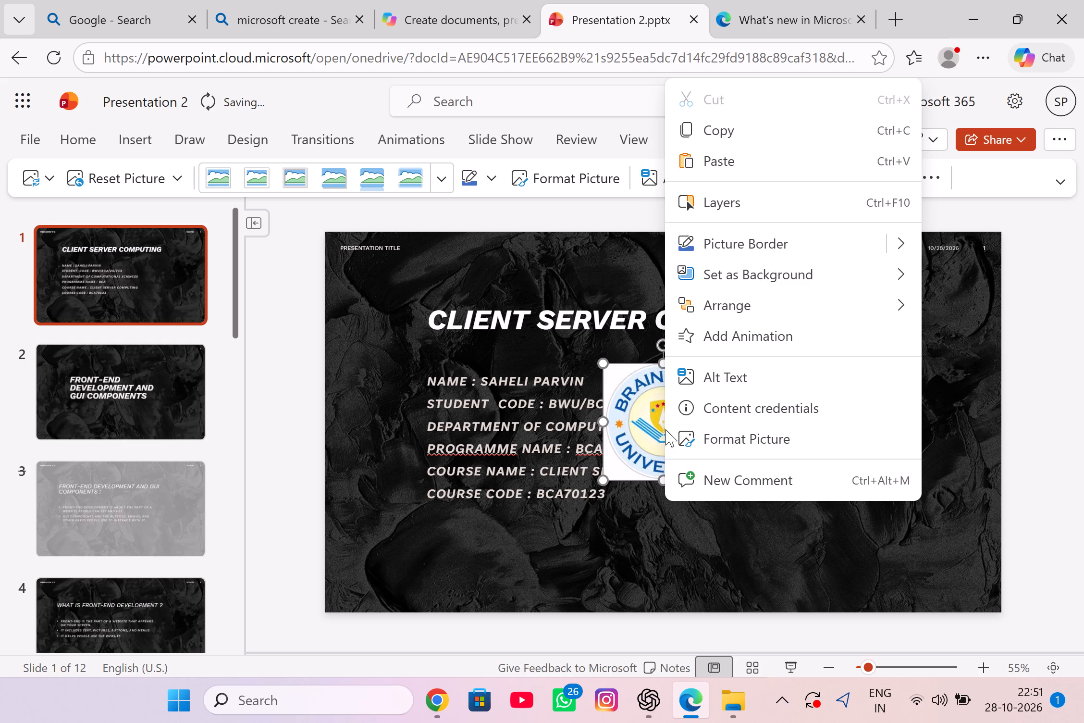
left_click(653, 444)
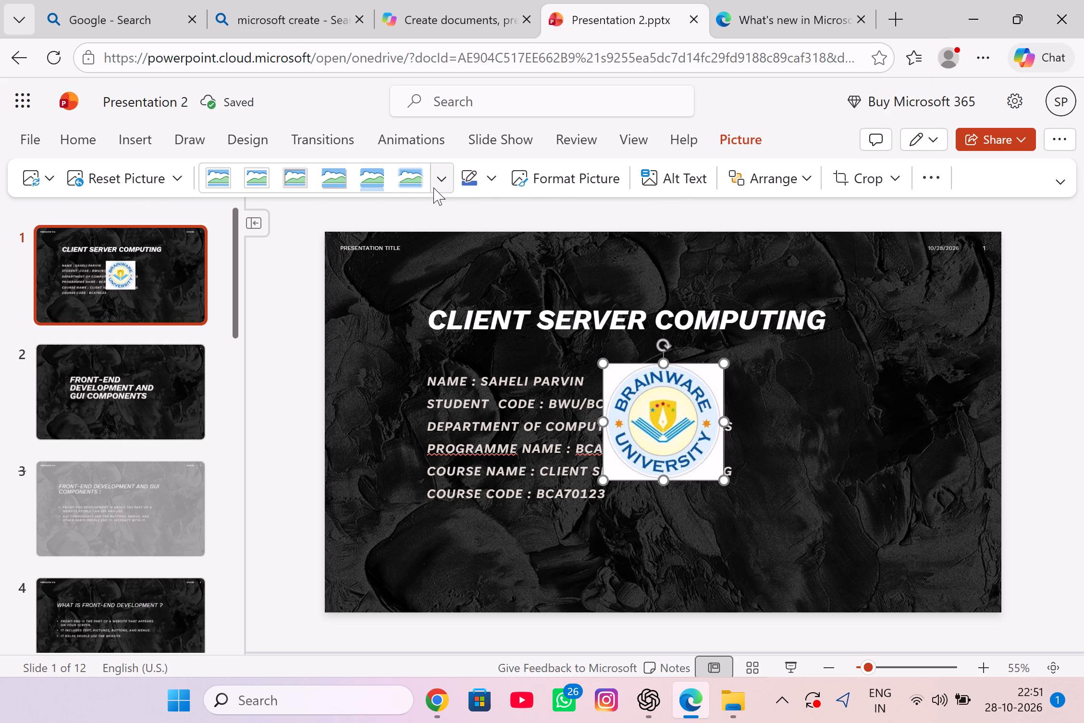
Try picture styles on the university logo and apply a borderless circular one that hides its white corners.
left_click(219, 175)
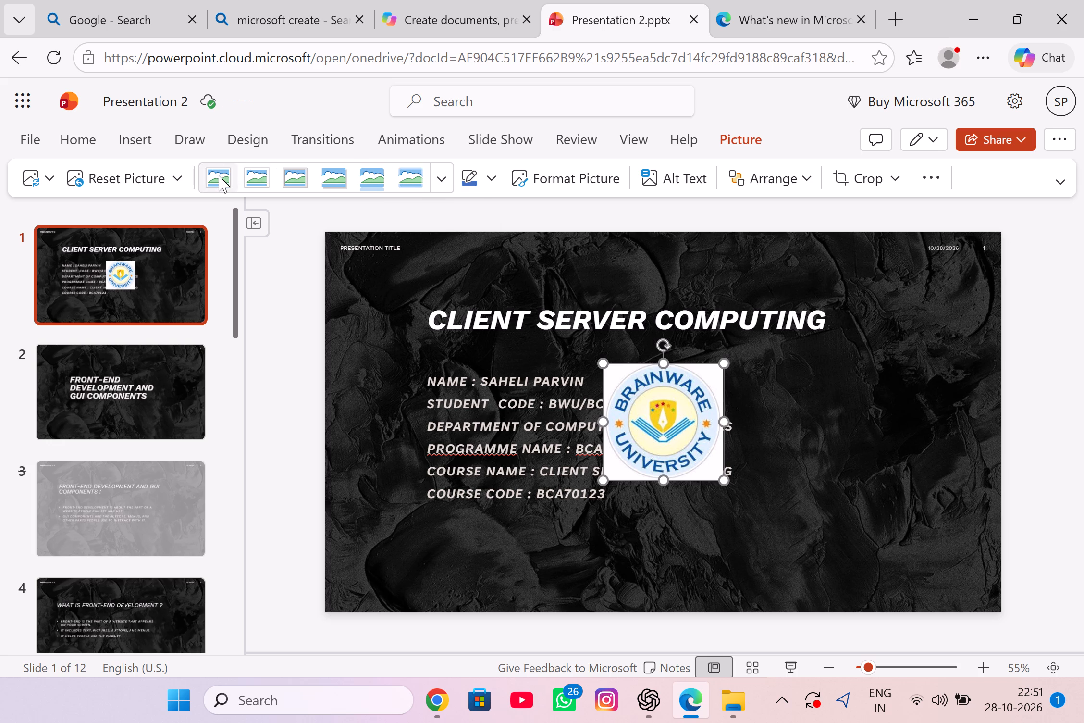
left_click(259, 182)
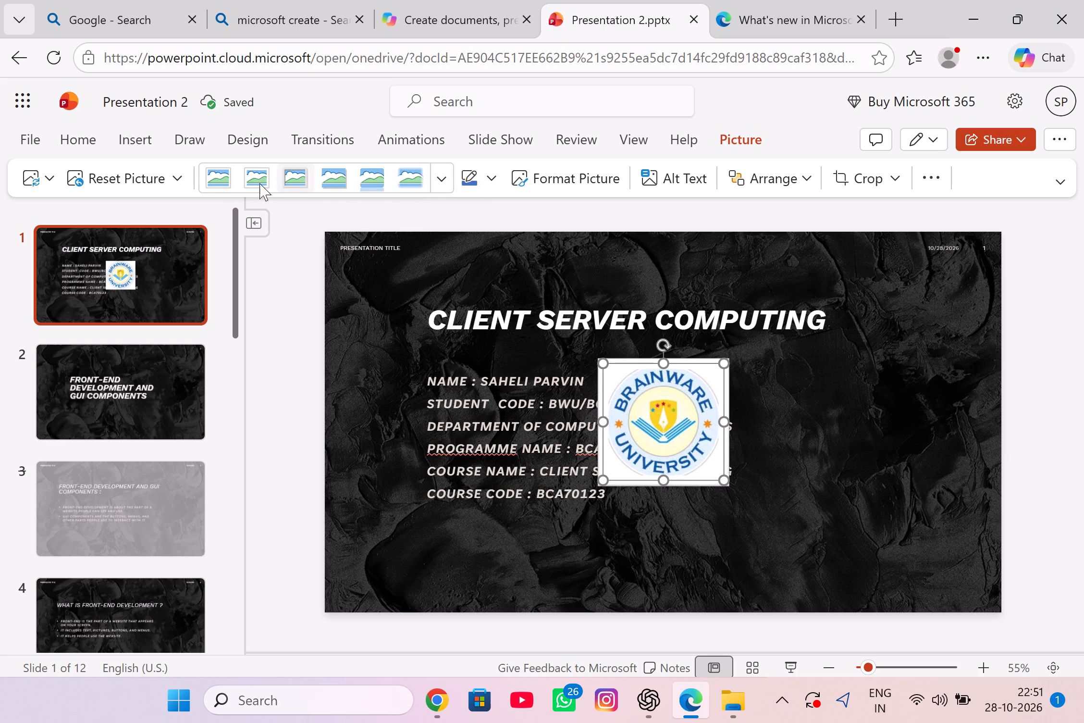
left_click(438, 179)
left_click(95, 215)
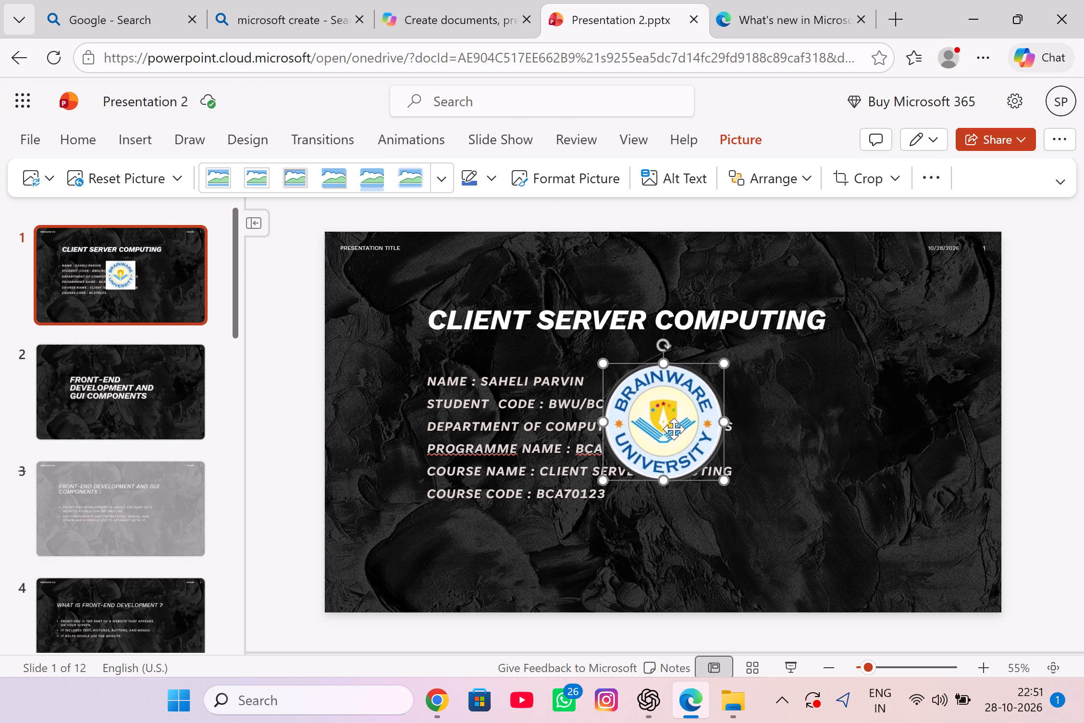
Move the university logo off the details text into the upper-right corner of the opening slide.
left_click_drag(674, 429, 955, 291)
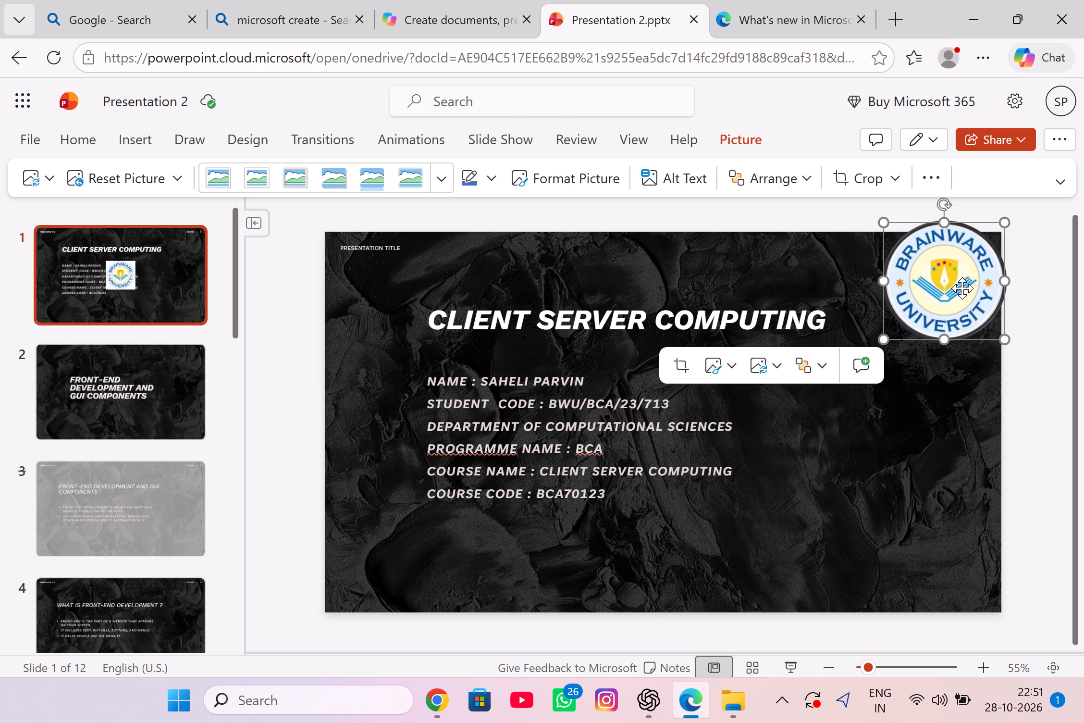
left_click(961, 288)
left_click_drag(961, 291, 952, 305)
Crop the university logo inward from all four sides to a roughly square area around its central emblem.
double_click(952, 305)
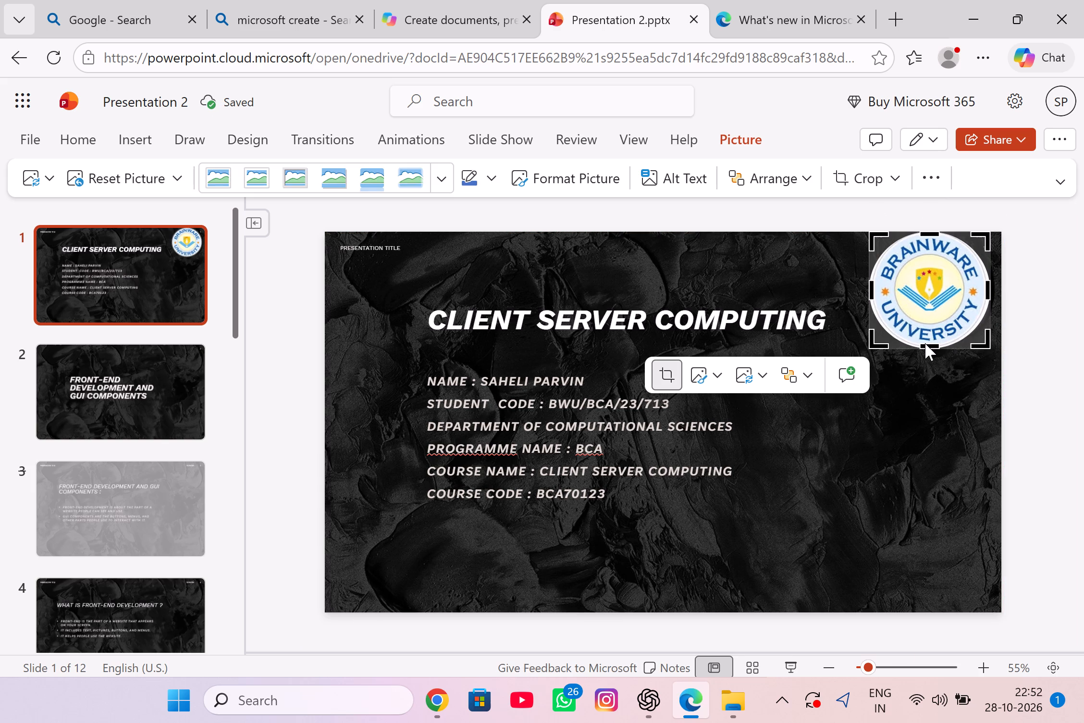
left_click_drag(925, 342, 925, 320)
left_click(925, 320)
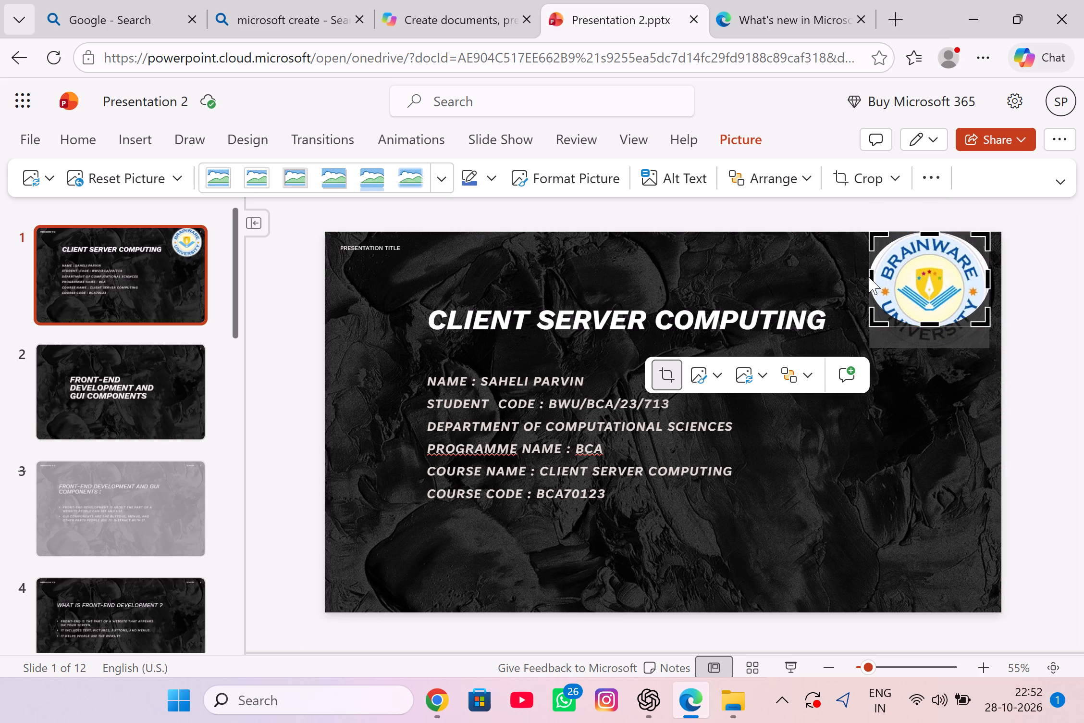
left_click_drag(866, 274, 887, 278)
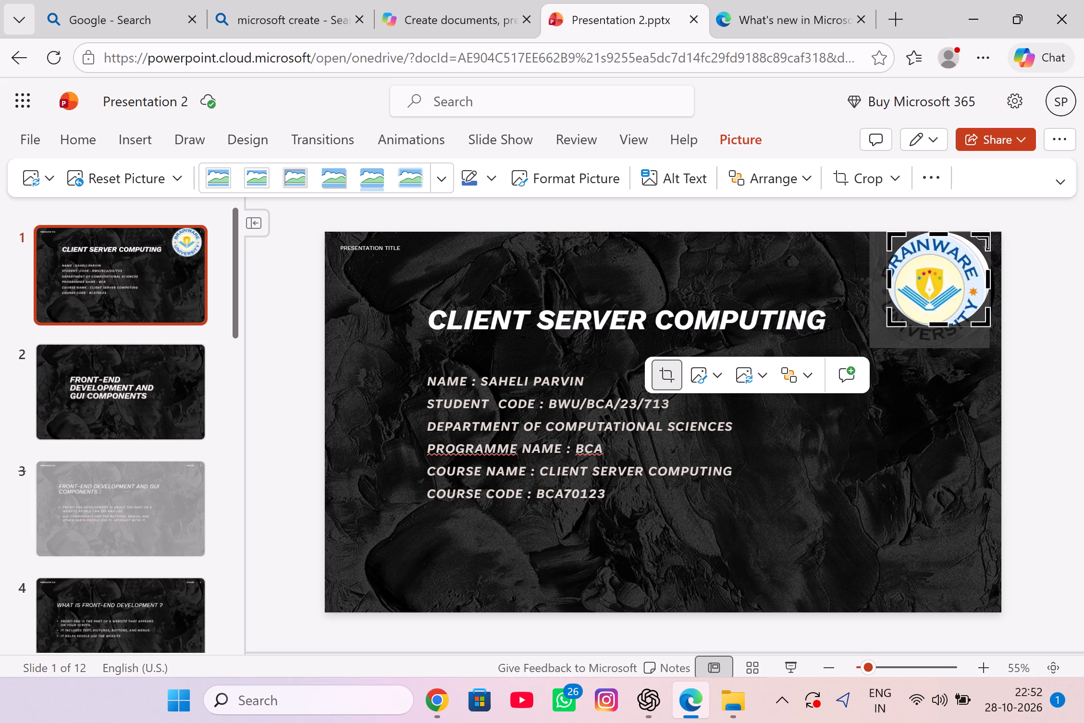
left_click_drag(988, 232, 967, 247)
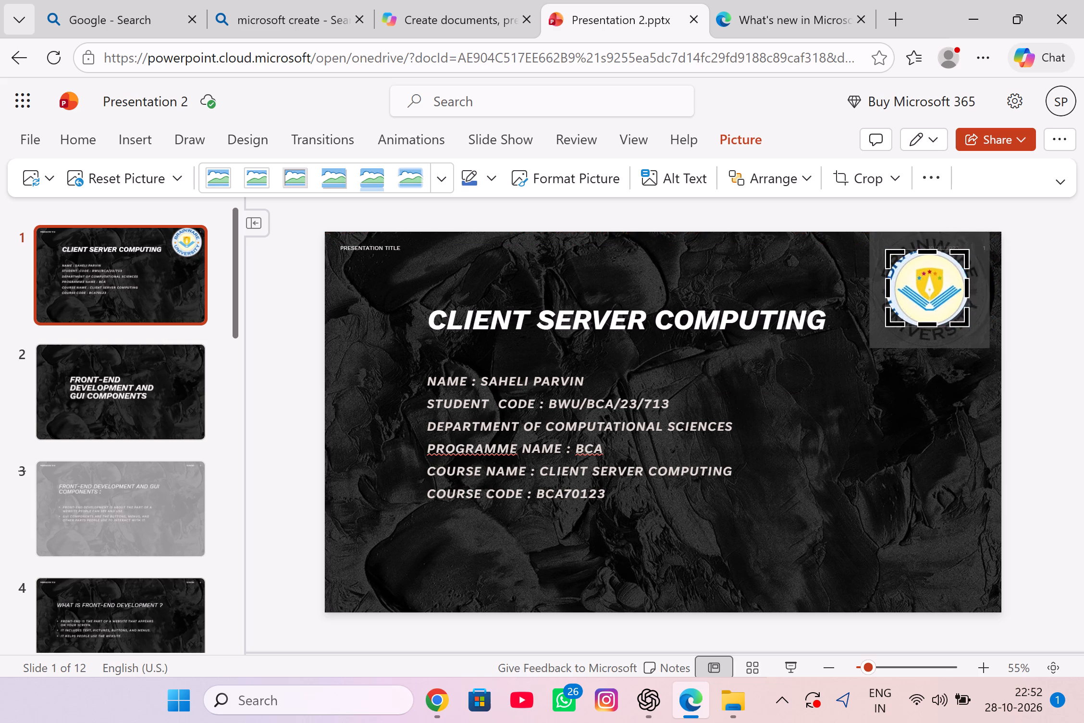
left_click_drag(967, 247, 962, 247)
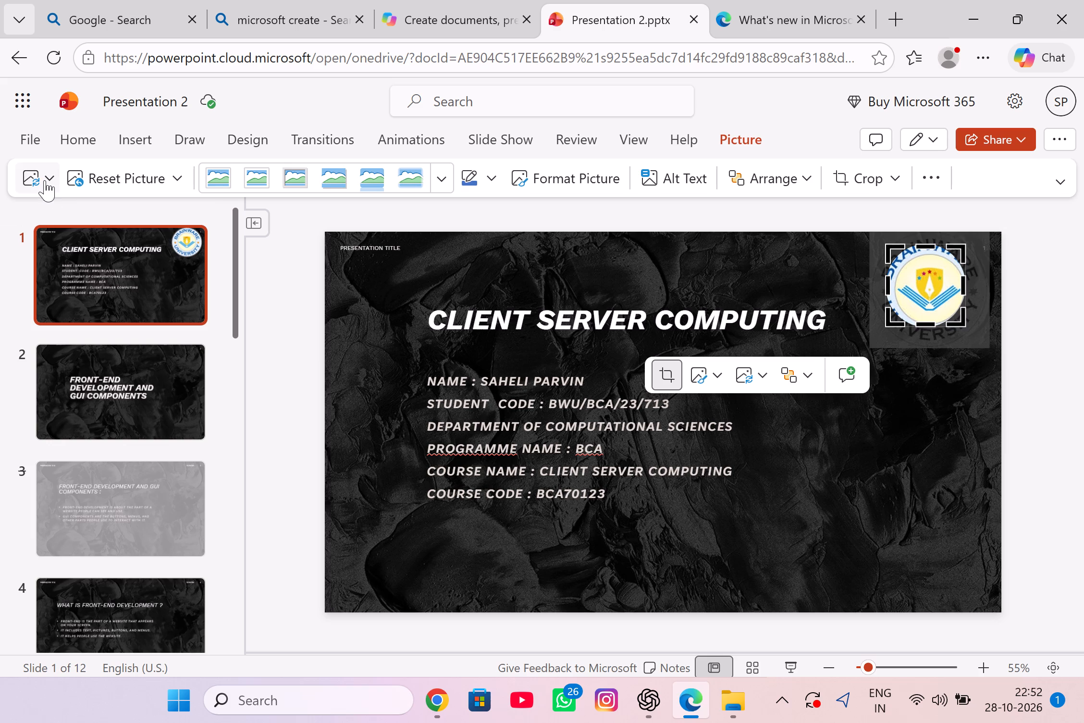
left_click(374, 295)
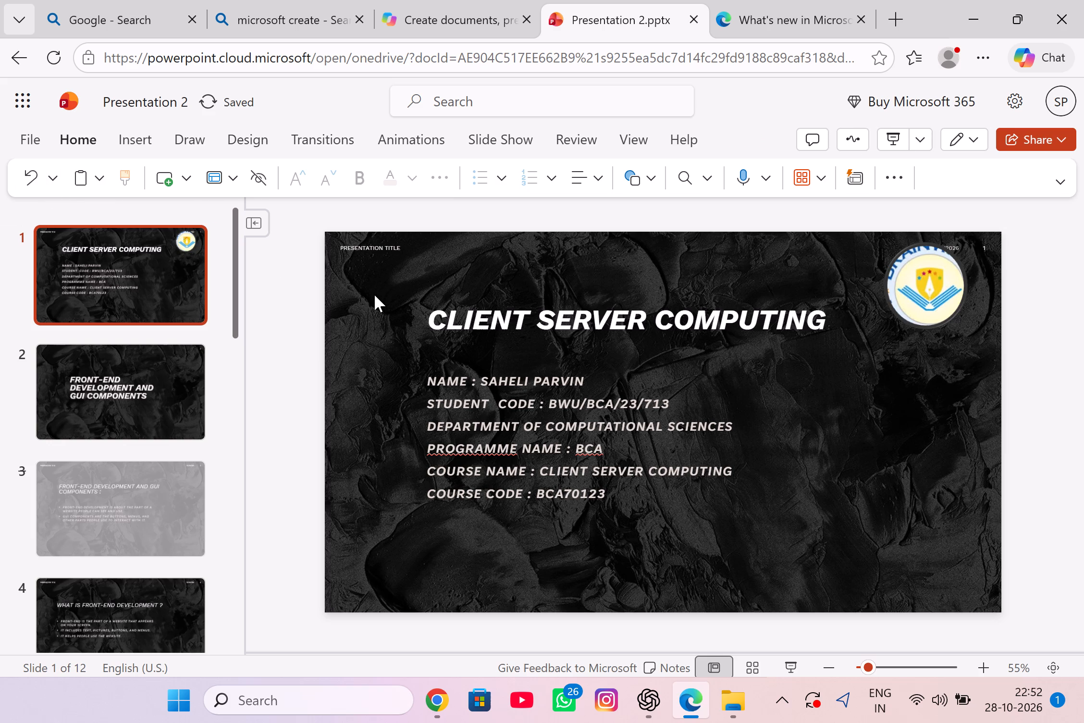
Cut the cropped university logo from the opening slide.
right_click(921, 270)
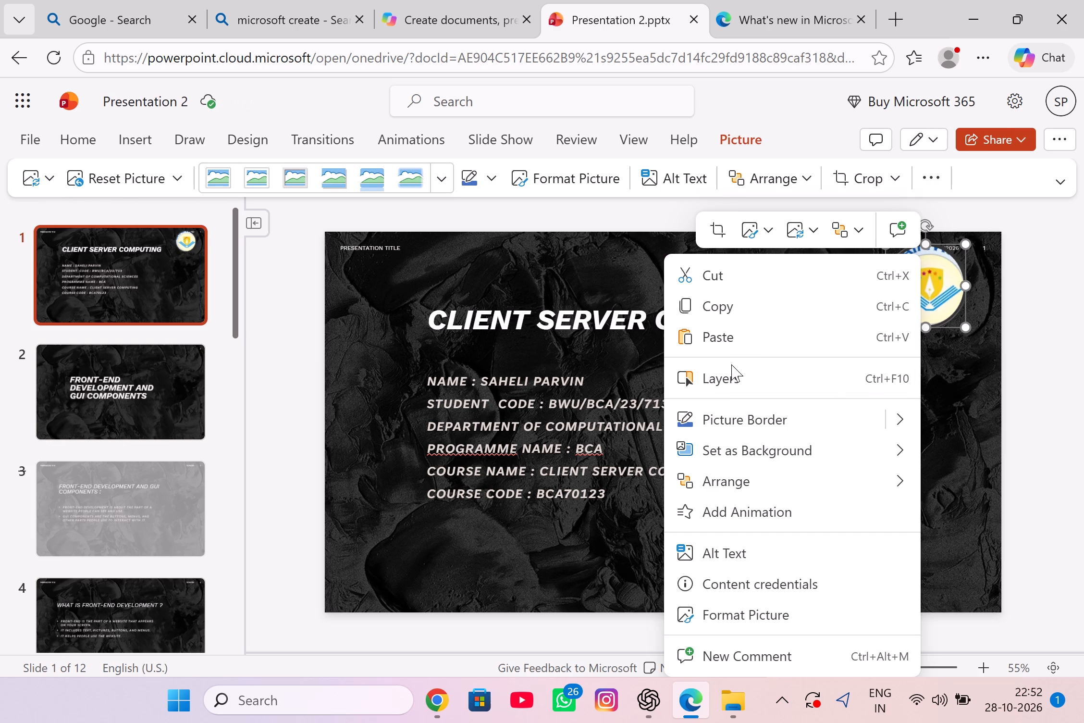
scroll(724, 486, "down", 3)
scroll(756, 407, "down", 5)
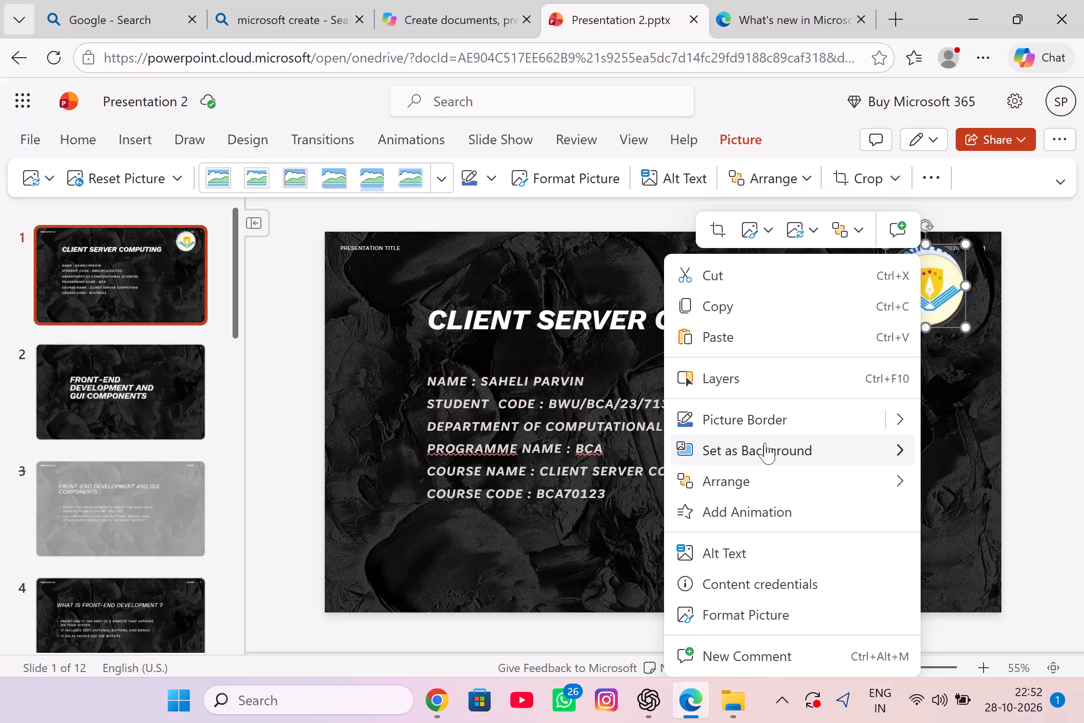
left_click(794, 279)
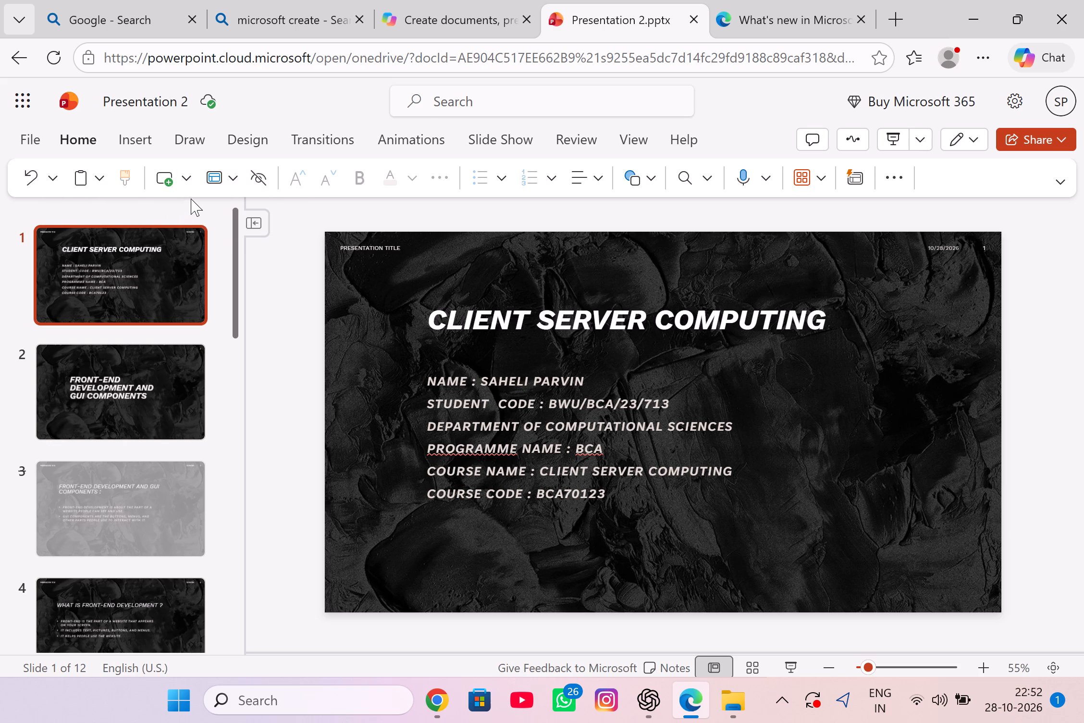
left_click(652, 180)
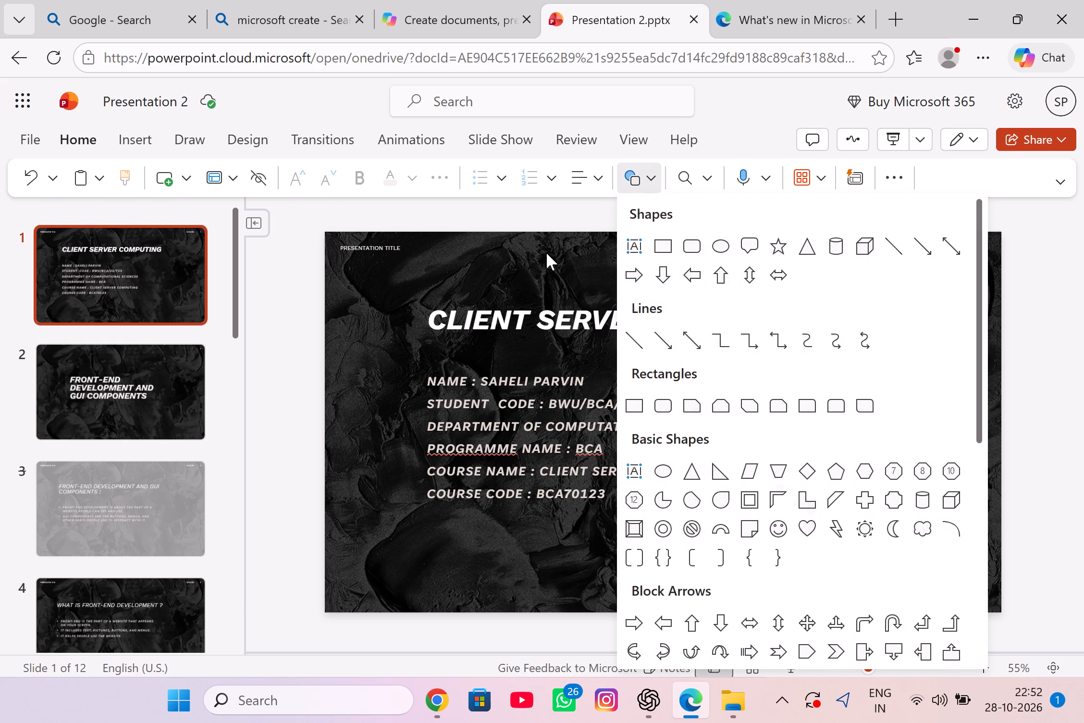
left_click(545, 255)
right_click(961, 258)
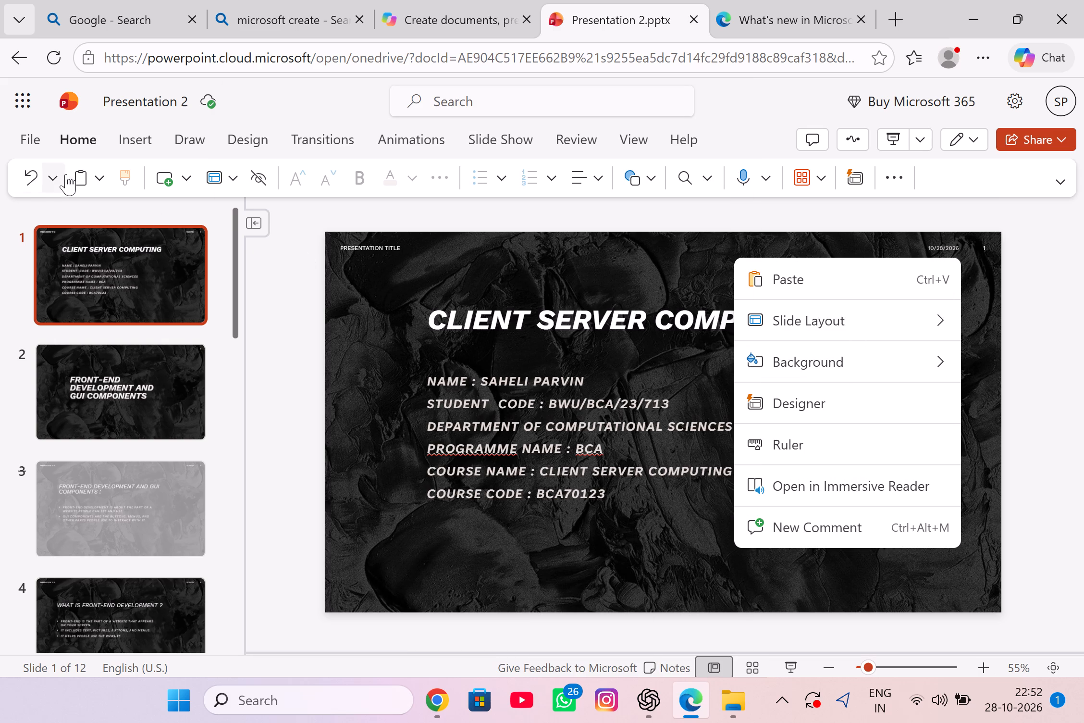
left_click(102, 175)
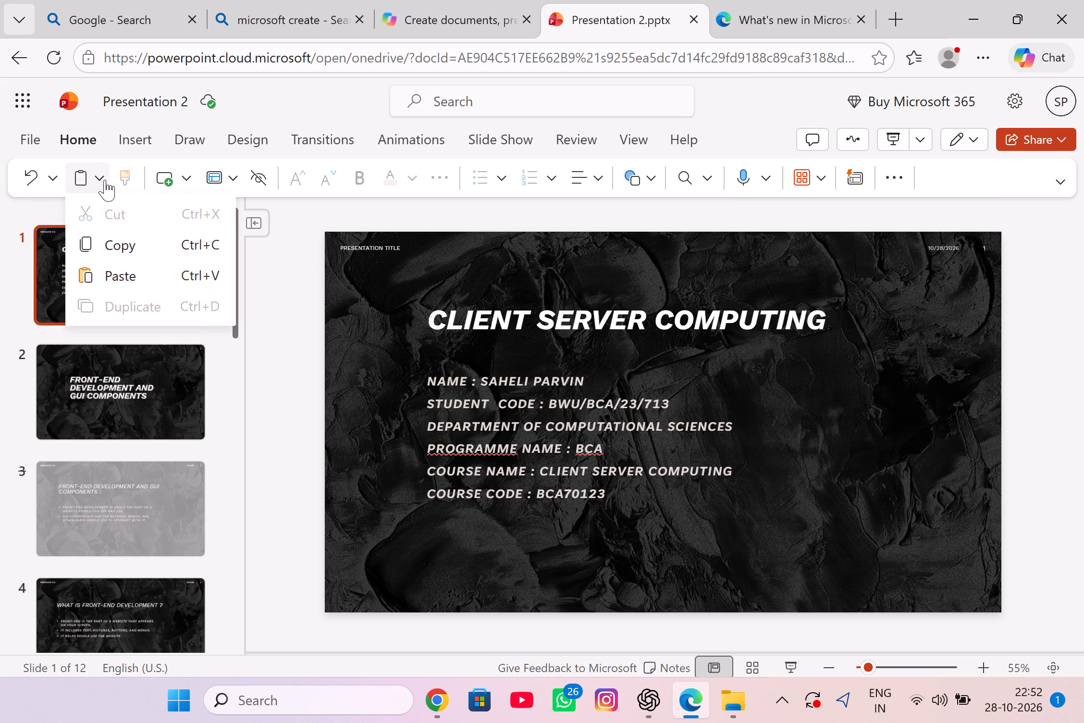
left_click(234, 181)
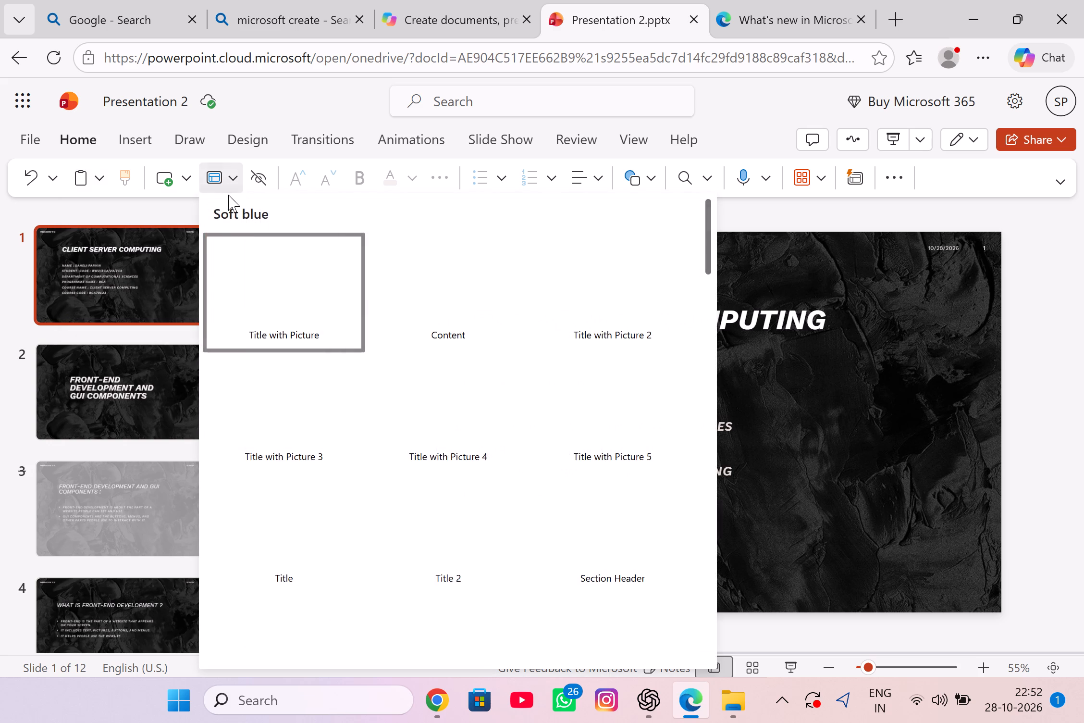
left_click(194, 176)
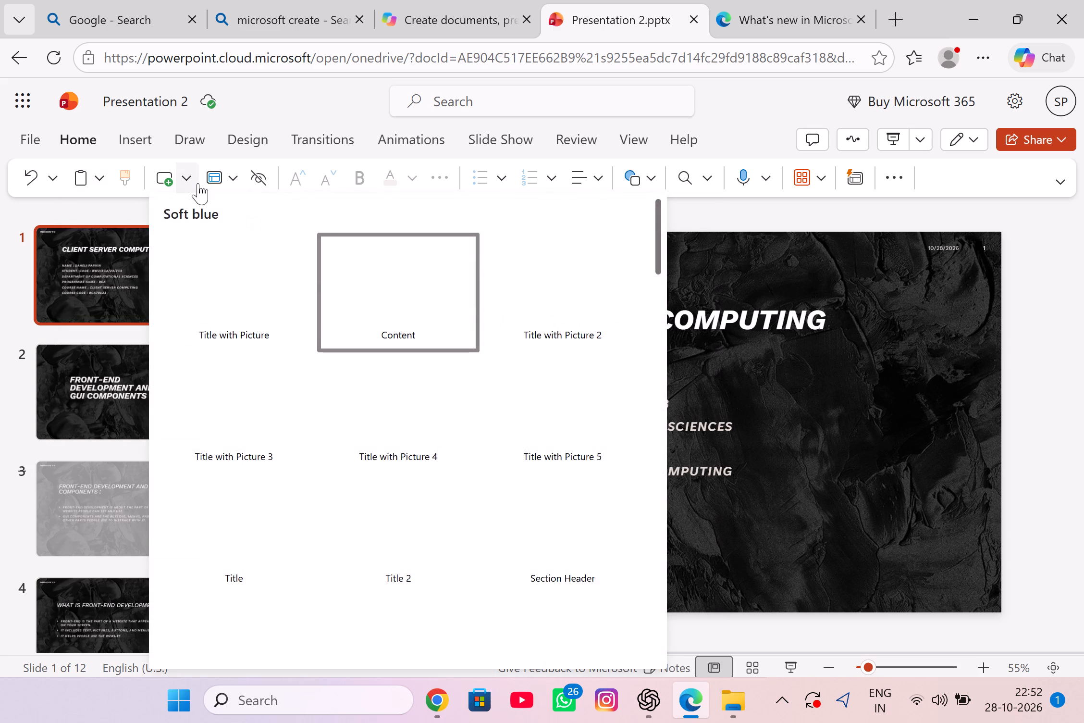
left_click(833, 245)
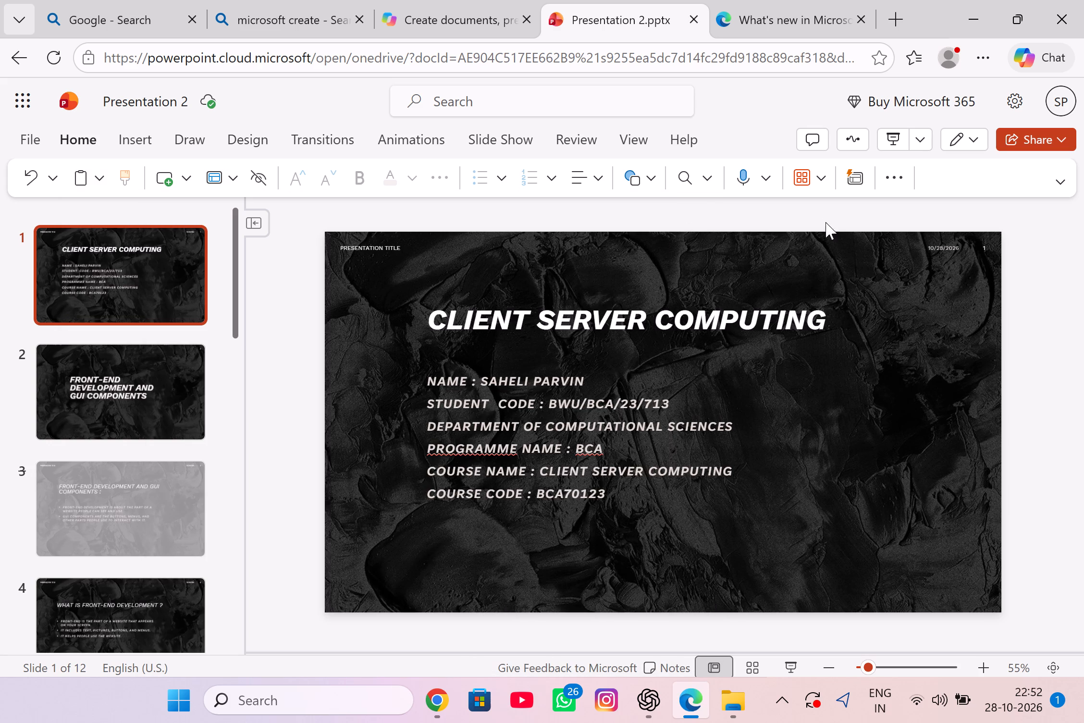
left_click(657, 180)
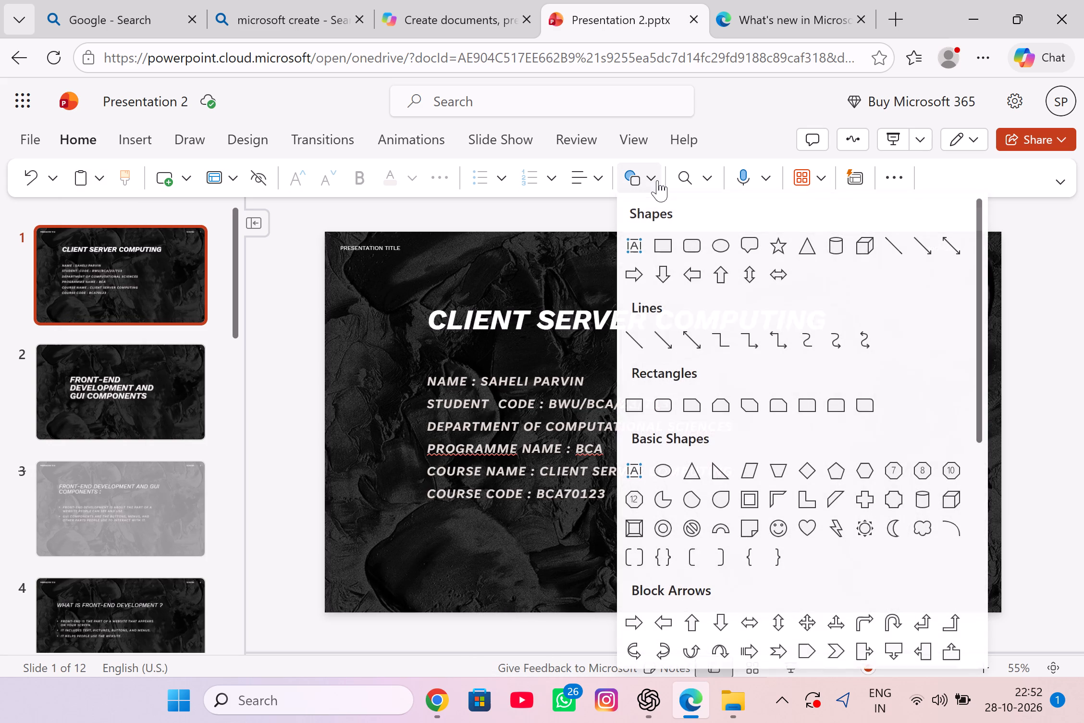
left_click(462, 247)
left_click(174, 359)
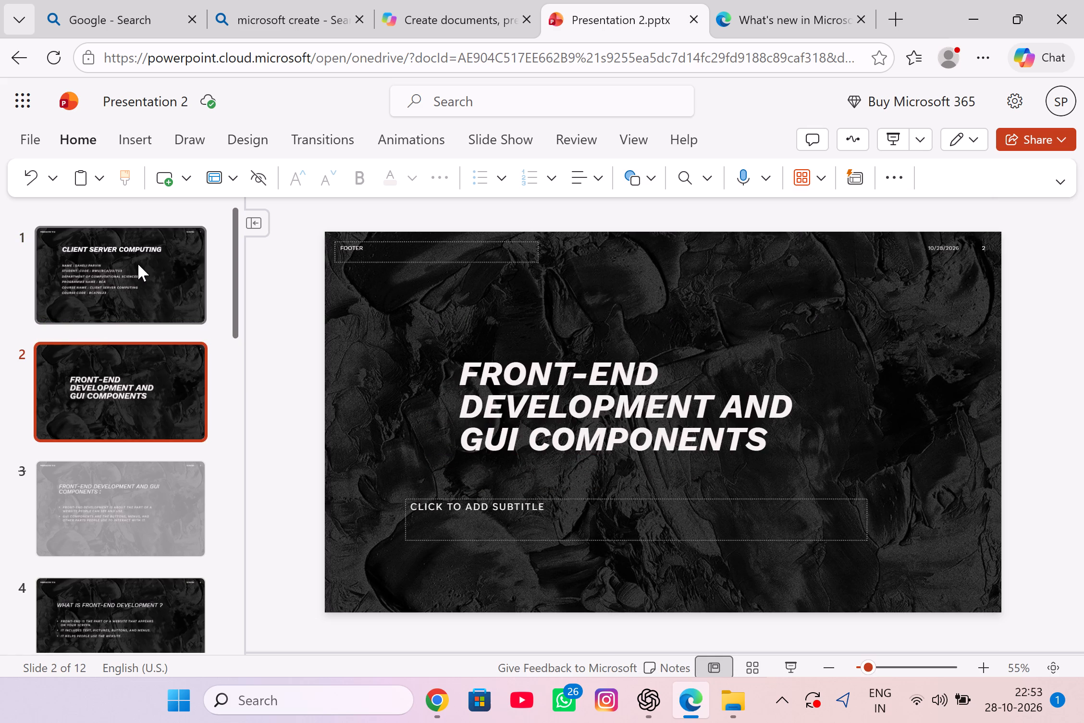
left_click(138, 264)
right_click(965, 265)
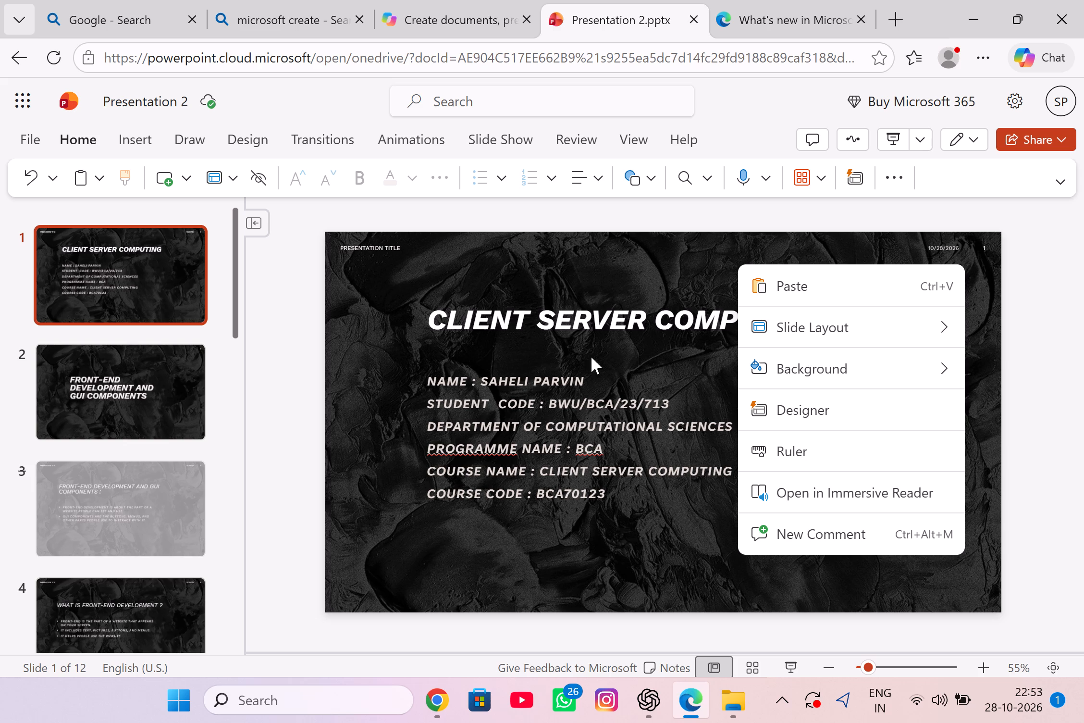
Paste the cut university logo back onto the opening slide.
left_click(96, 177)
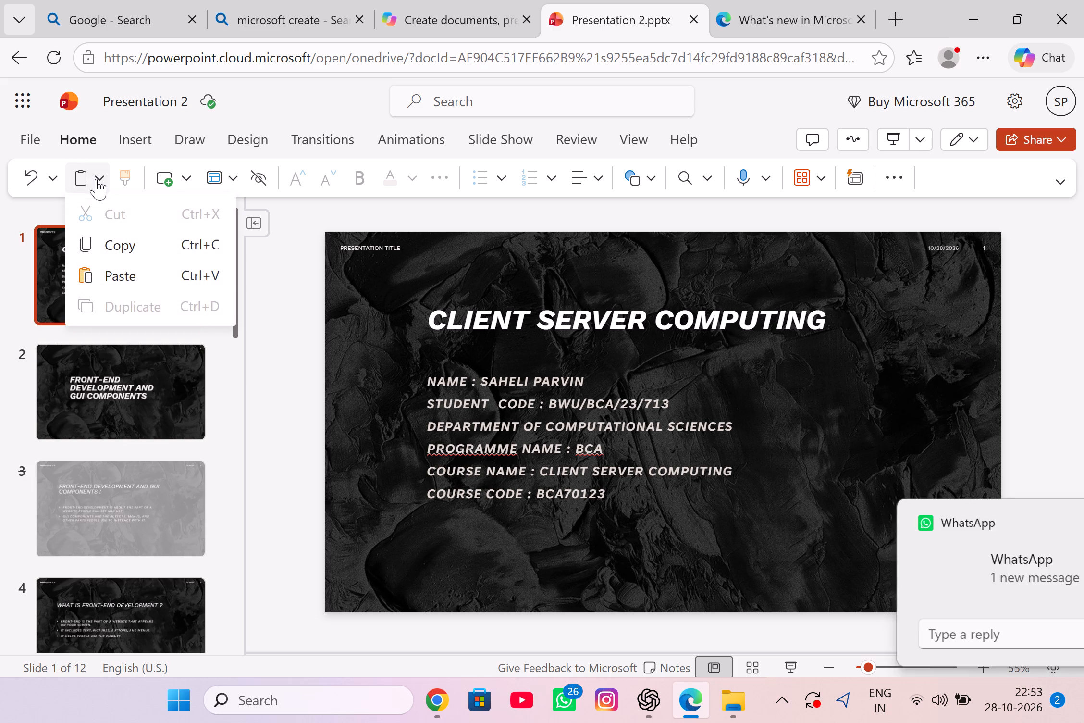
Insert the picture "WhatsApp Image 2026-10-28 at 10.47.01 PM" from the device's Downloads folder onto the opening slide.
left_click(142, 144)
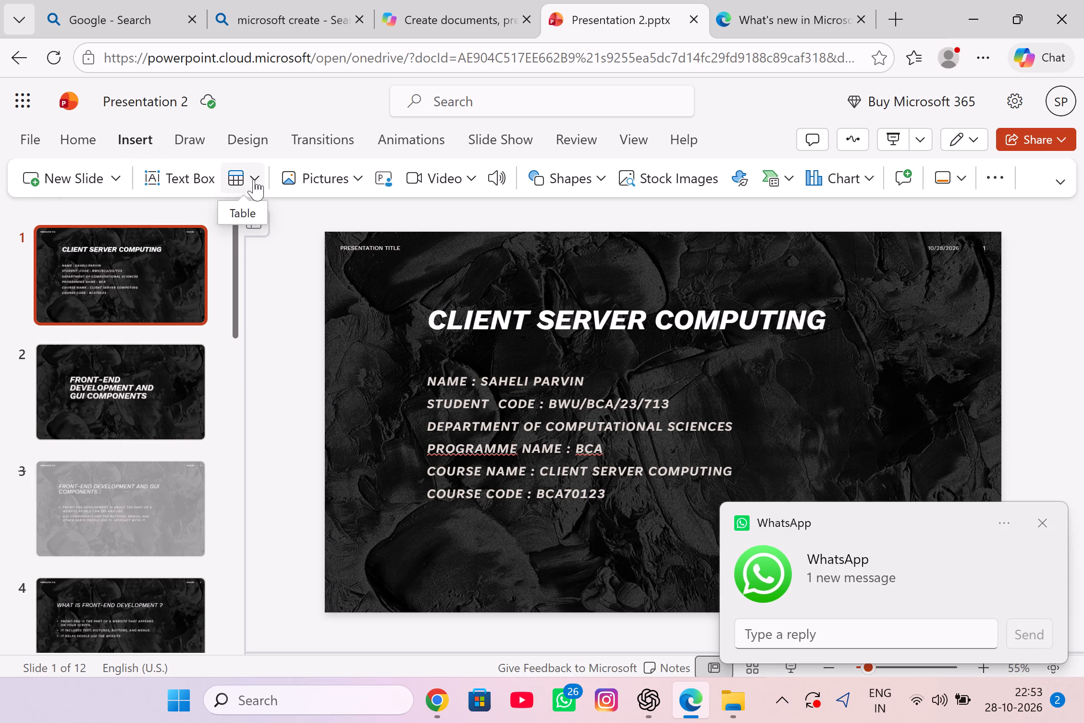
left_click(358, 179)
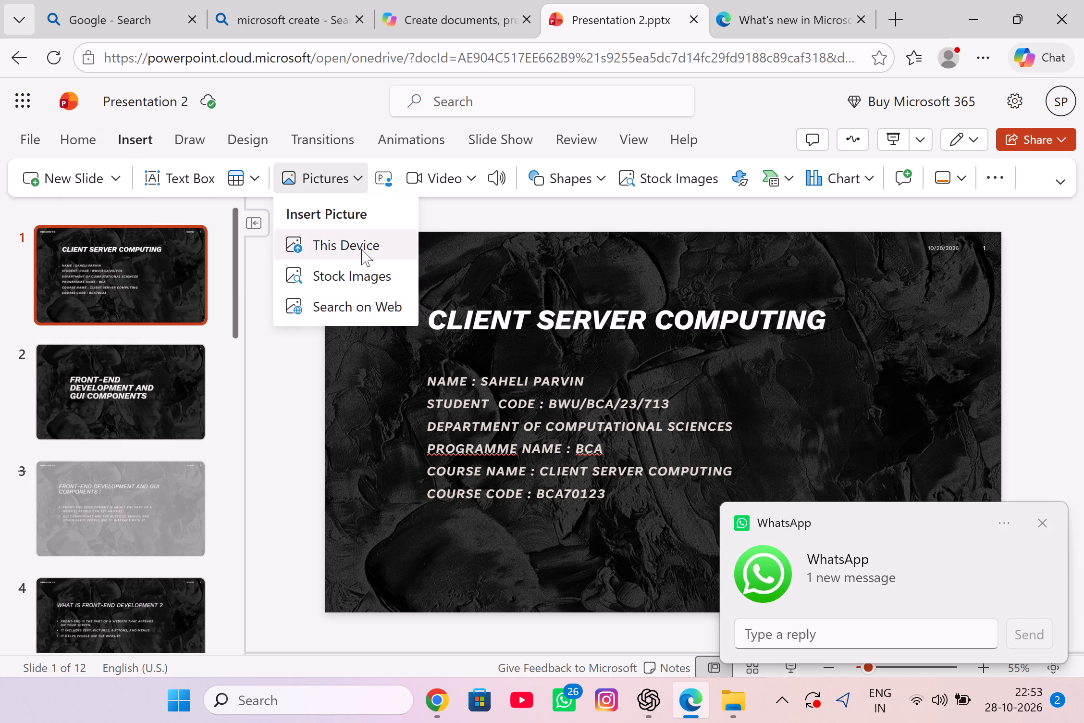
left_click(361, 249)
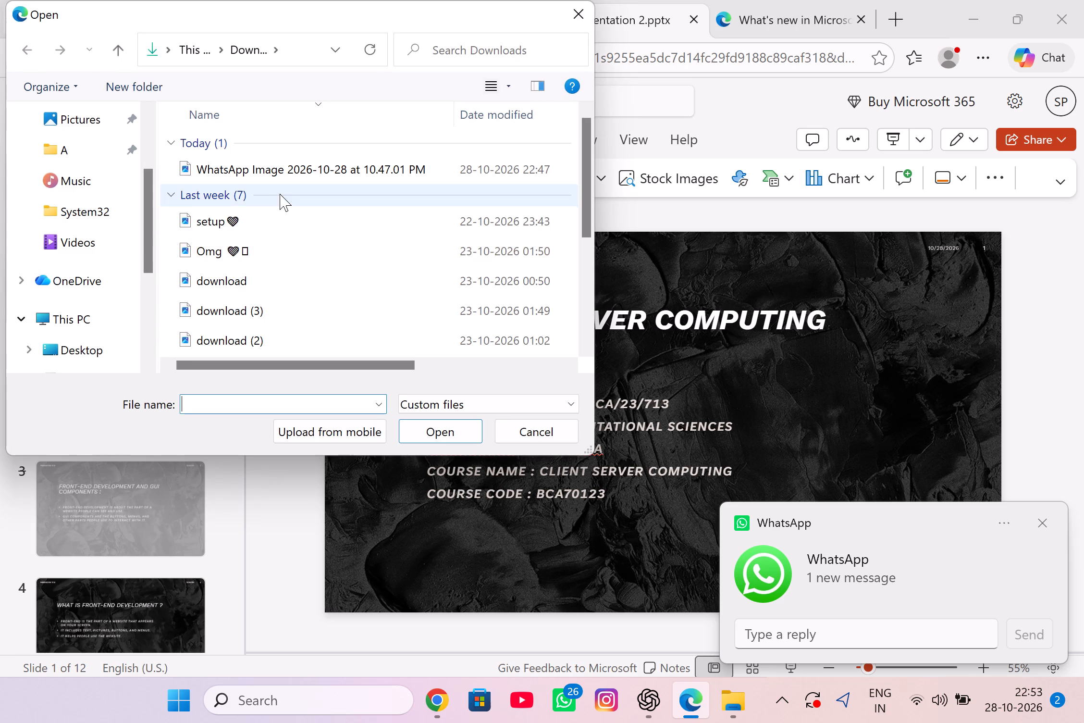
left_click(285, 176)
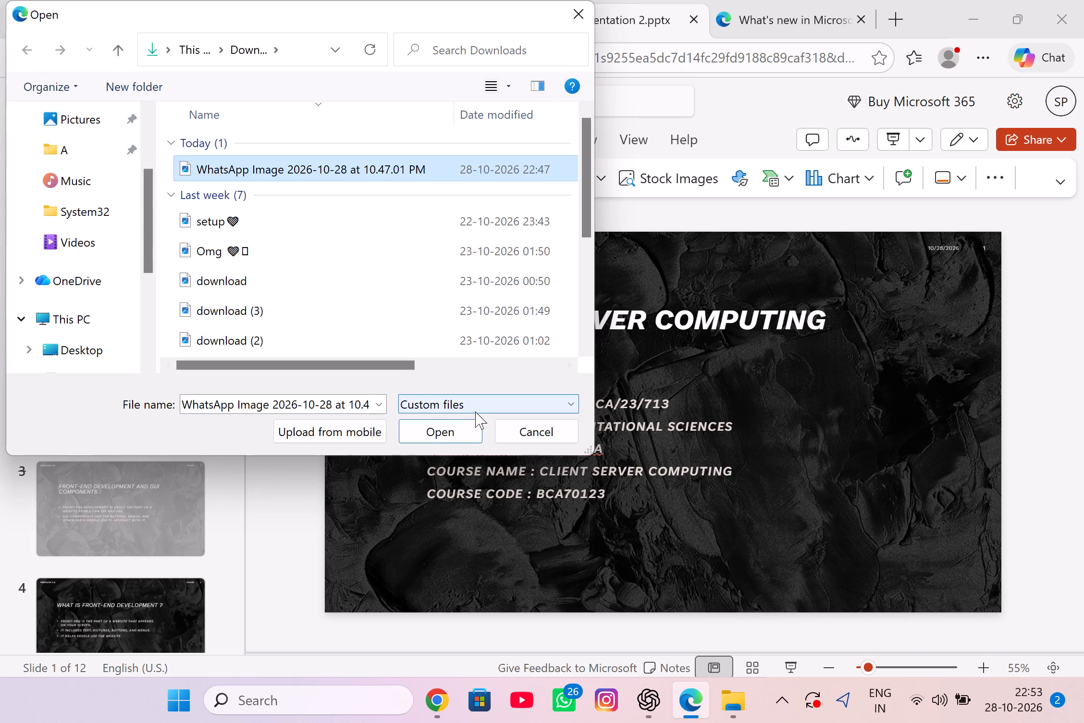
left_click(463, 425)
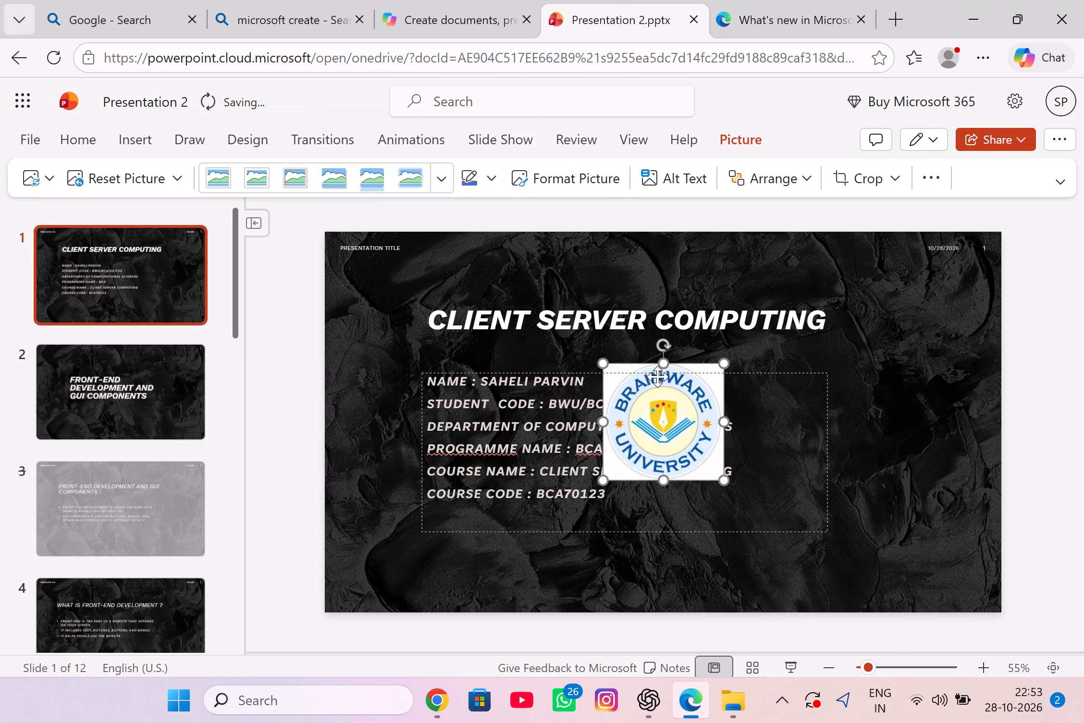
Apply the black-bordered oval picture style to the inserted university logo.
left_click(431, 174)
left_click(105, 231)
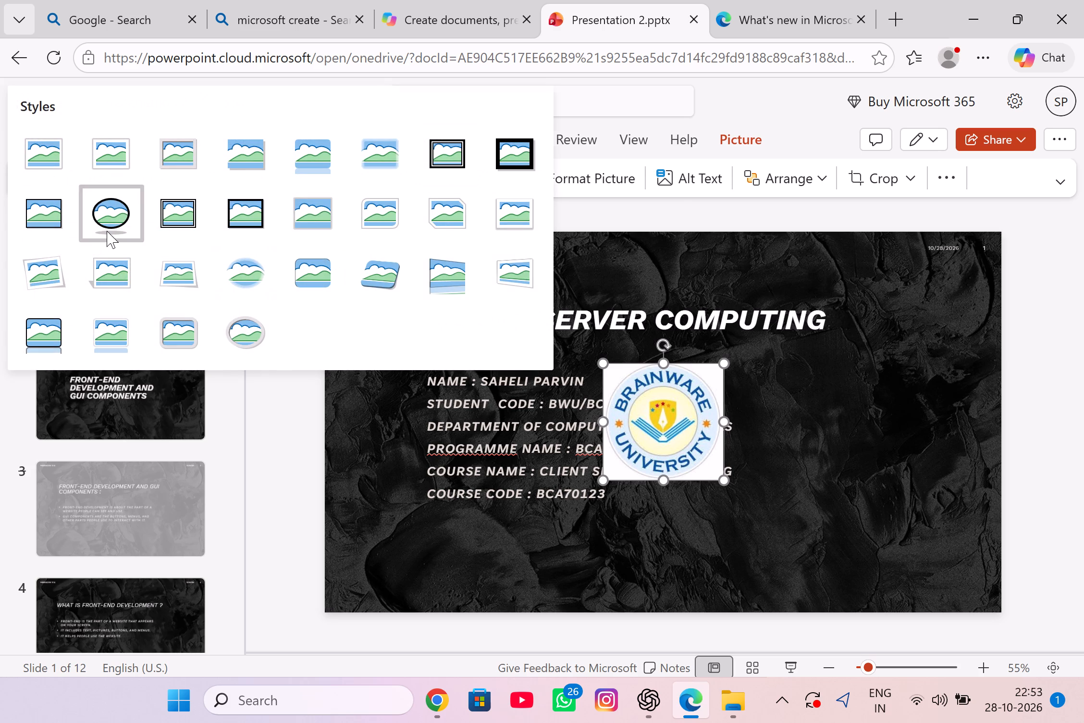
Move the round university logo off the details text to the slide's upper-right corner, just beside the title.
left_click_drag(665, 436, 936, 311)
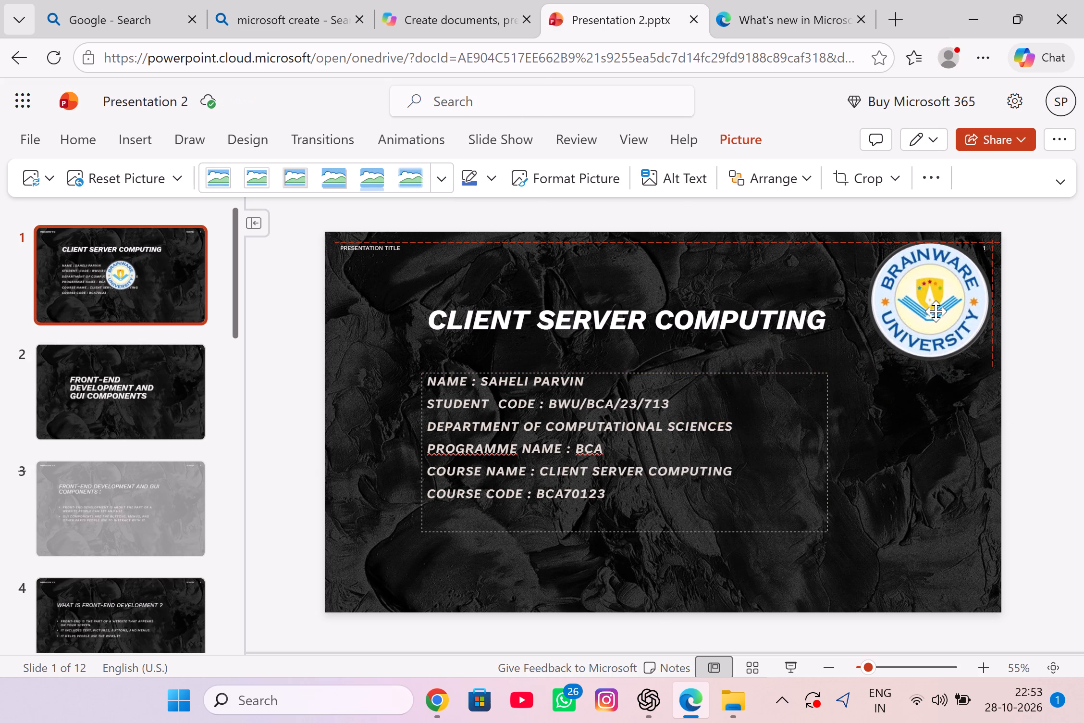
left_click_drag(936, 311, 908, 325)
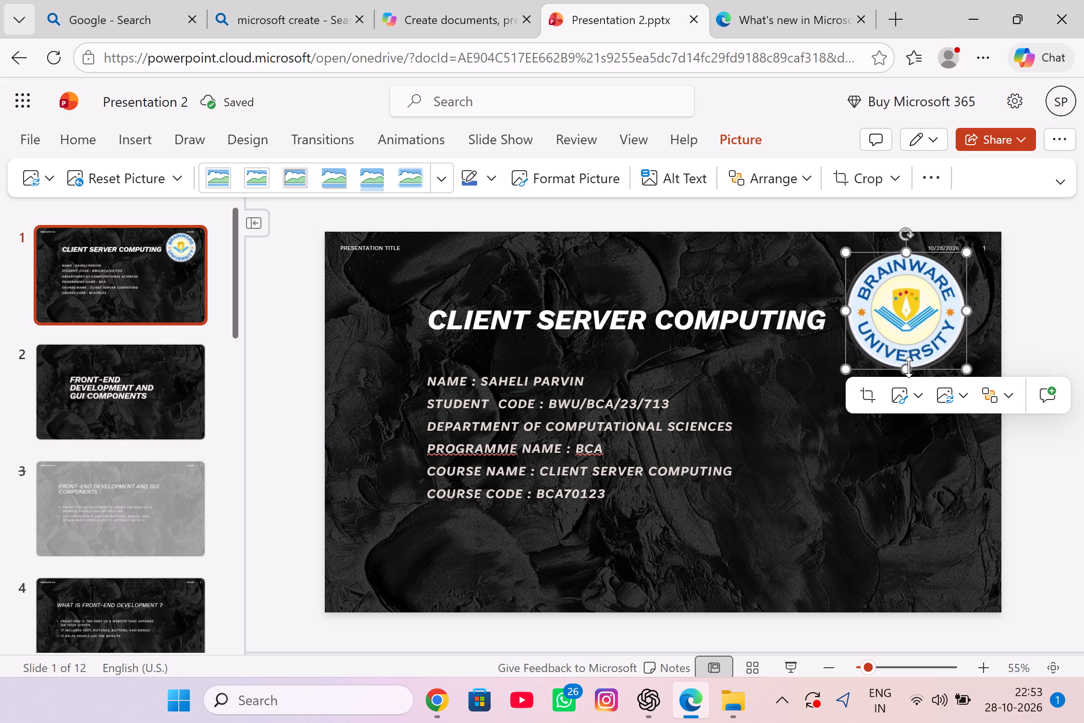
Shrink the university logo on the opening slide to about half its width and height, keeping it roughly circular.
left_click_drag(909, 367, 906, 340)
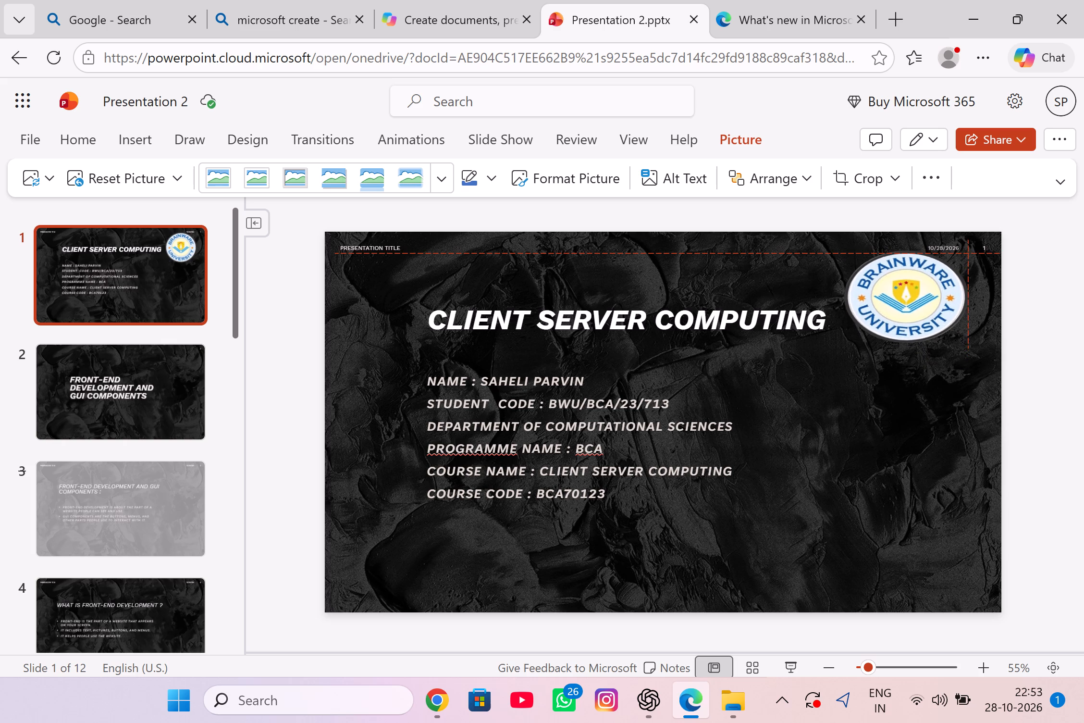
left_click_drag(906, 340, 906, 337)
left_click_drag(847, 297, 869, 289)
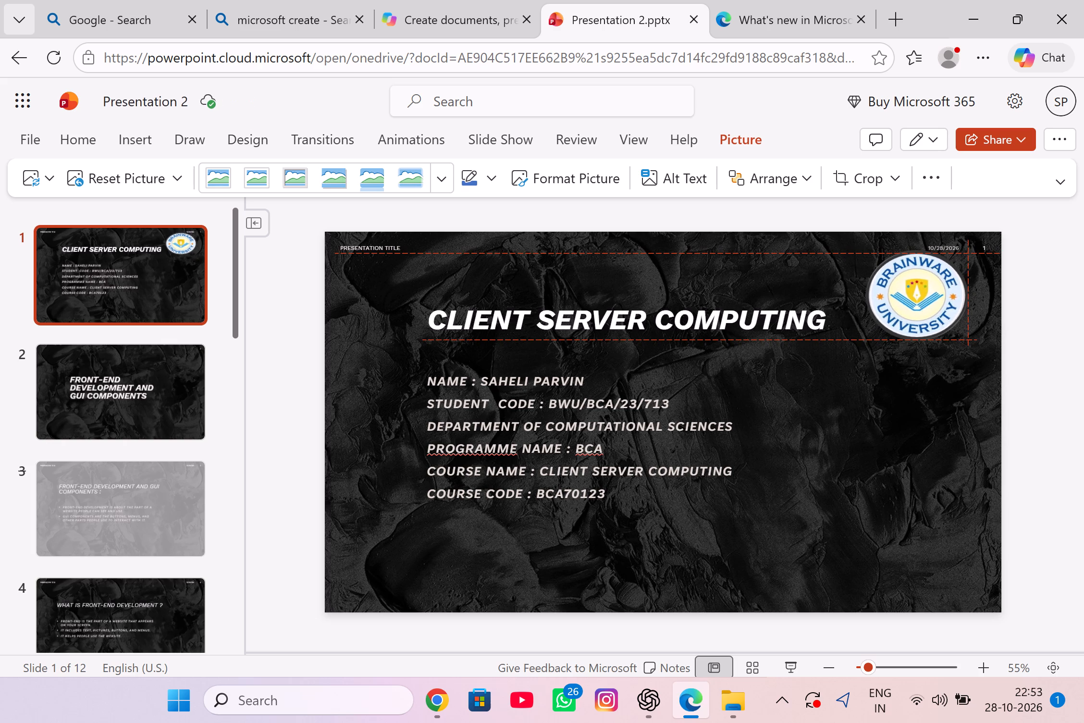
left_click_drag(869, 289, 881, 288)
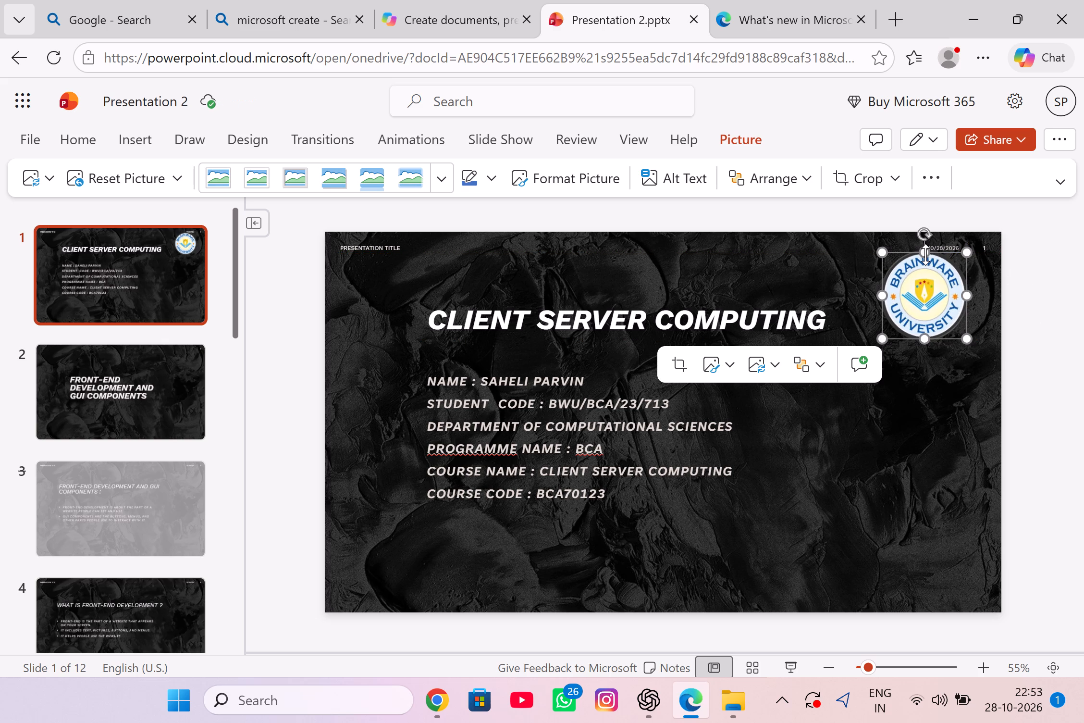
left_click_drag(925, 254, 925, 276)
left_click(882, 308)
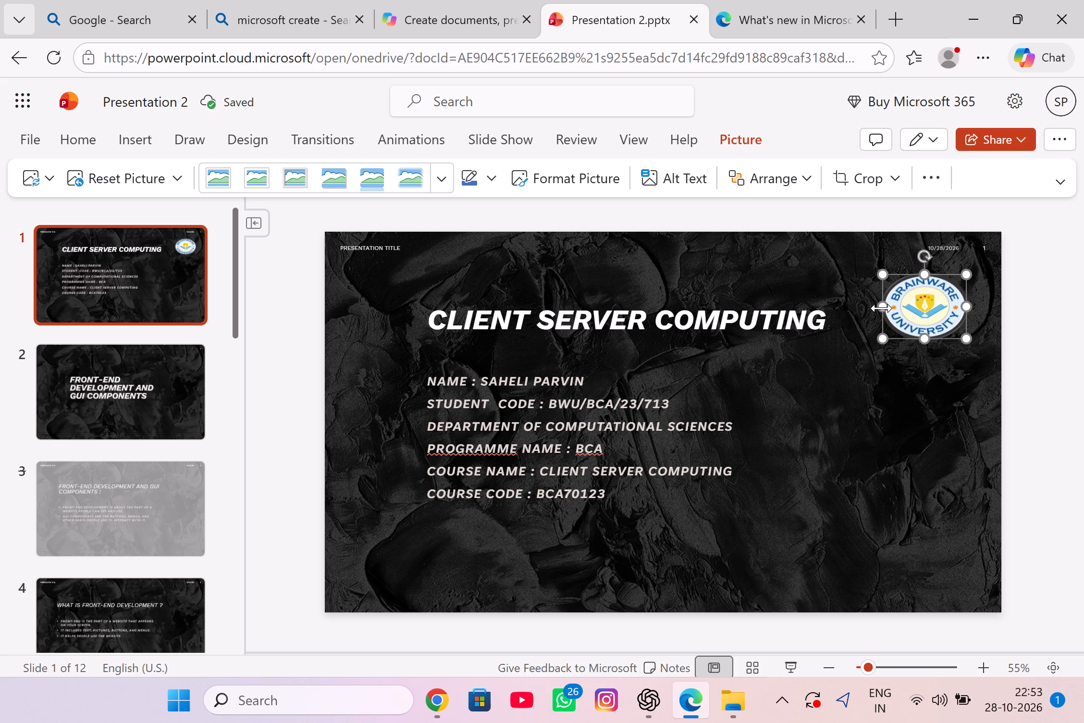
left_click_drag(882, 305, 897, 303)
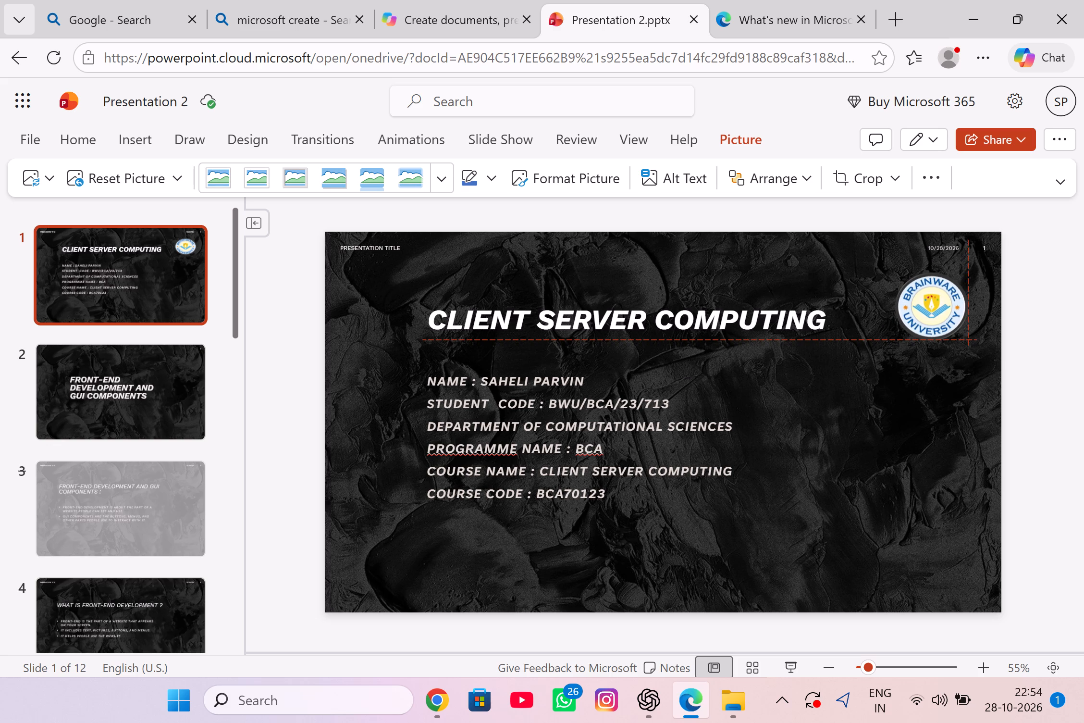
left_click_drag(897, 303, 897, 303)
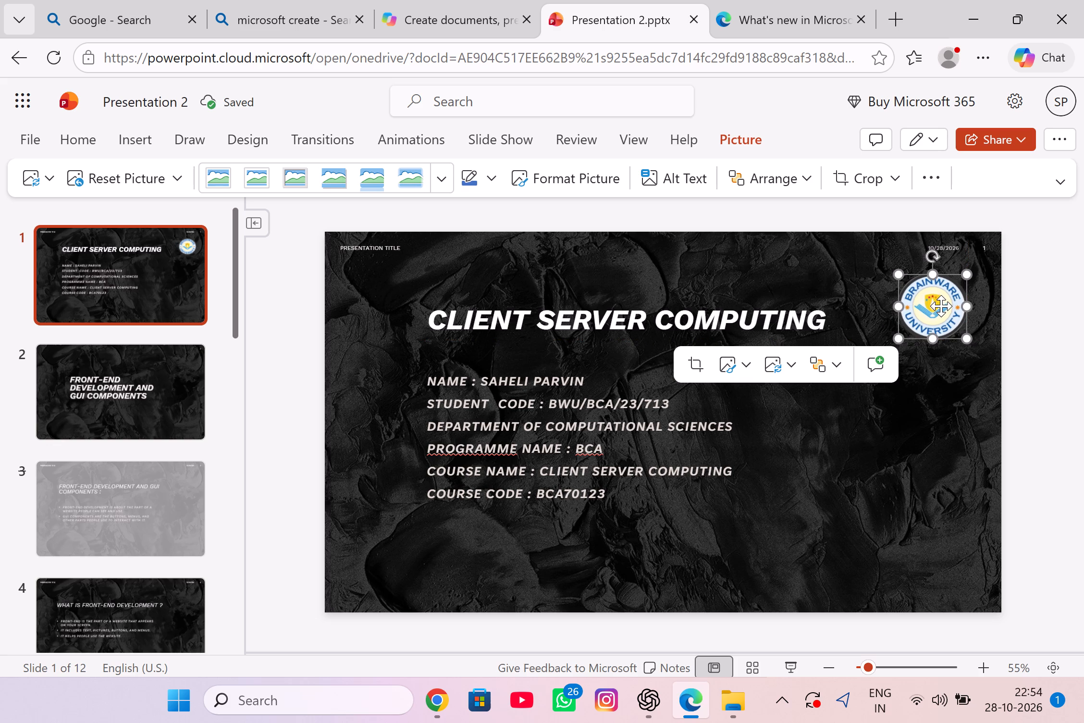
left_click_drag(965, 309, 958, 309)
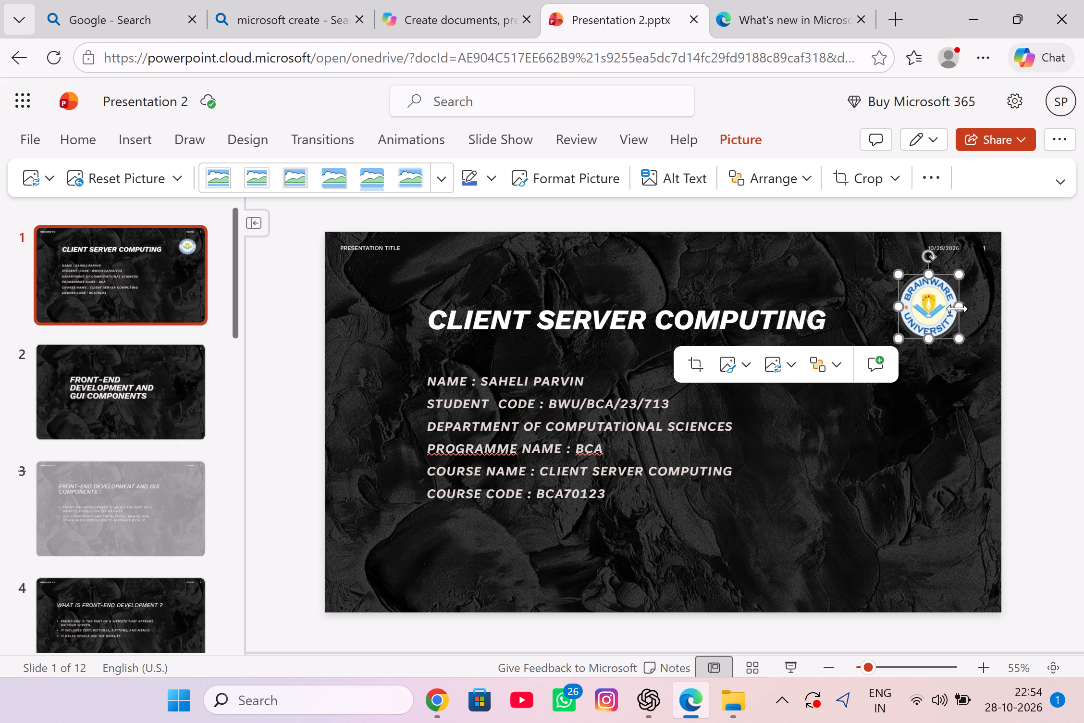
left_click_drag(928, 341, 926, 332)
Move the shrunken university logo fully into the upper-right corner of the opening slide, over the date and slide number.
left_click_drag(924, 310, 939, 282)
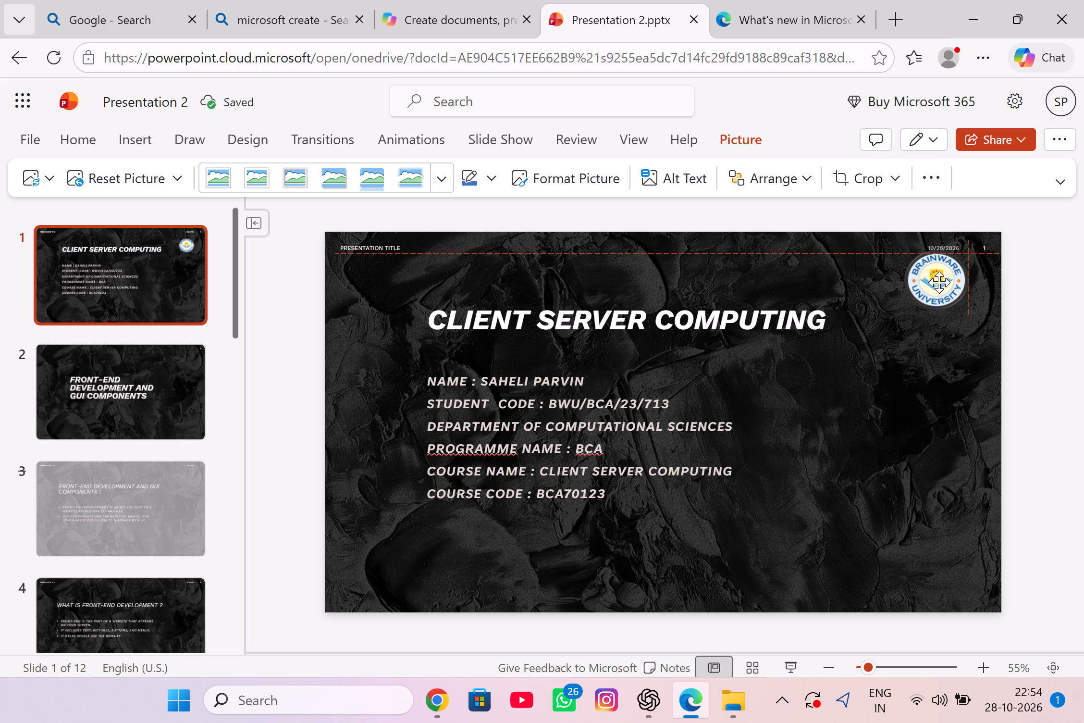
left_click_drag(939, 282, 959, 267)
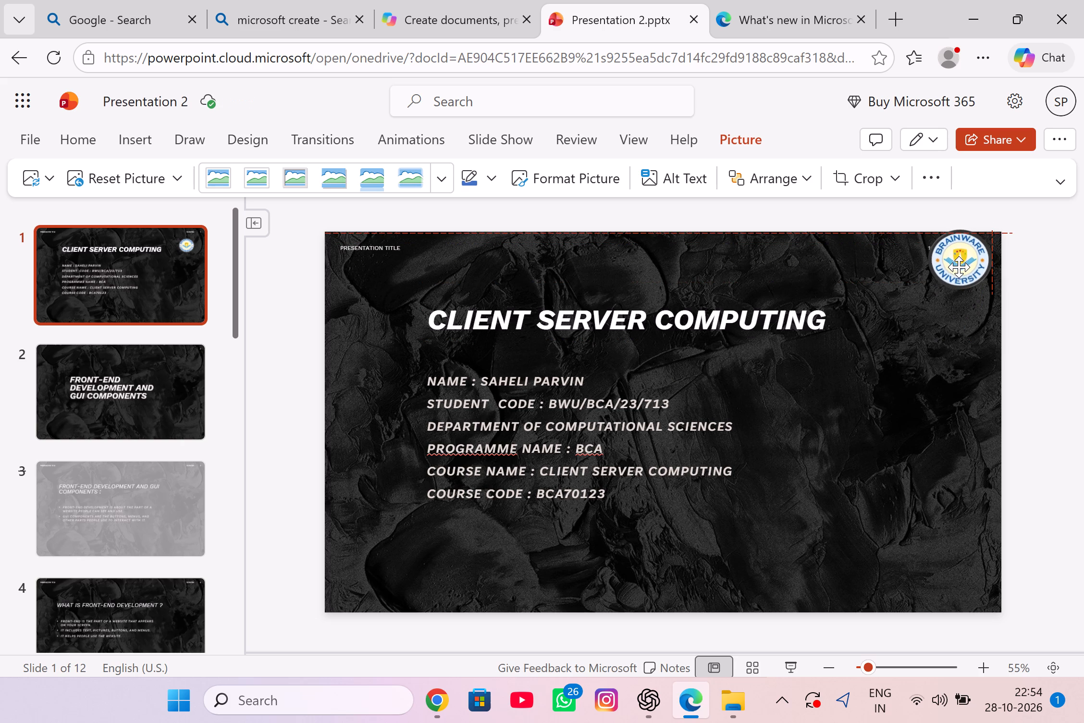
left_click_drag(959, 267, 961, 271)
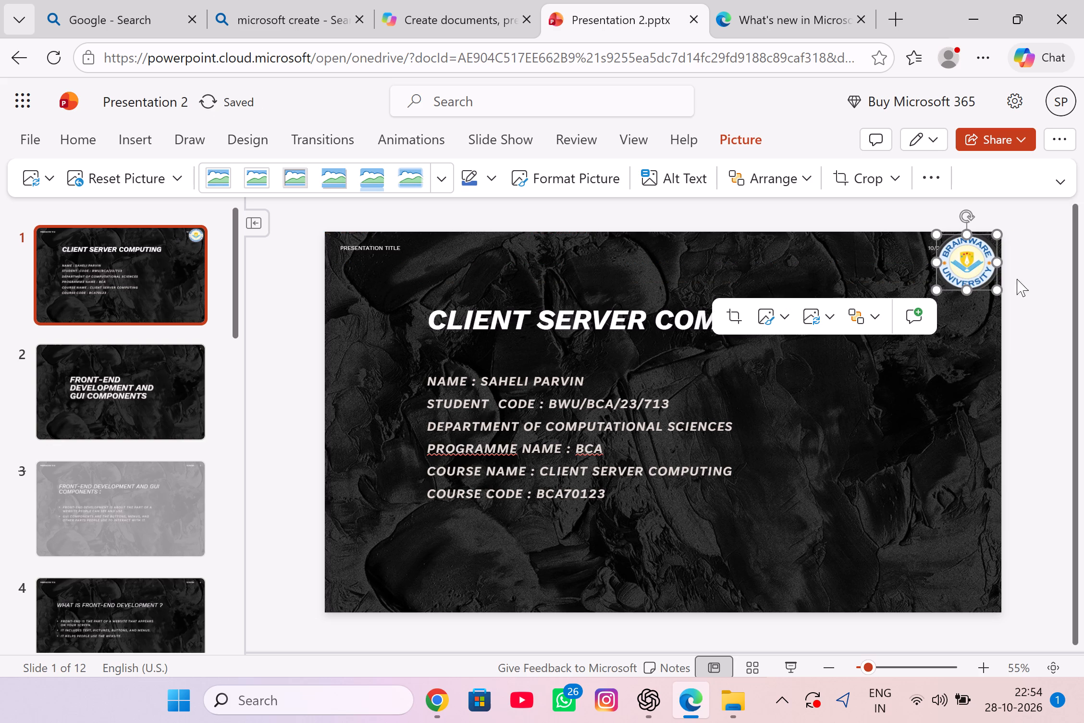
Copy the university logo from the opening slide and paste it onto slide 2, the front-end development and GUI components title slide.
right_click(968, 260)
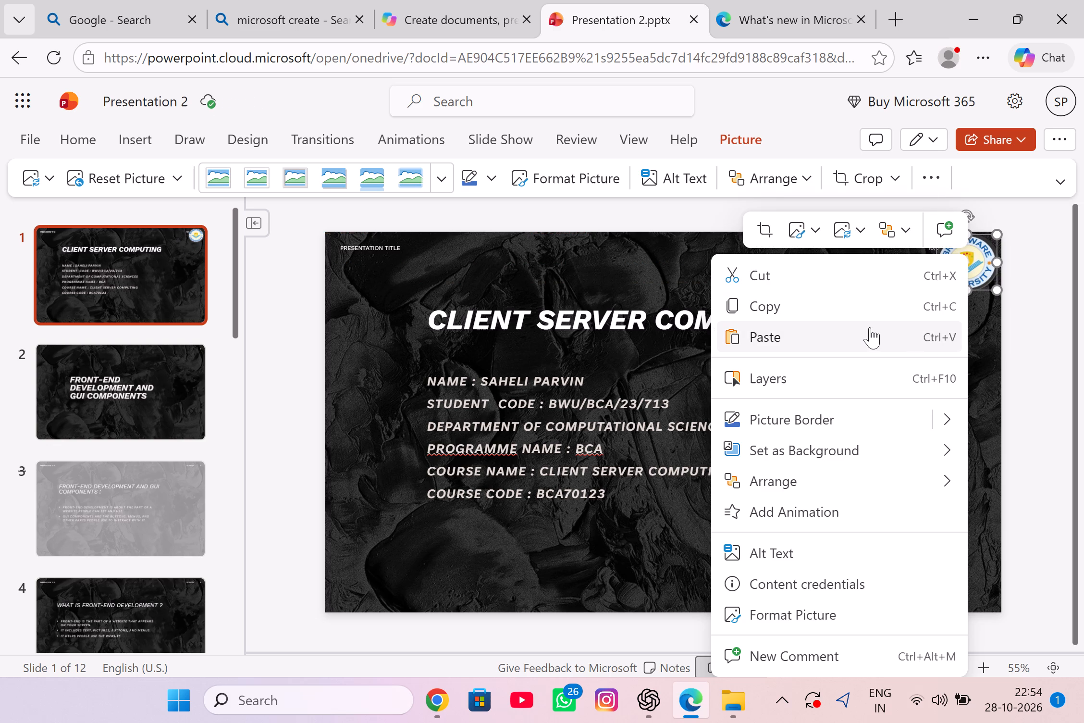
left_click(843, 317)
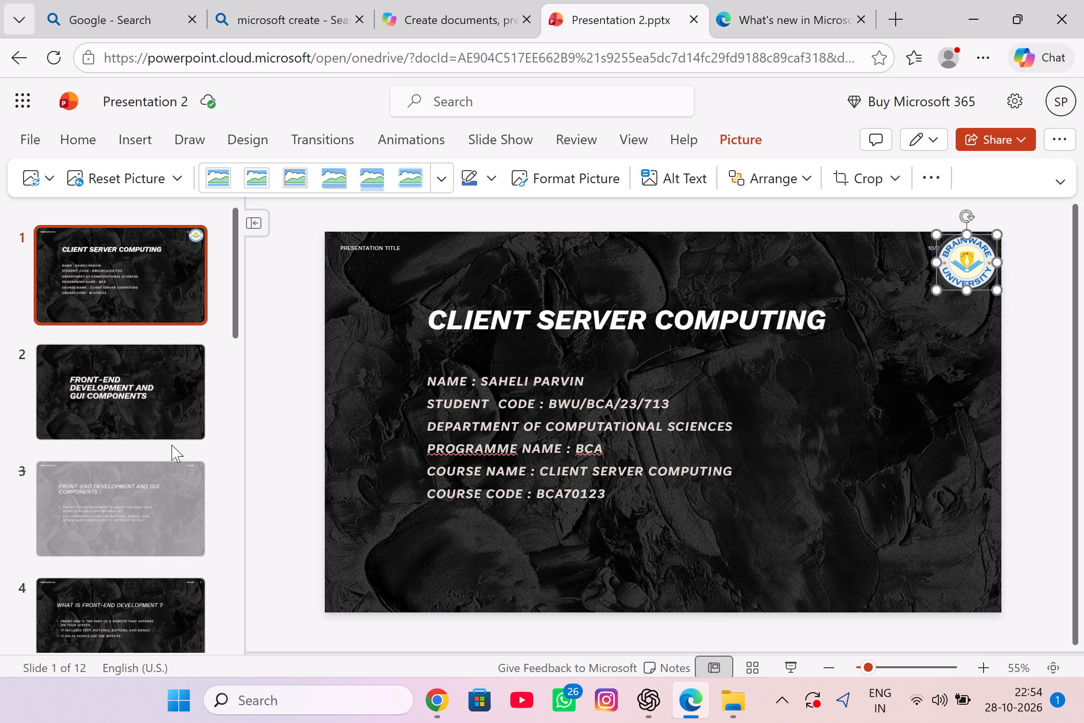
left_click(164, 418)
right_click(975, 256)
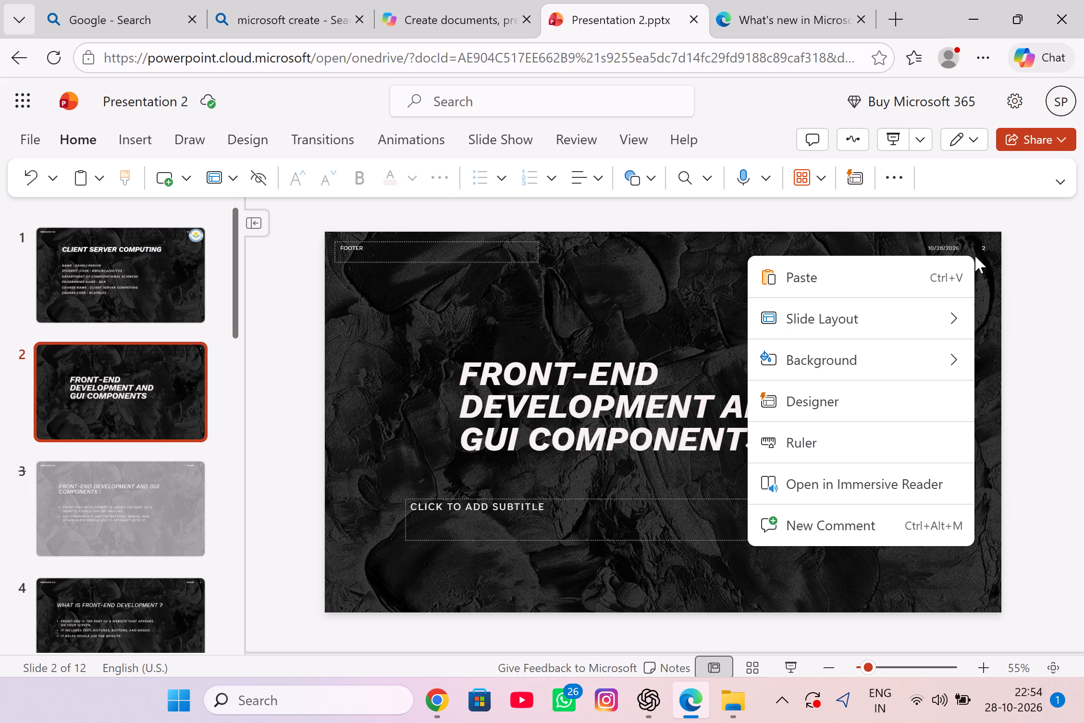
left_click(927, 278)
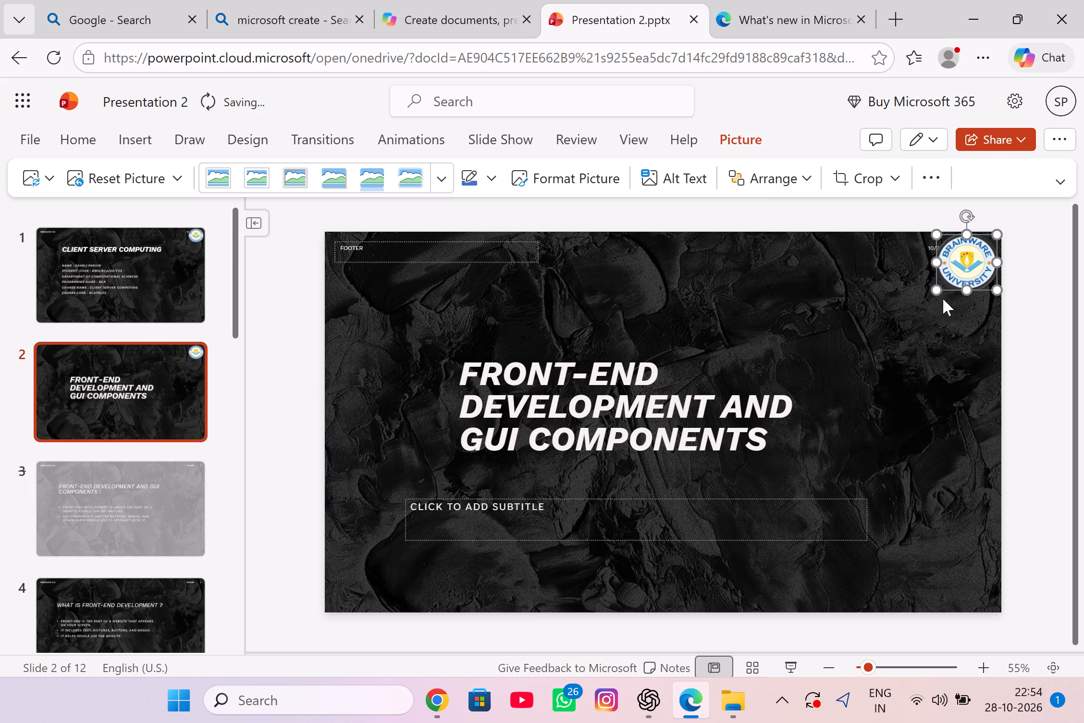
Paste the copied university logo onto the hidden slide 3 and onto slide 4, "What is front-end development ?".
right_click(155, 481)
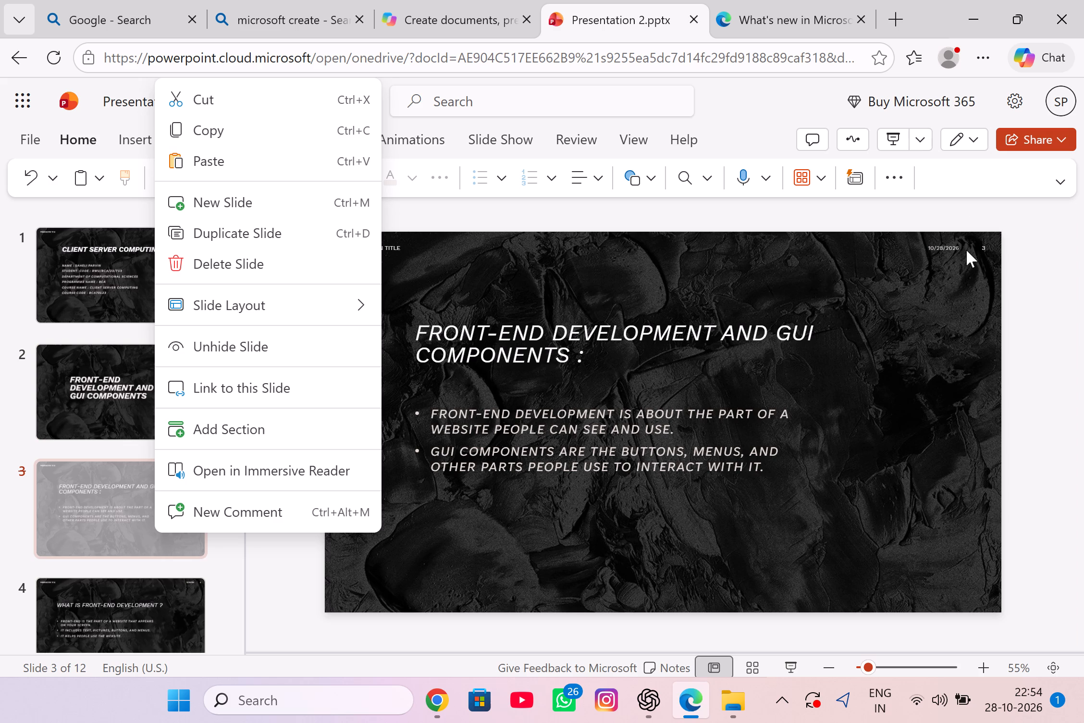
right_click(967, 252)
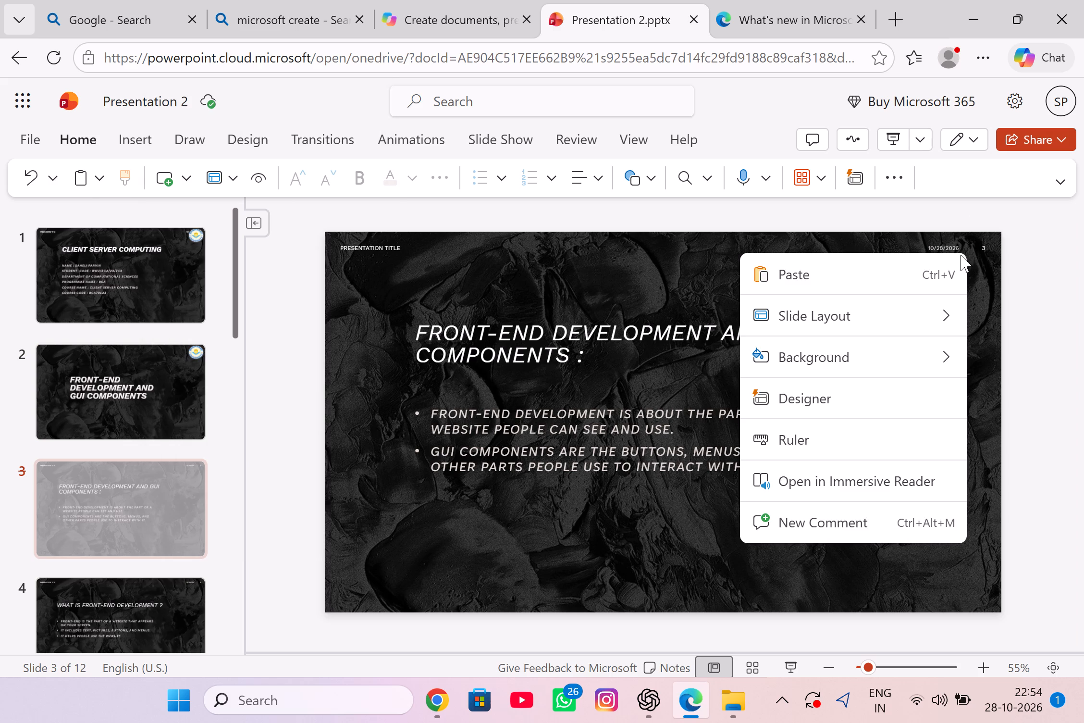
left_click(936, 265)
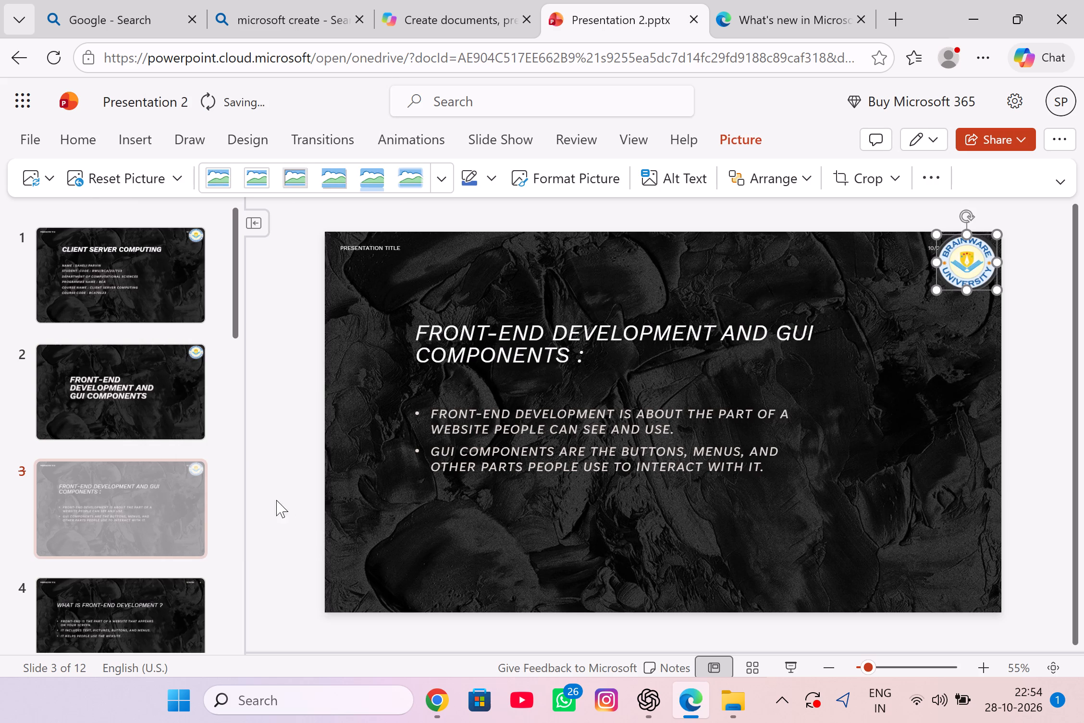
scroll(173, 490, "down", 2)
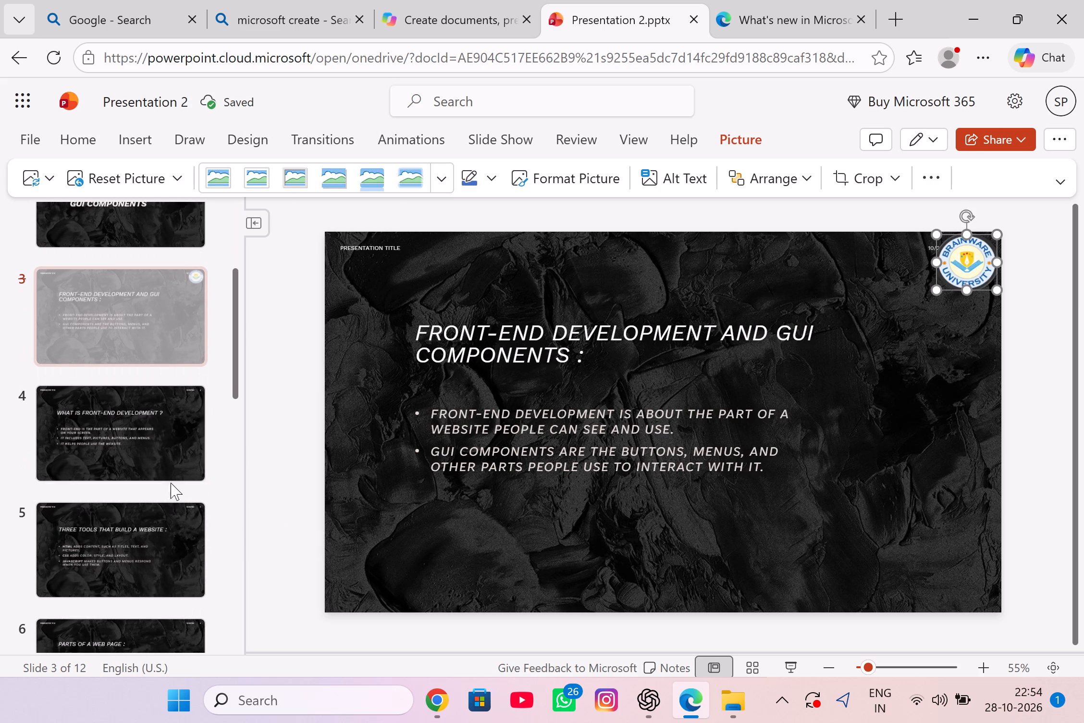
left_click(166, 472)
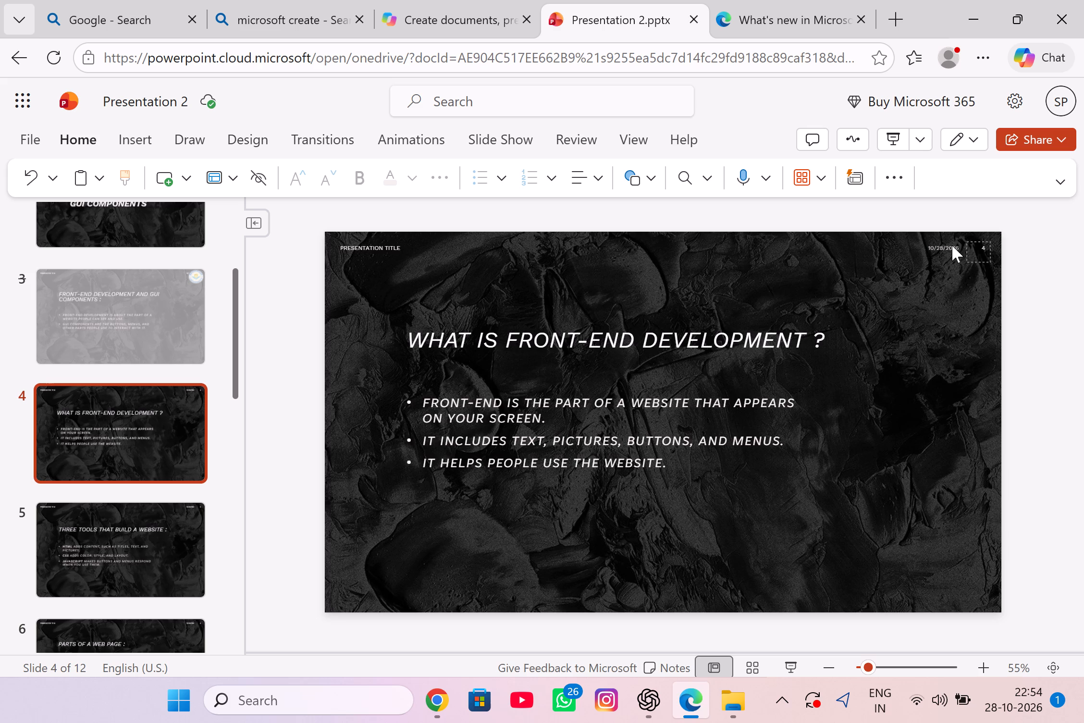
right_click(981, 240)
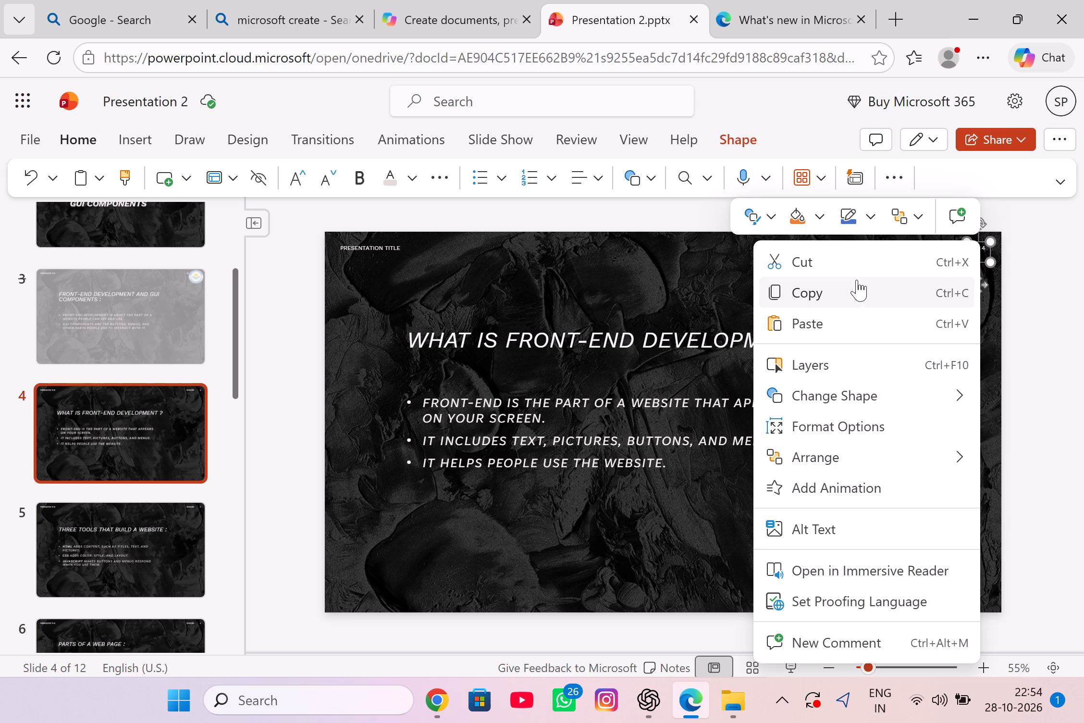
left_click(852, 319)
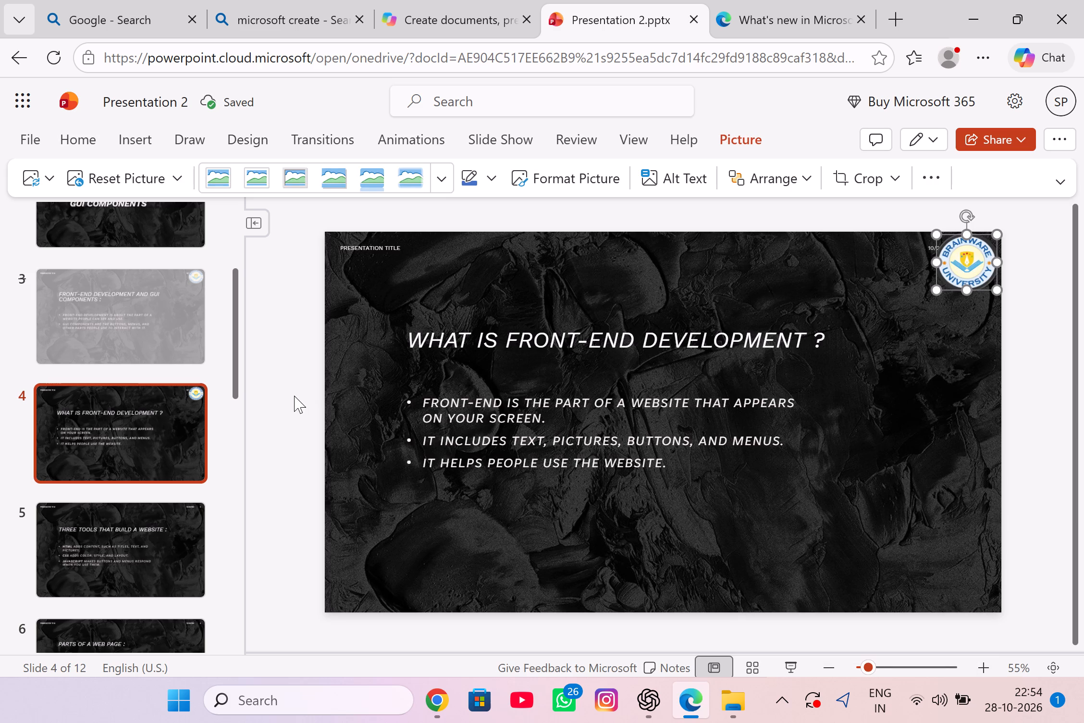
Paste the university logo onto slide 5, "Three tools that build a website".
scroll(178, 369, "down", 2)
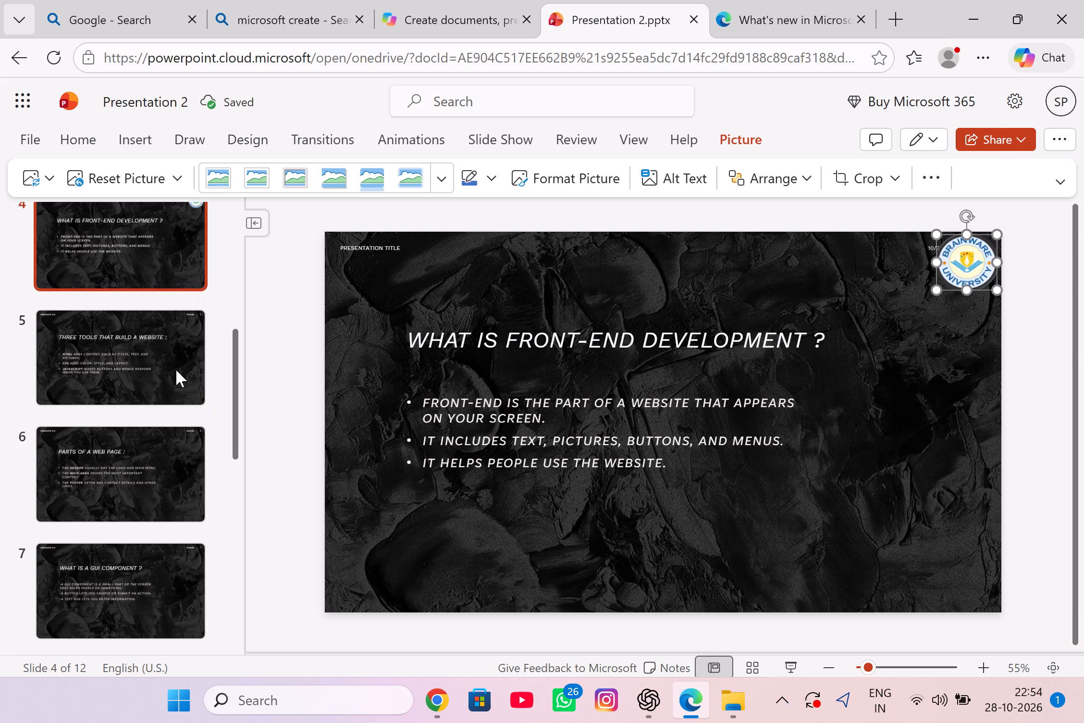
left_click(176, 368)
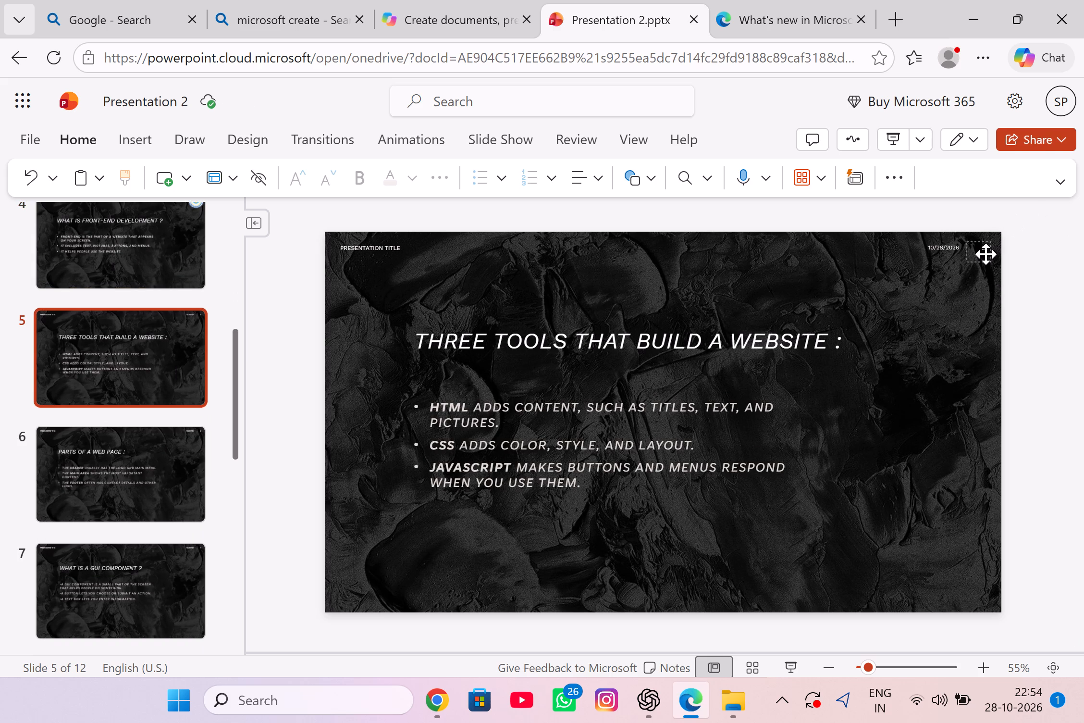
right_click(985, 254)
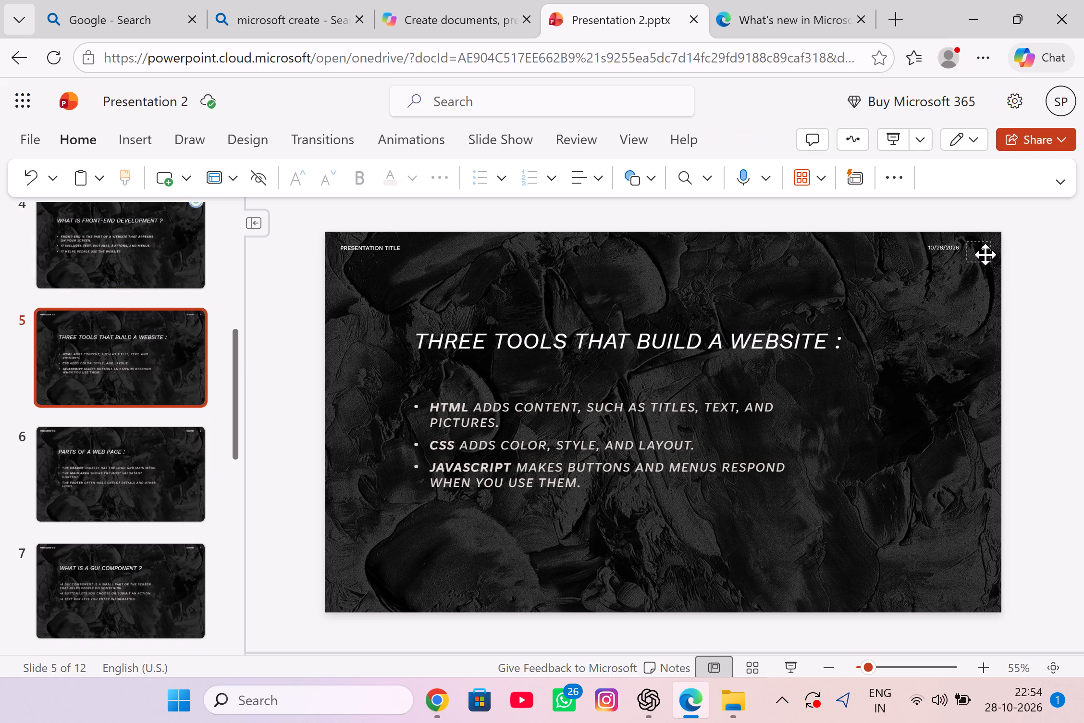
right_click(985, 254)
right_click(985, 254)
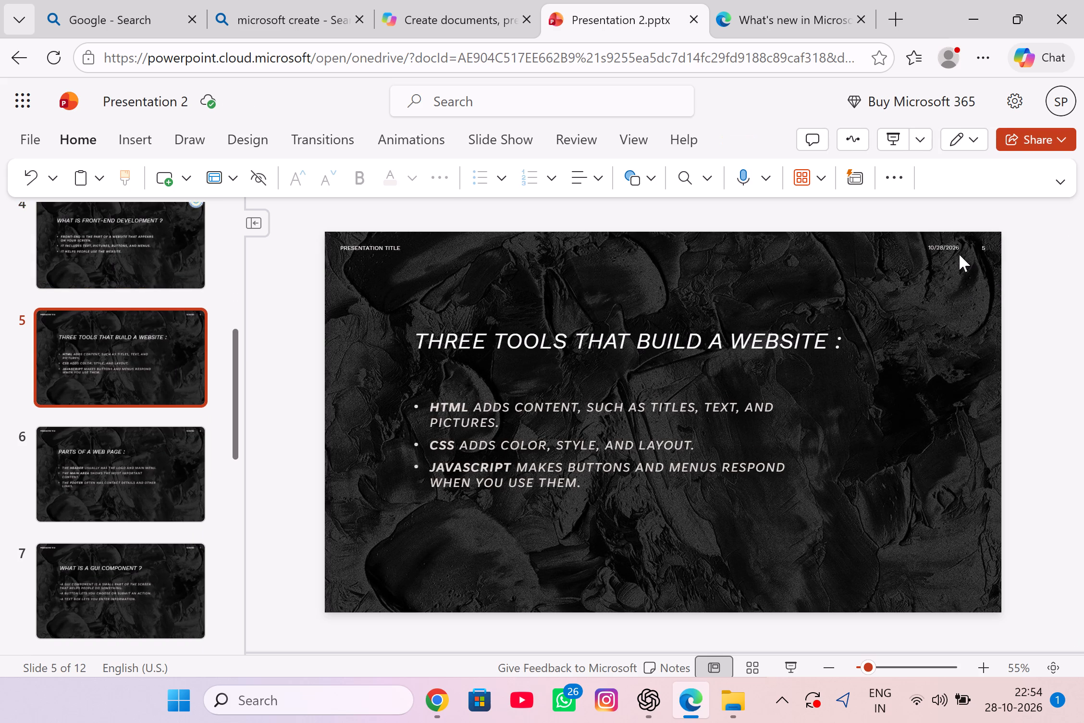
right_click(959, 254)
left_click(931, 279)
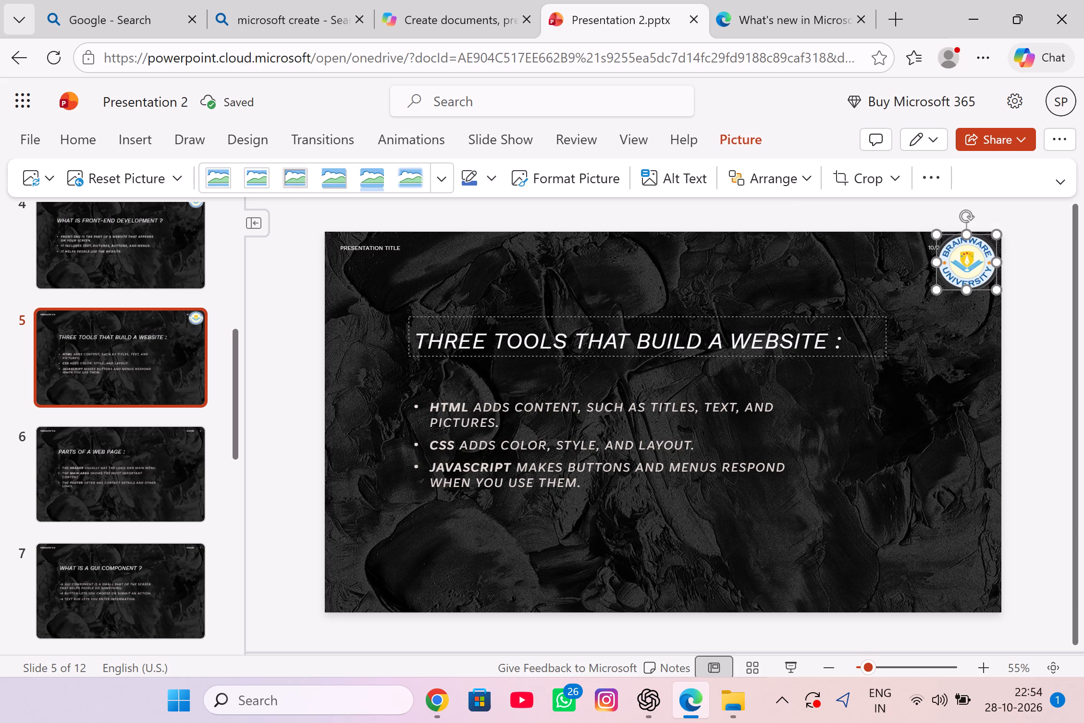
Paste the university logo onto slide 6, "Parts of a web page".
scroll(381, 393, "down", 2)
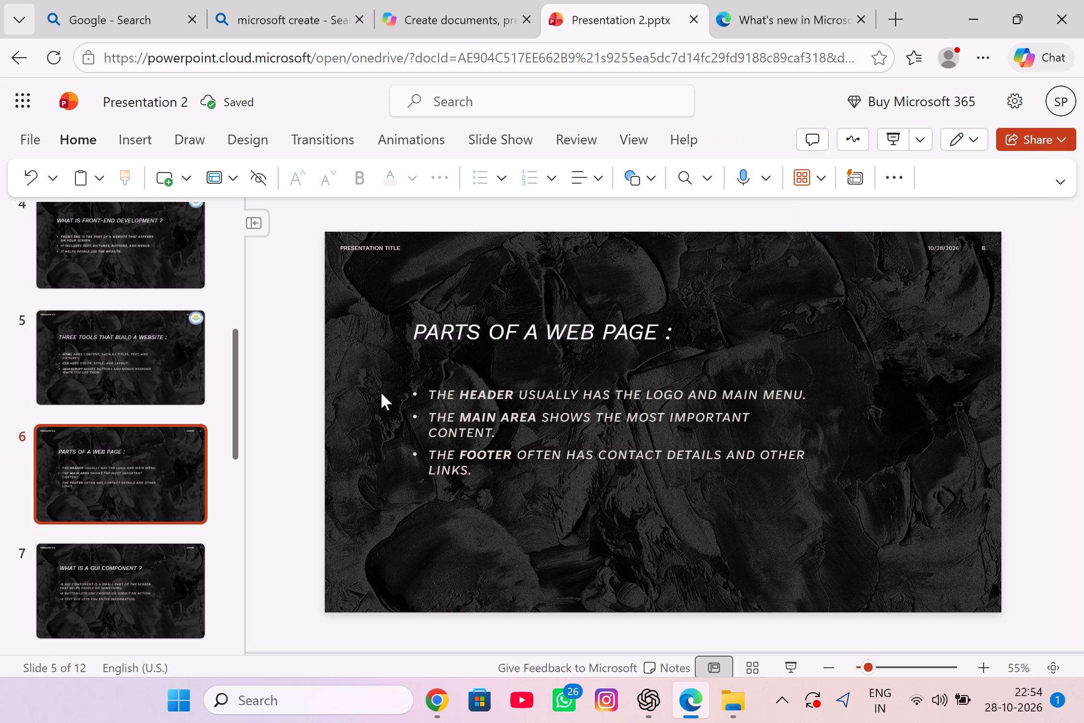
scroll(0, 438, "down", 1)
scroll(119, 425, "down", 1)
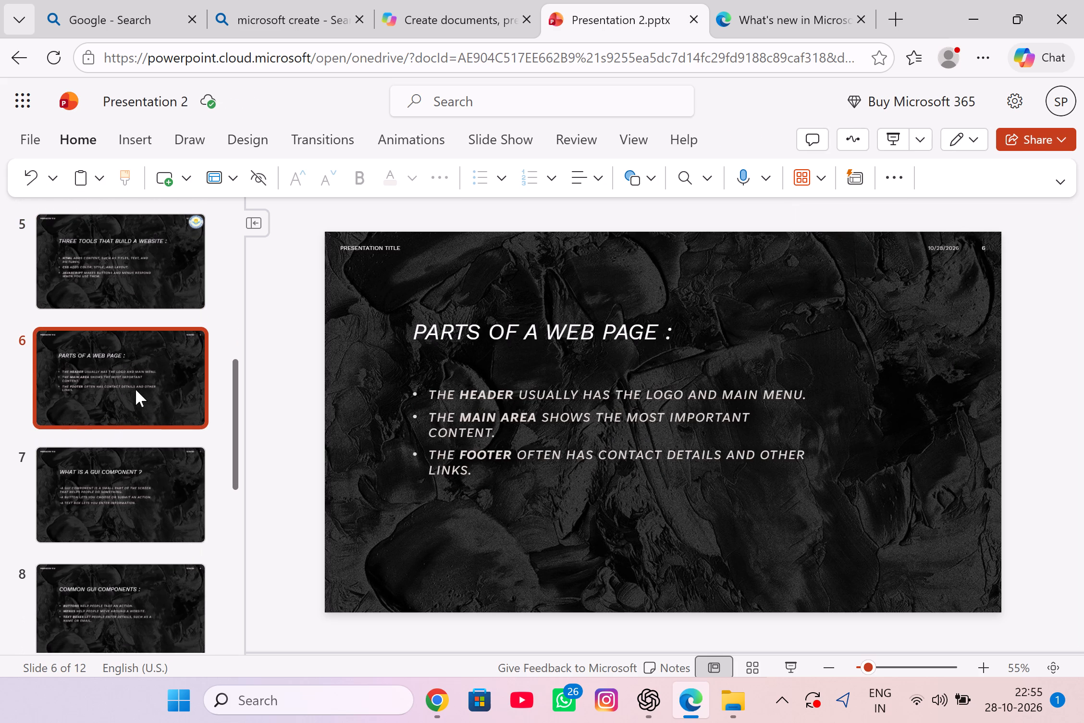
left_click(138, 386)
right_click(140, 385)
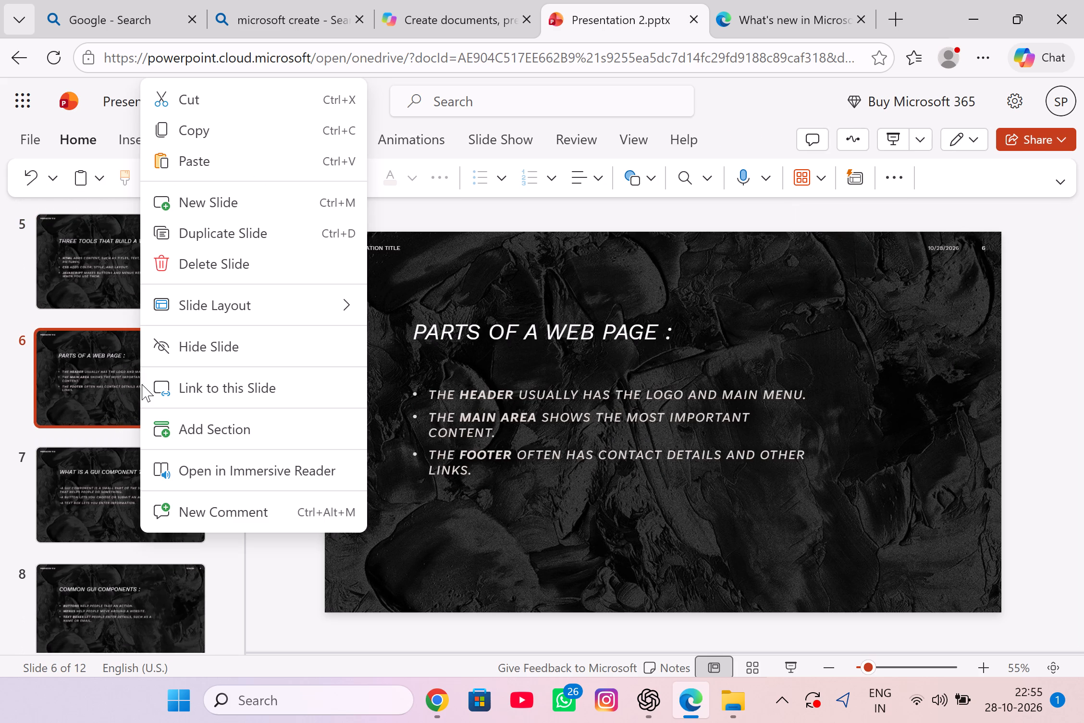
left_click(108, 357)
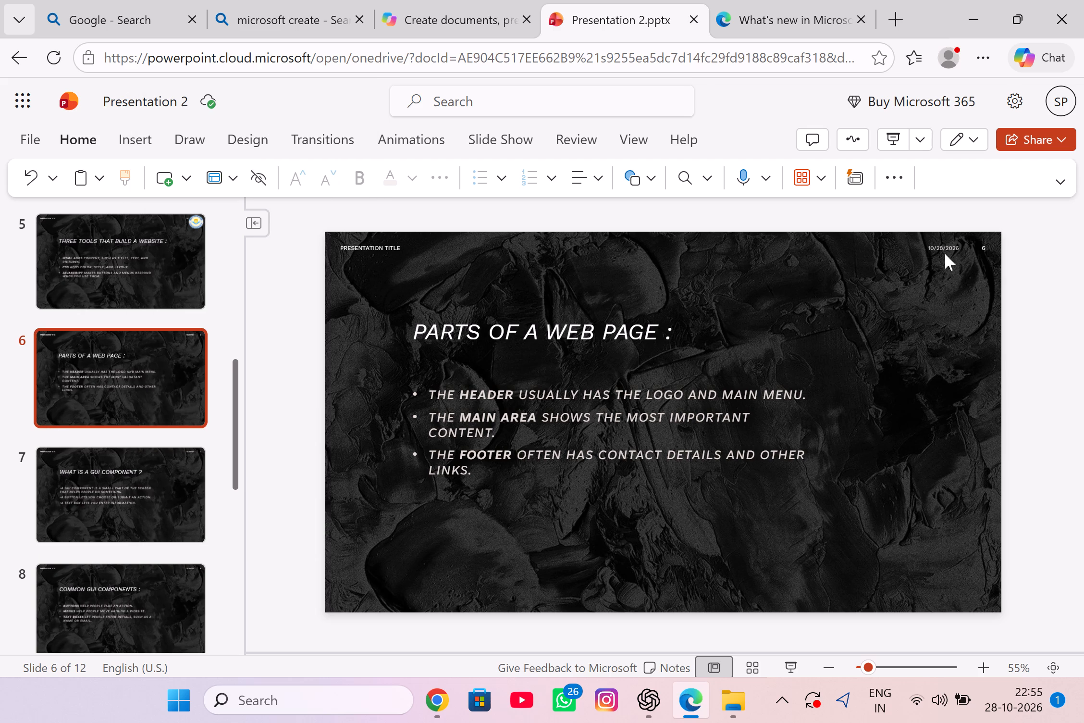
right_click(985, 249)
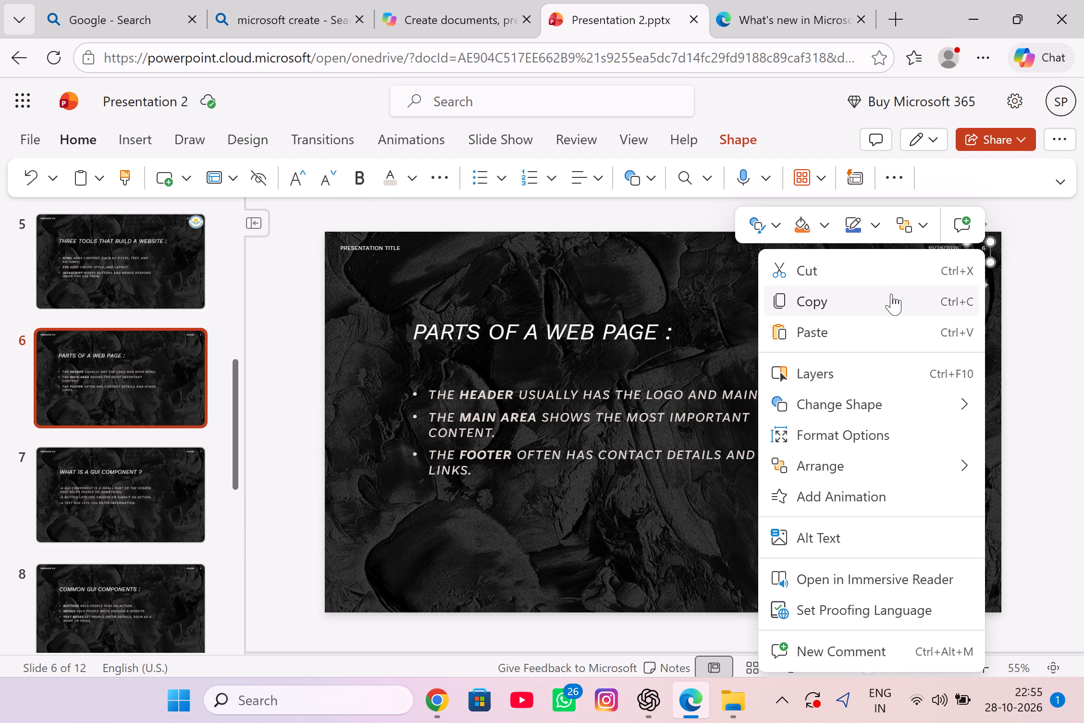
left_click(890, 321)
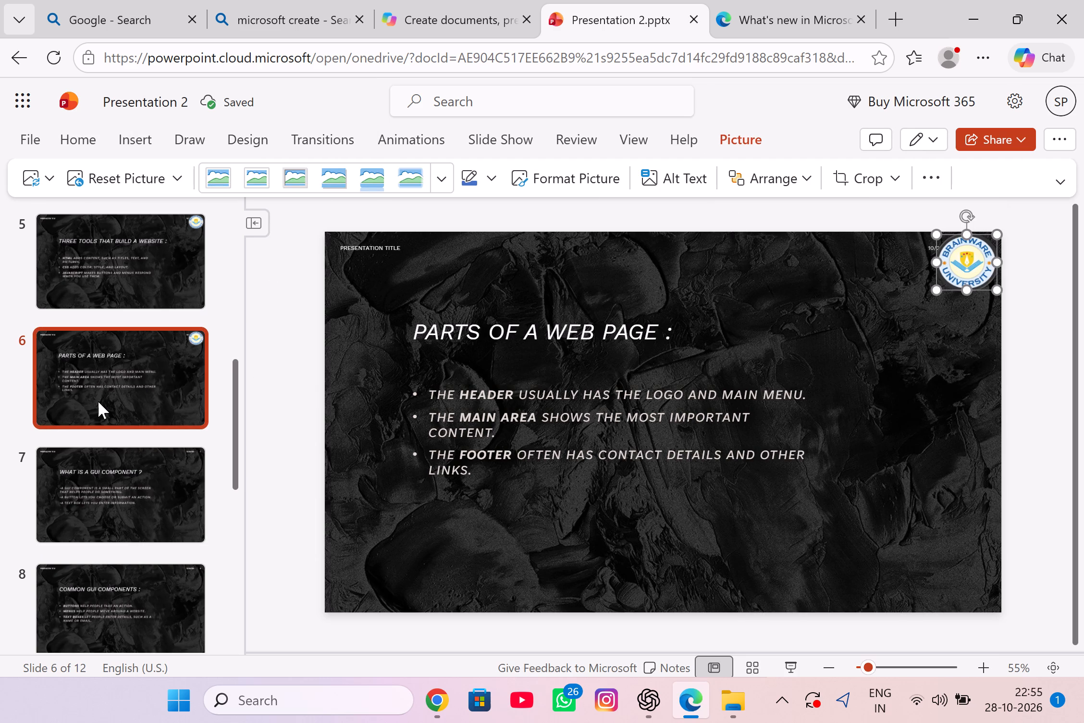
Paste the copied university logo onto slide 7, "What is a GUI component ?".
scroll(98, 402, "down", 3)
scroll(98, 402, "up", 1)
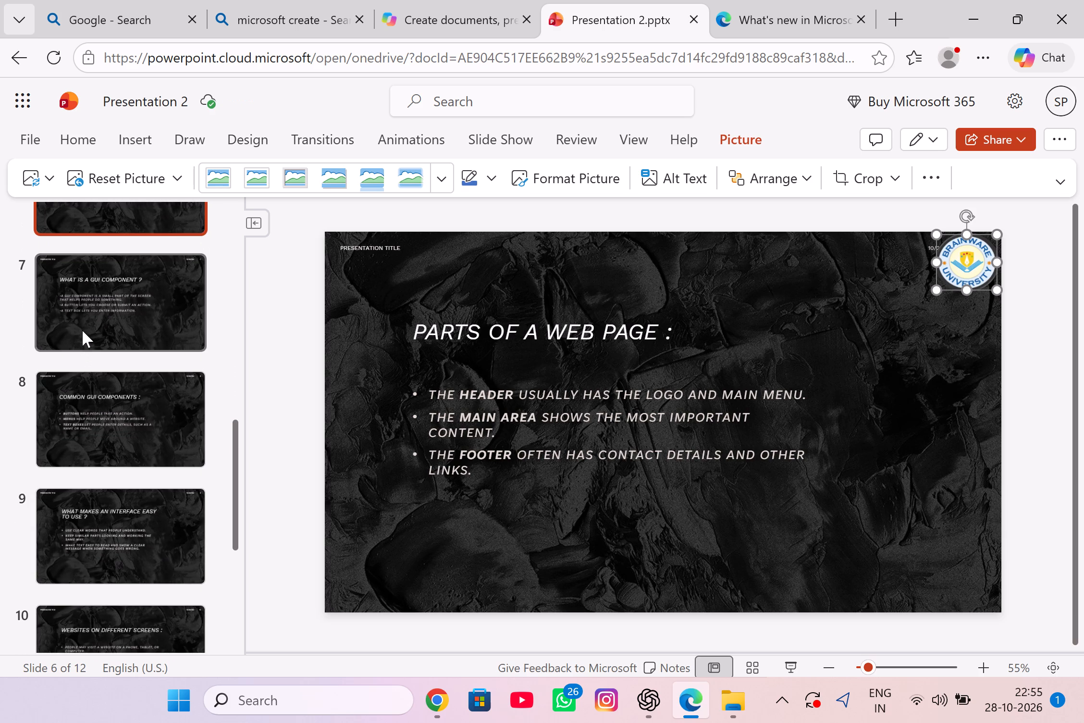
left_click(82, 330)
right_click(965, 241)
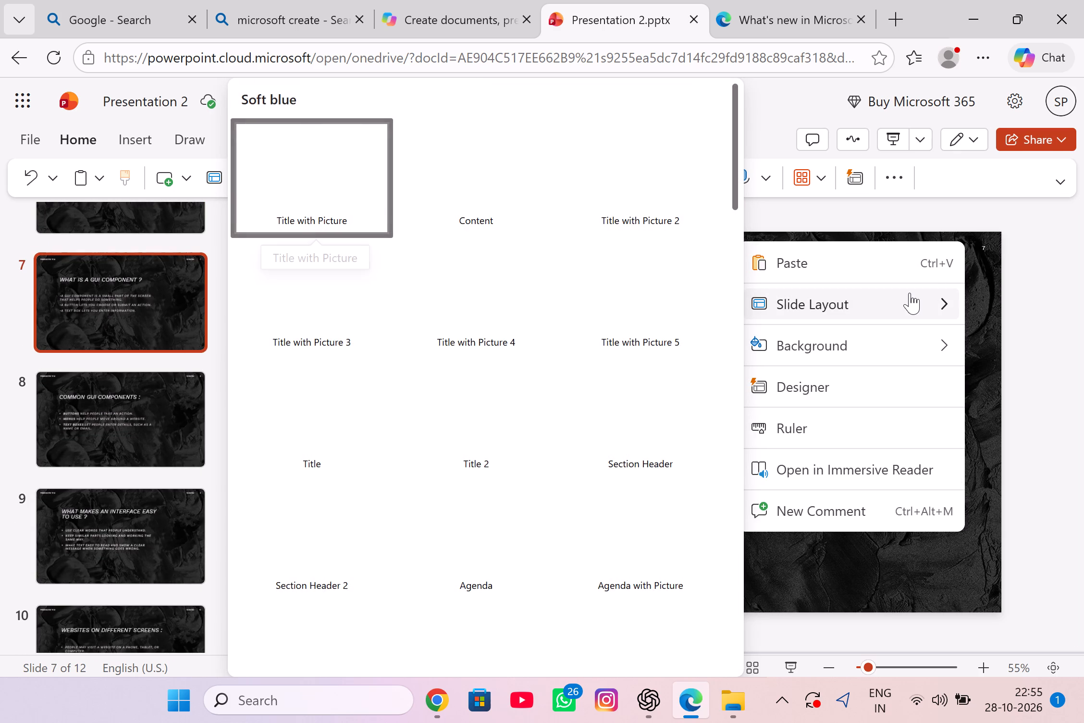
left_click(909, 260)
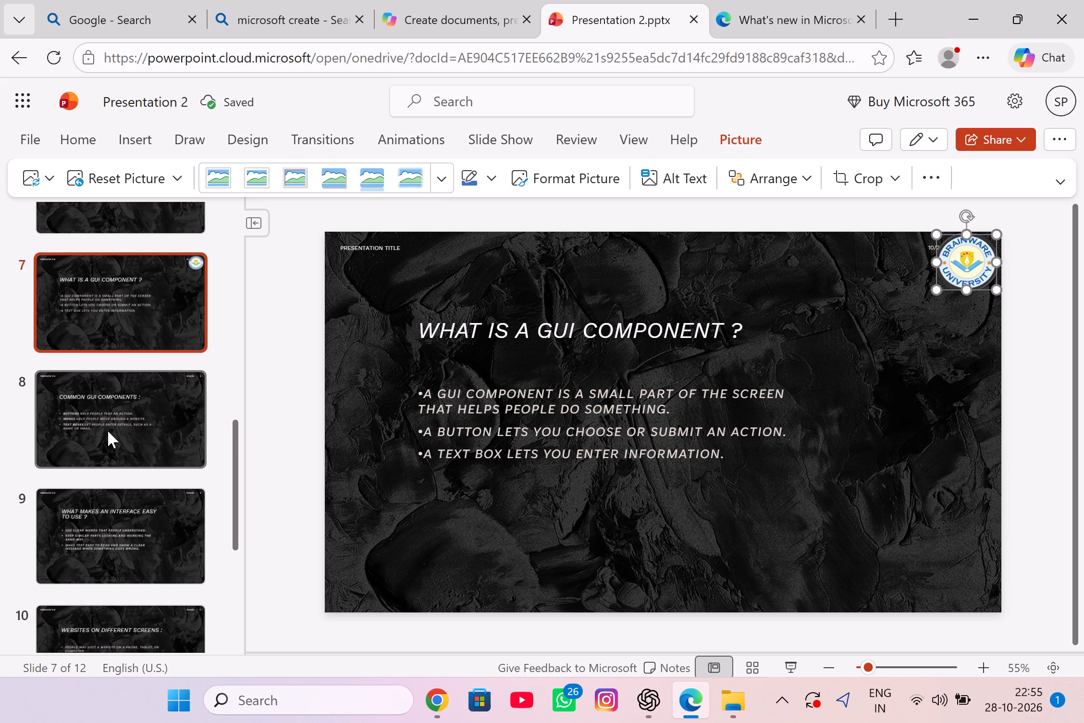
Paste the university logo onto slide 8, "Common GUI components".
scroll(108, 430, "down", 1)
left_click(137, 332)
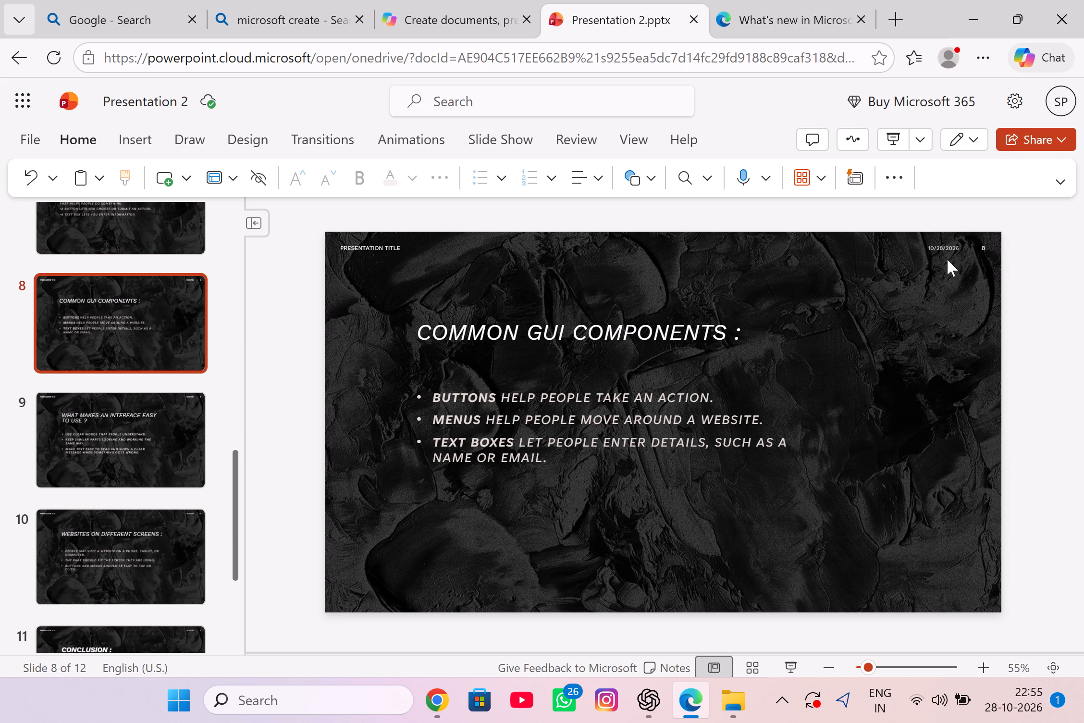
left_click(963, 253)
right_click(963, 253)
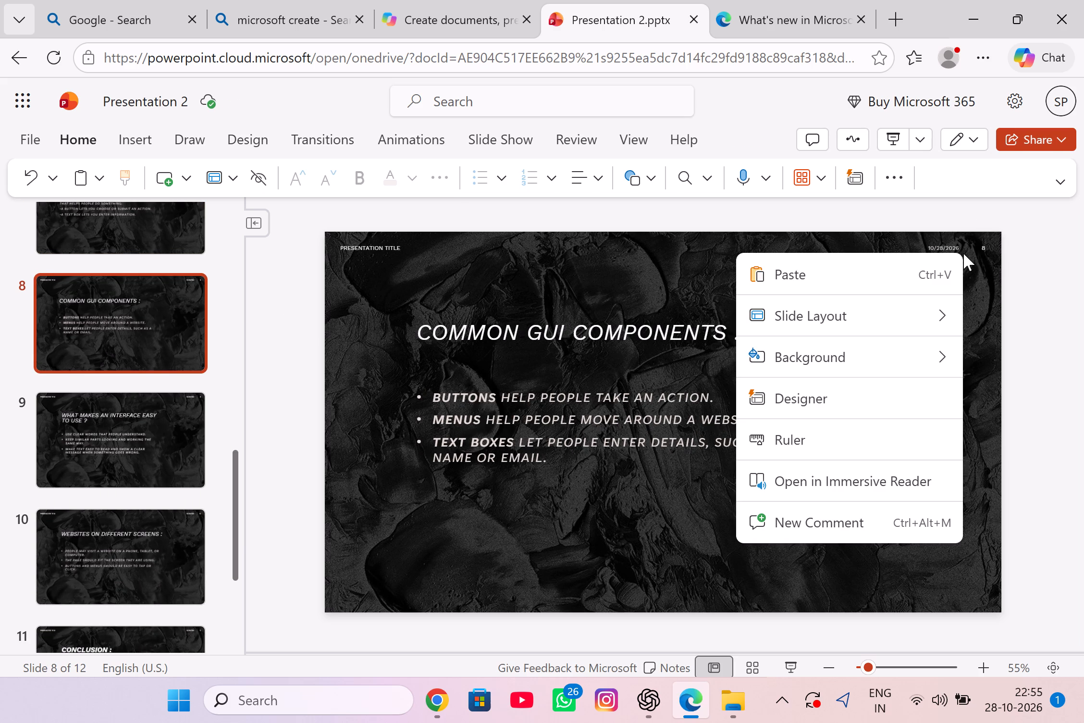
left_click(912, 273)
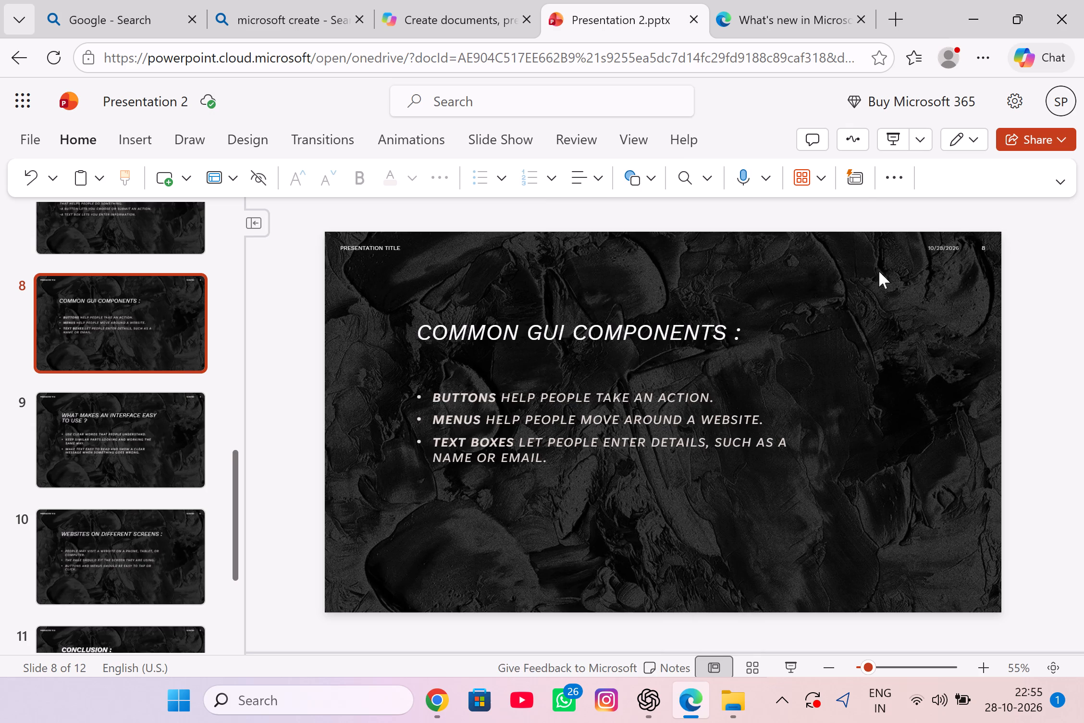
Paste the university logo onto slide 9, "What makes an interface easy to use ?", and slide 10, "Websites on different screens".
left_click(157, 453)
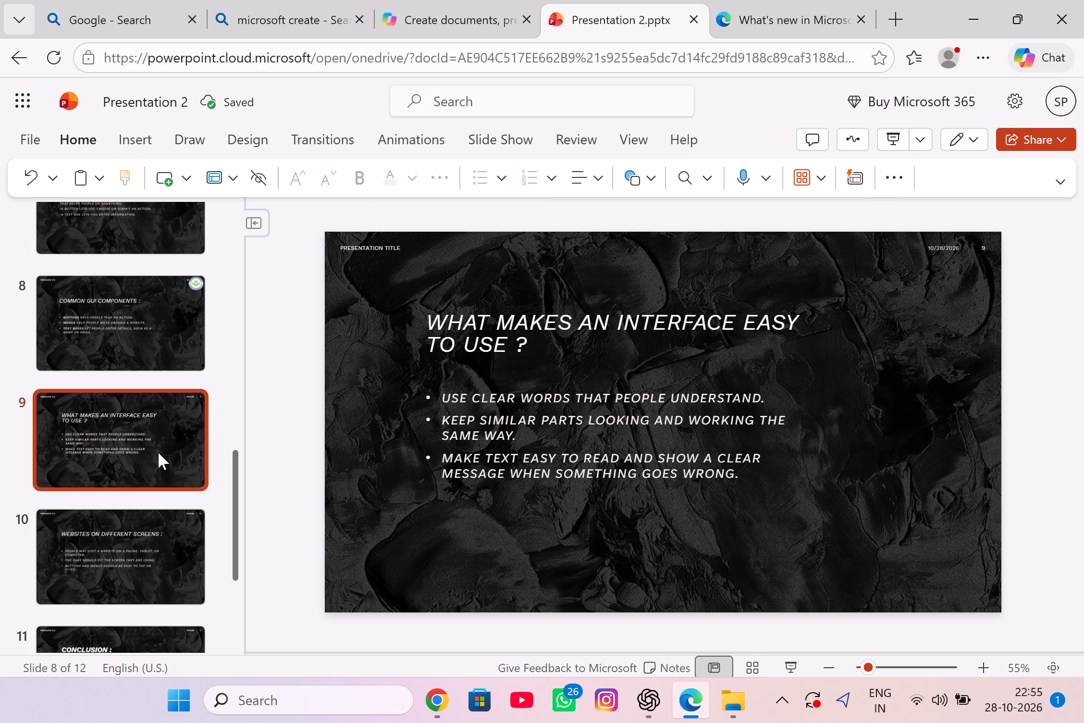
right_click(969, 257)
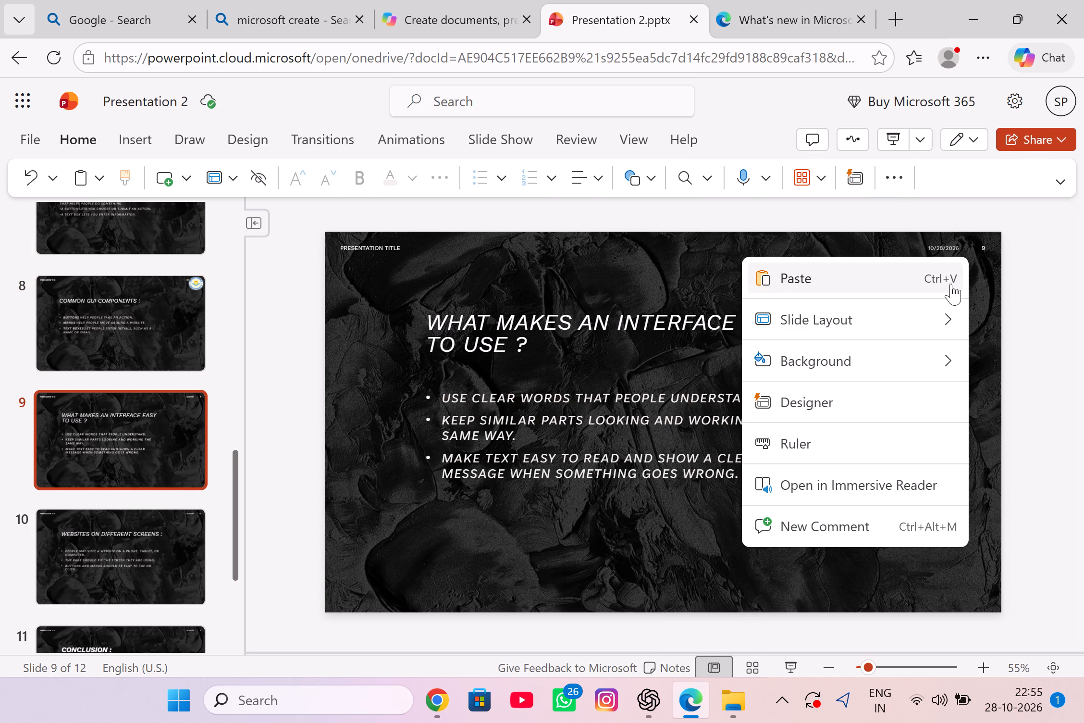
left_click(950, 284)
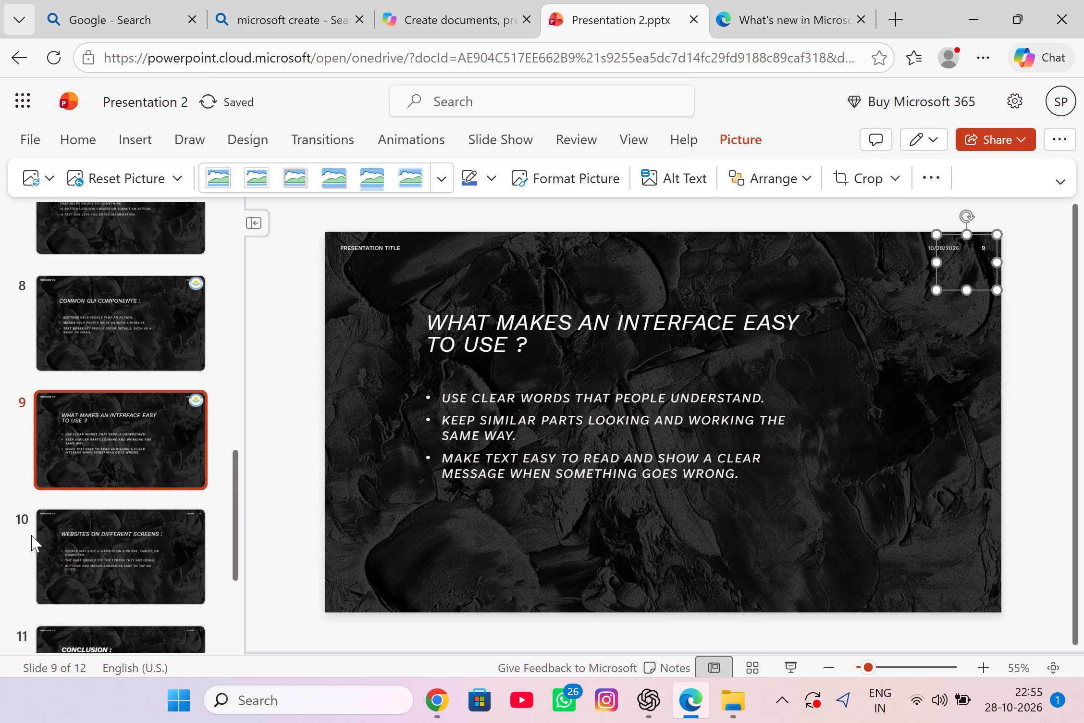
scroll(53, 527, "down", 1)
right_click(118, 463)
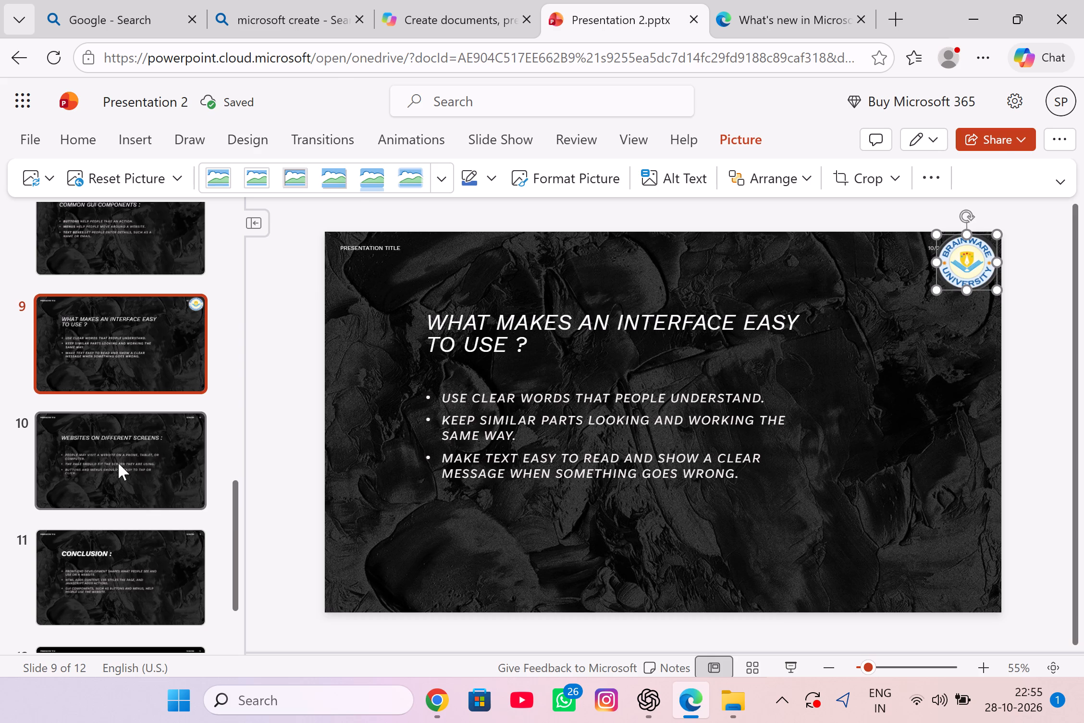
right_click(980, 257)
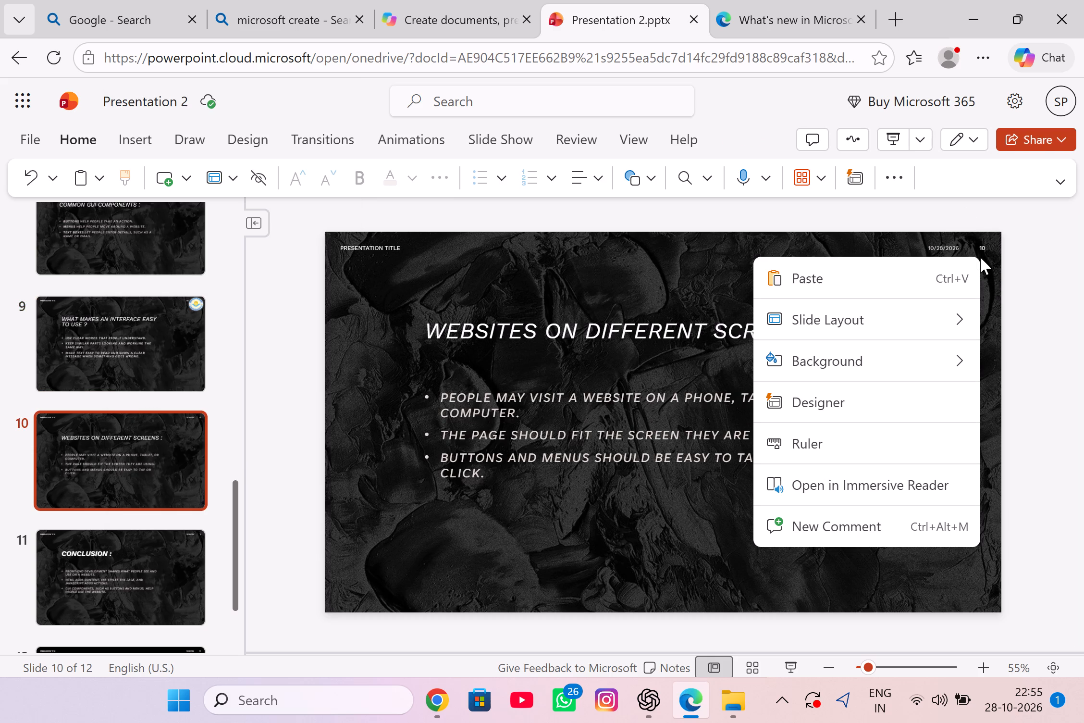
left_click(969, 277)
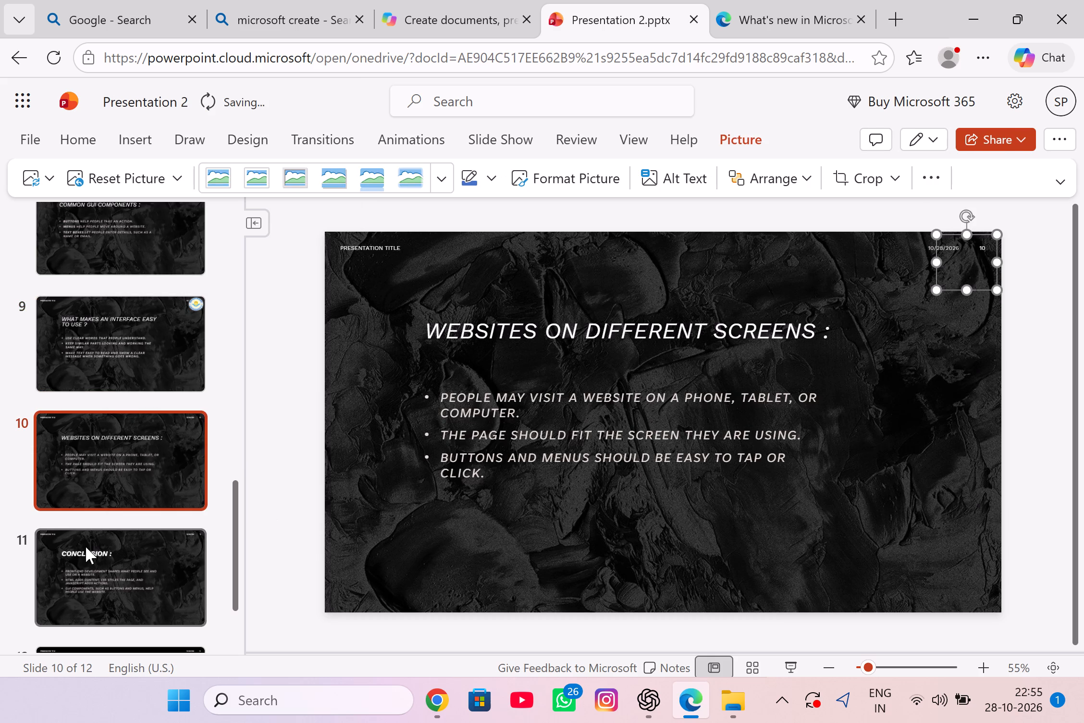
Paste the university logo onto slide 11, "Conclusion", and onto the closing slide 12, "Thank you !".
scroll(86, 547, "down", 2)
left_click(115, 477)
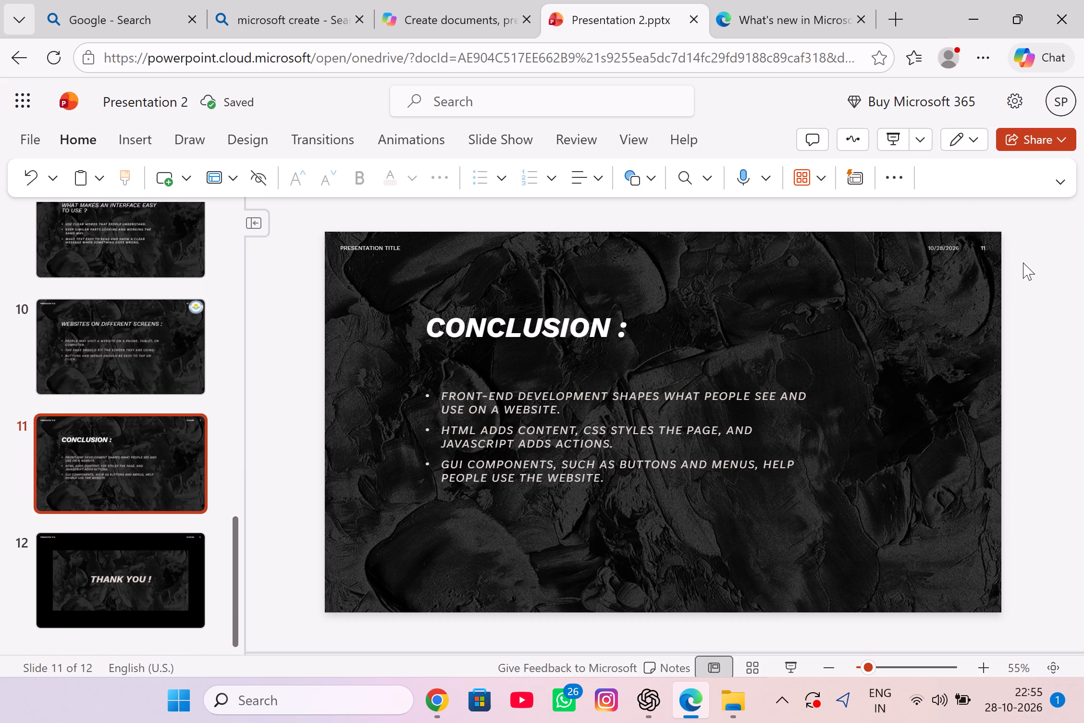
right_click(984, 273)
left_click(941, 300)
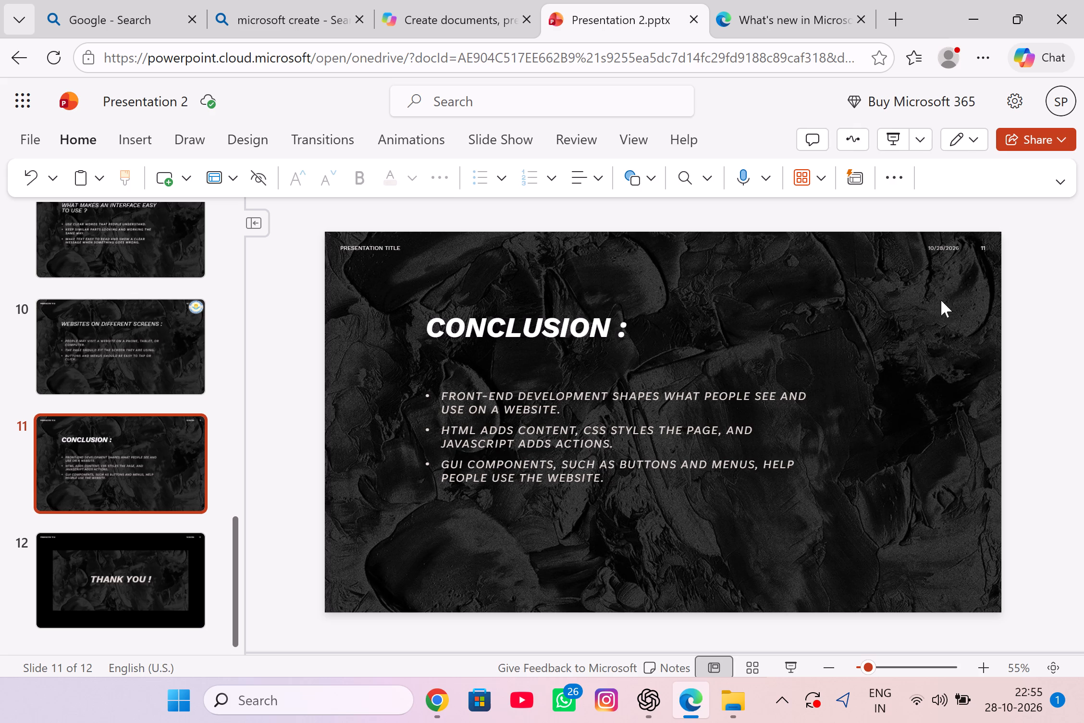
scroll(53, 521, "down", 2)
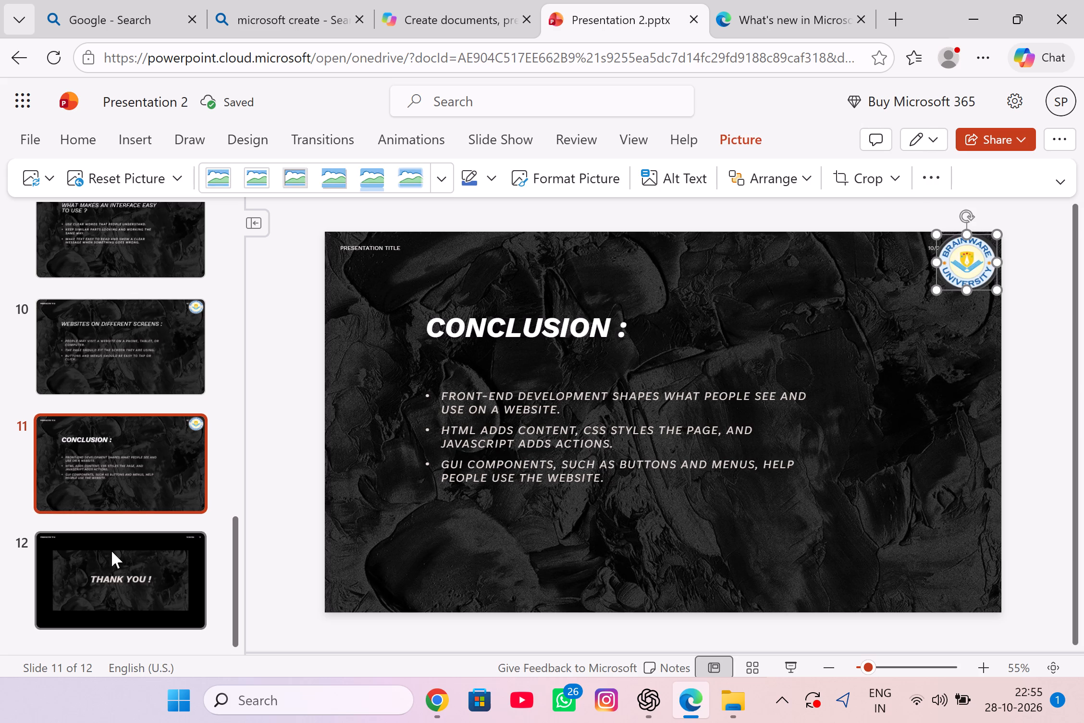
left_click(113, 551)
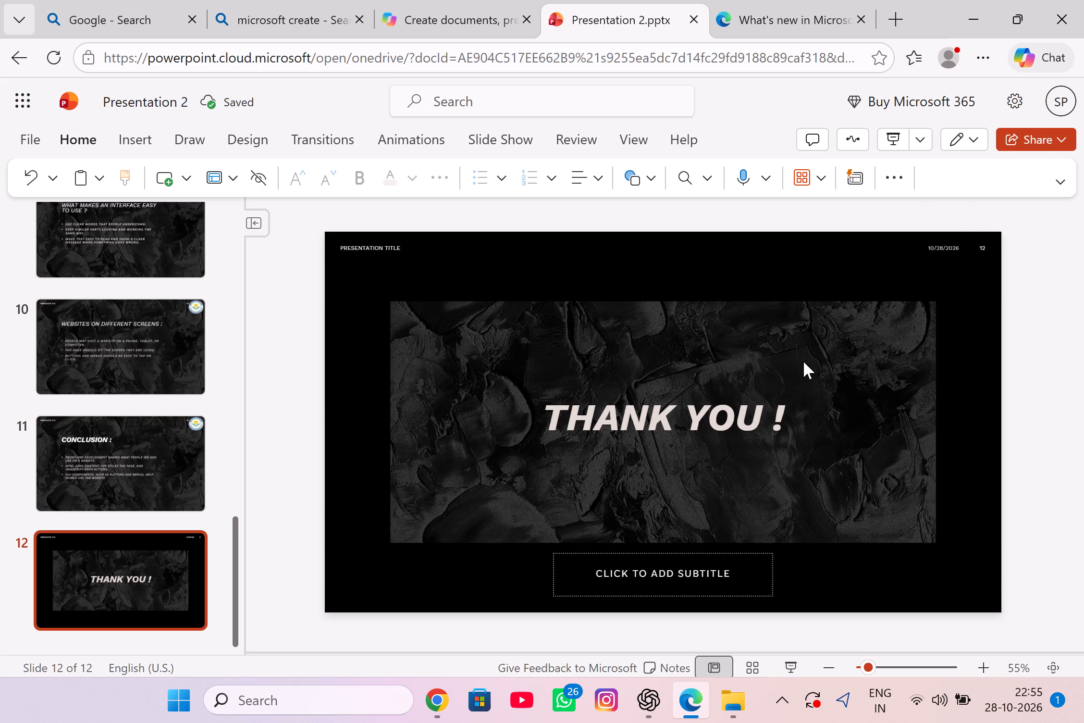
left_click(803, 361)
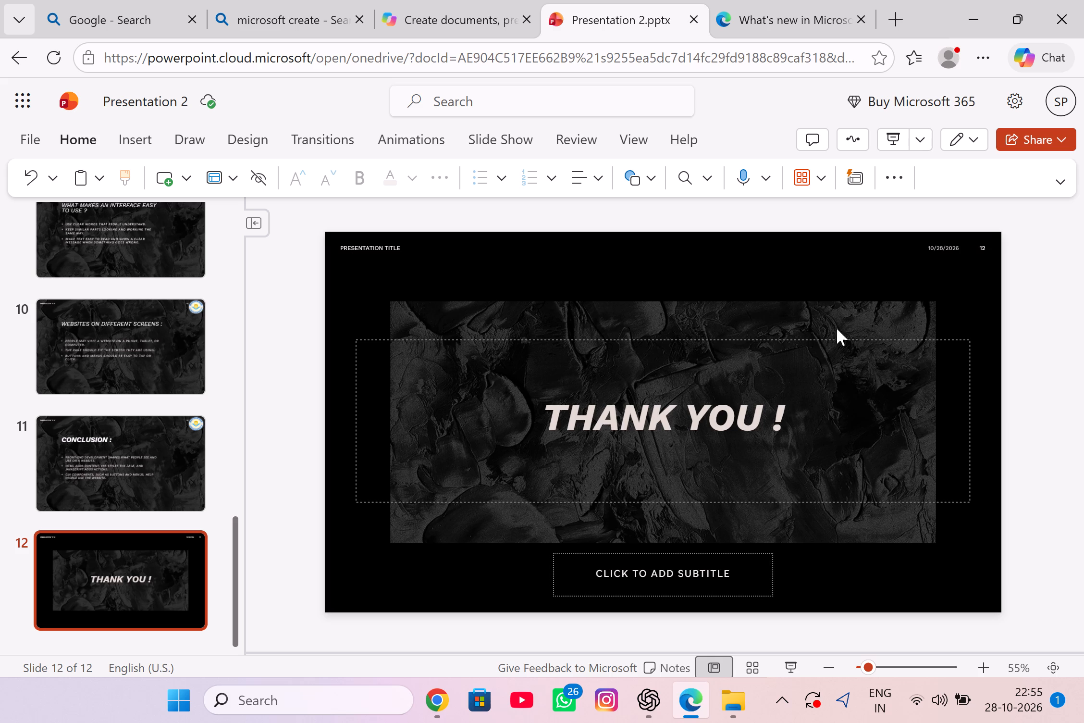
right_click(1012, 242)
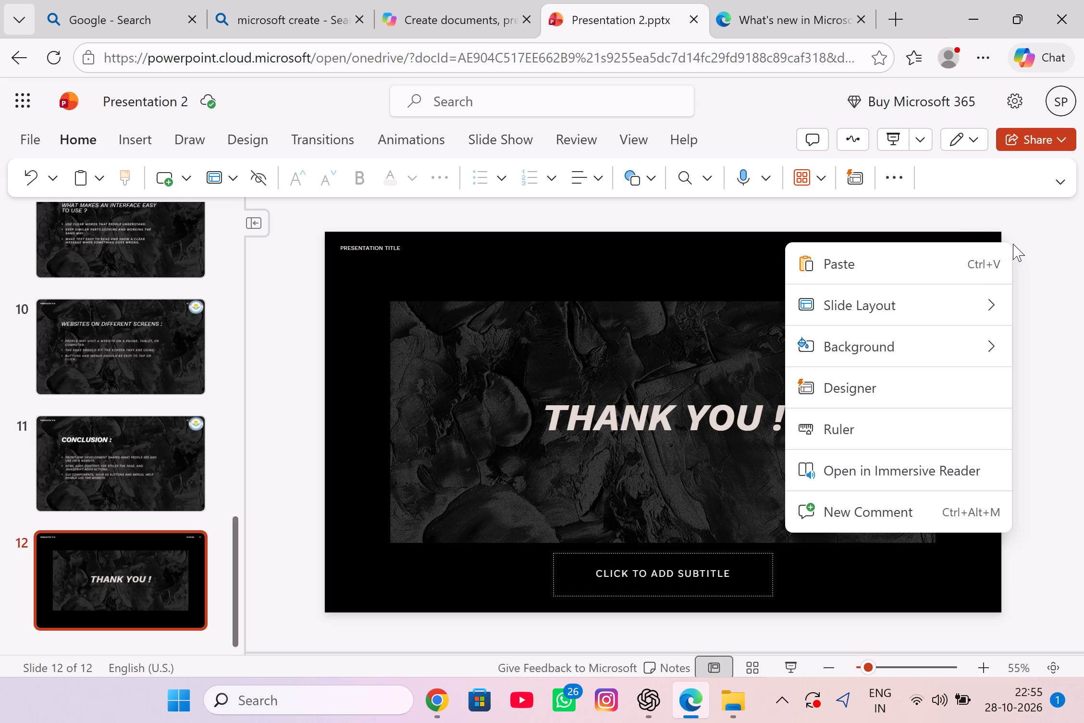
left_click(970, 258)
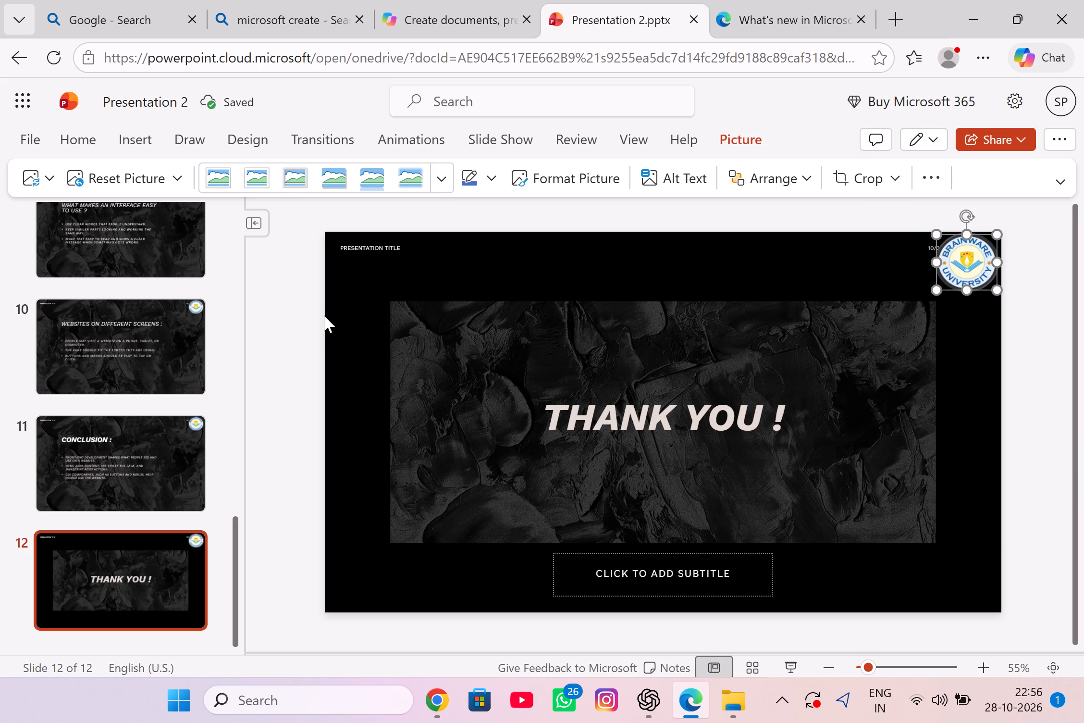
Turn on always-used subtitles for the presentation's slide shows.
scroll(324, 314, "down", 1)
scroll(324, 314, "up", 6)
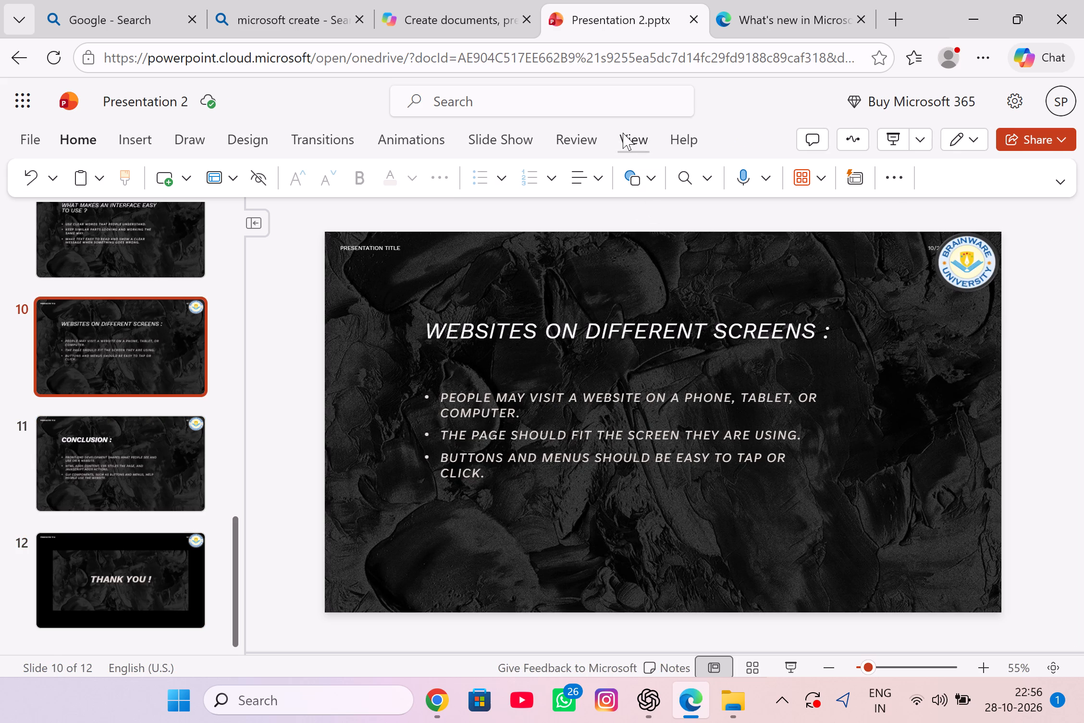
left_click(522, 153)
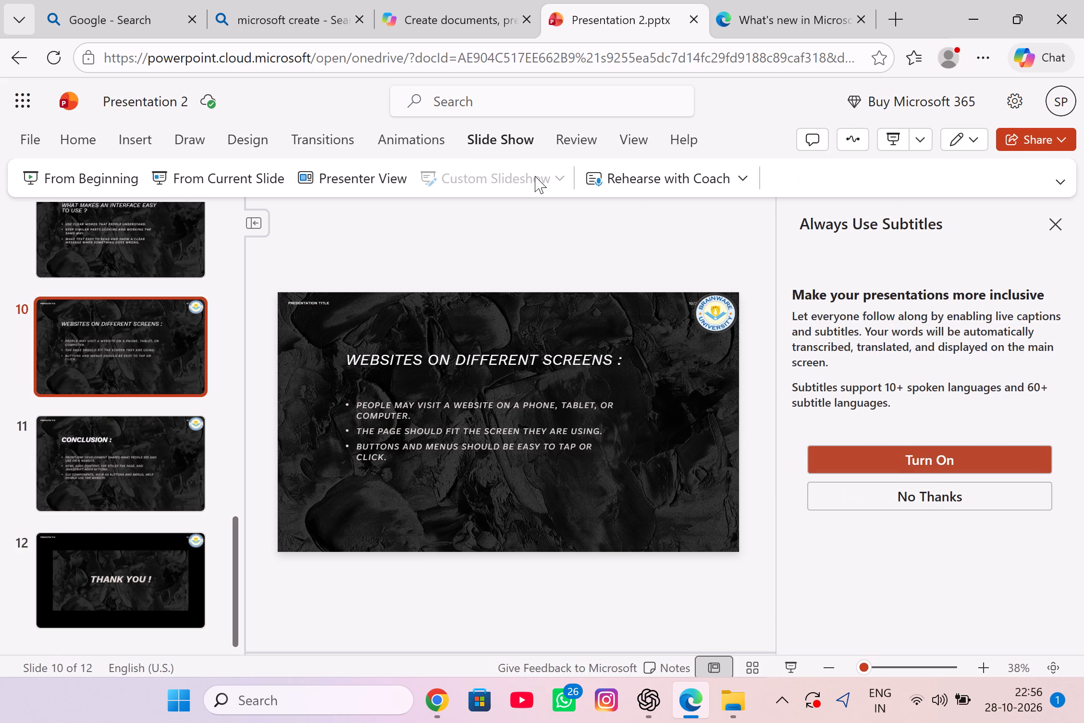
left_click(966, 454)
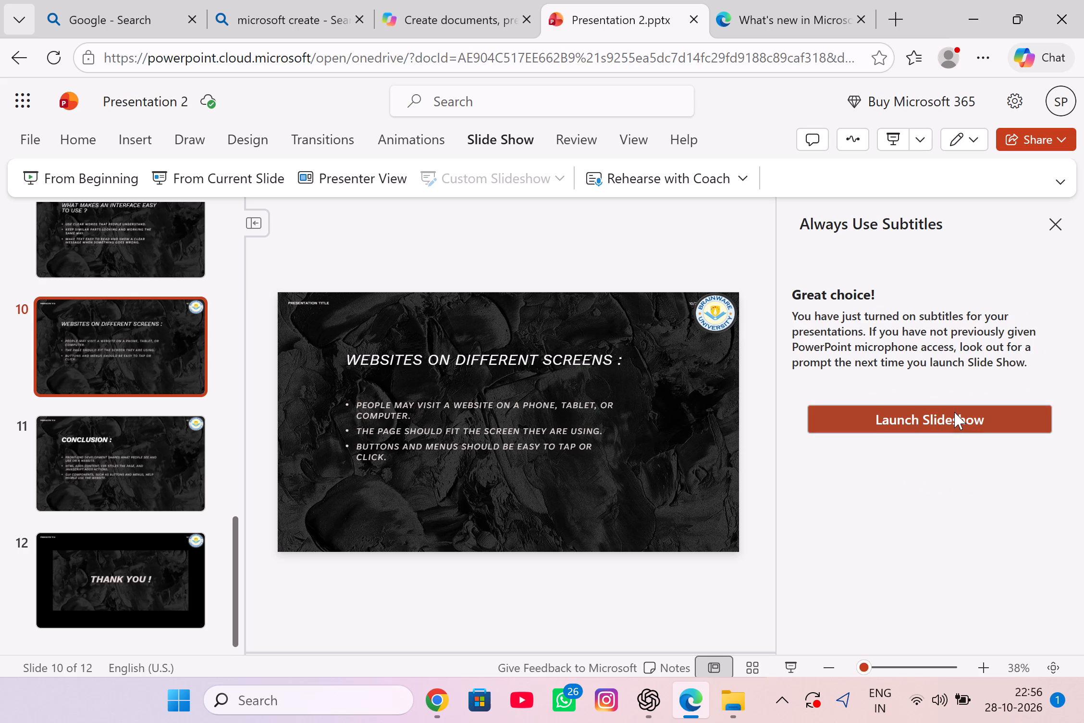
Play the slide show from the opening slide through to the end, checking the logo on each slide, and exit it.
left_click(954, 412)
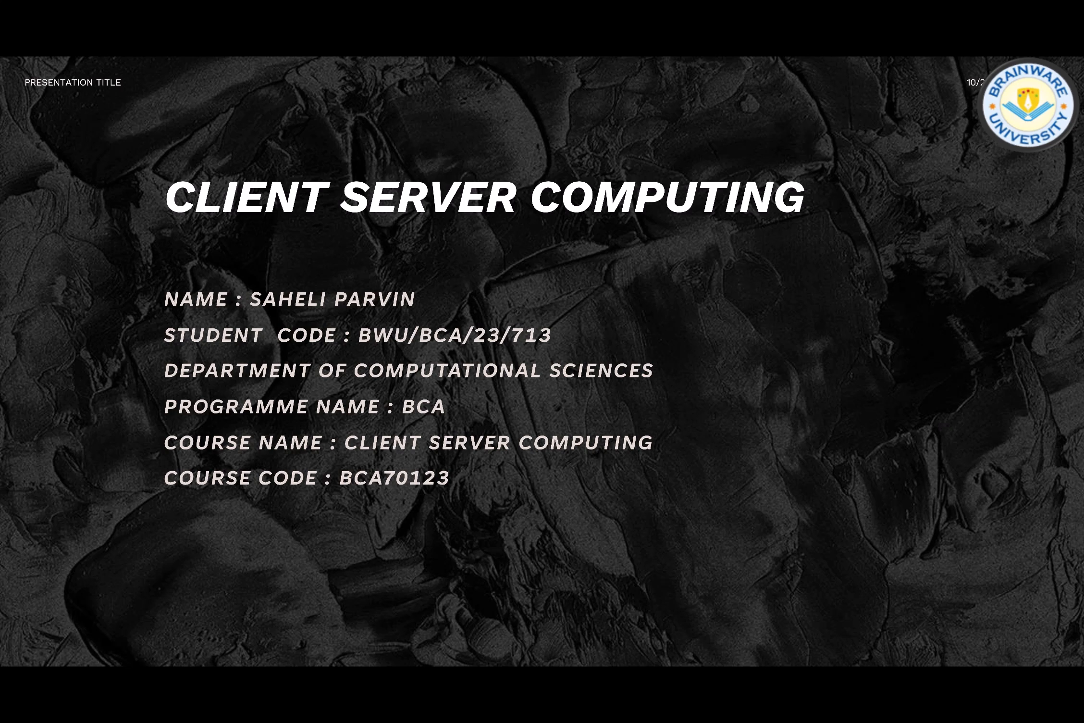
left_click(948, 393)
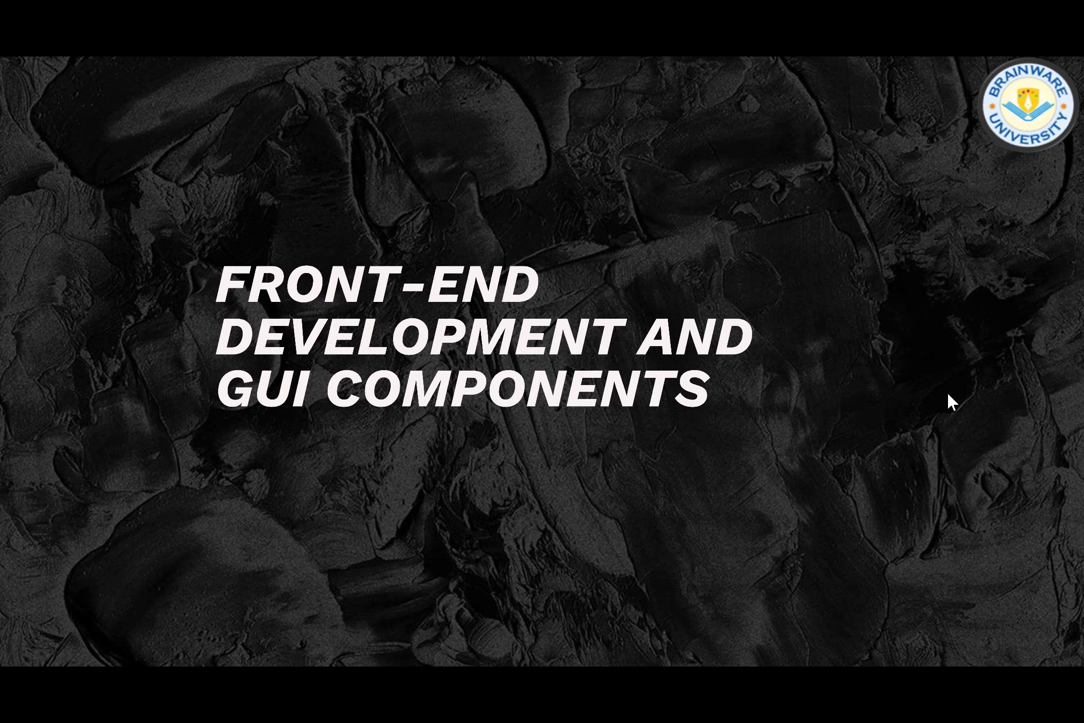
left_click(948, 393)
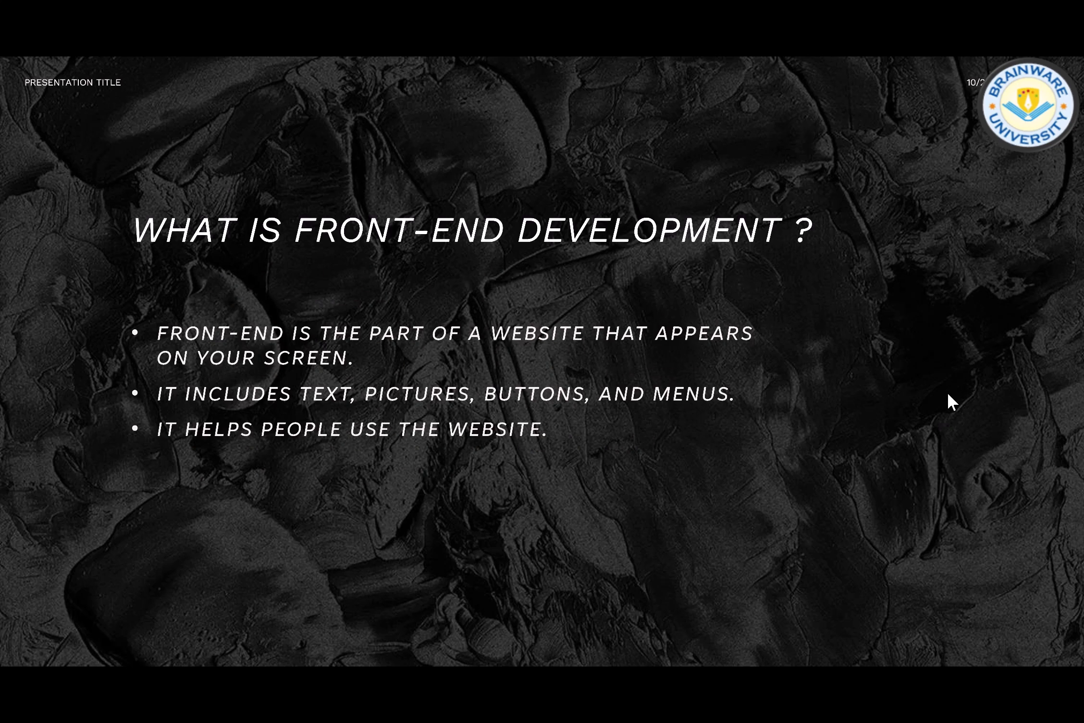
left_click(948, 393)
left_click(948, 393)
left_click(948, 393)
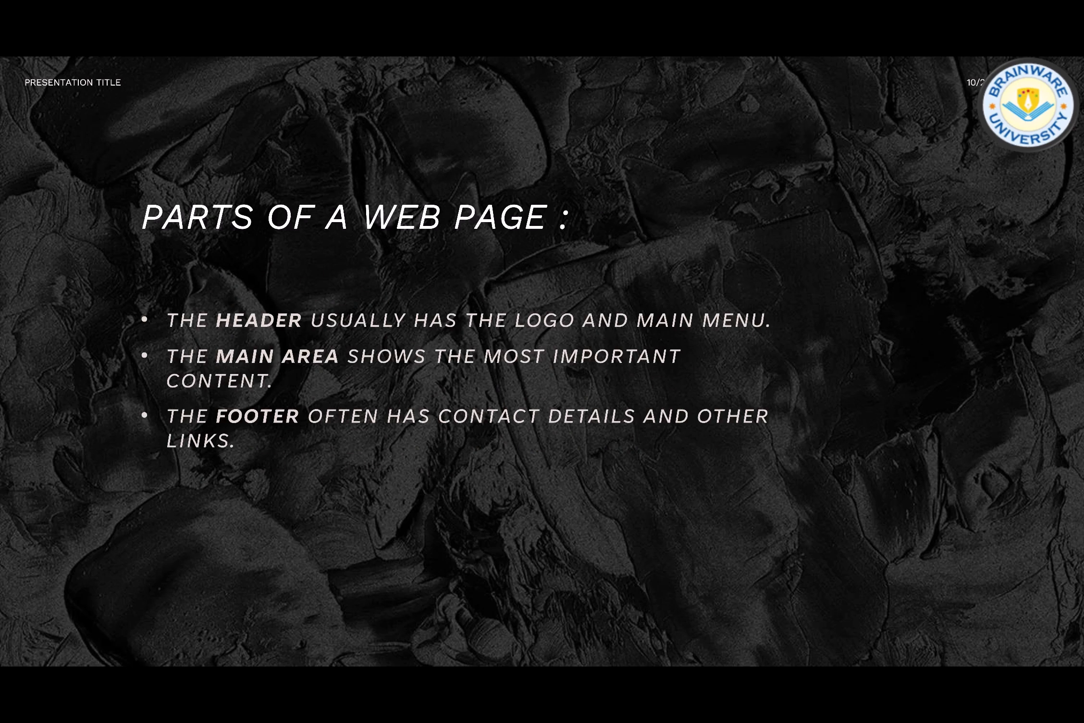
left_click(948, 393)
left_click(948, 393)
left_click(948, 393)
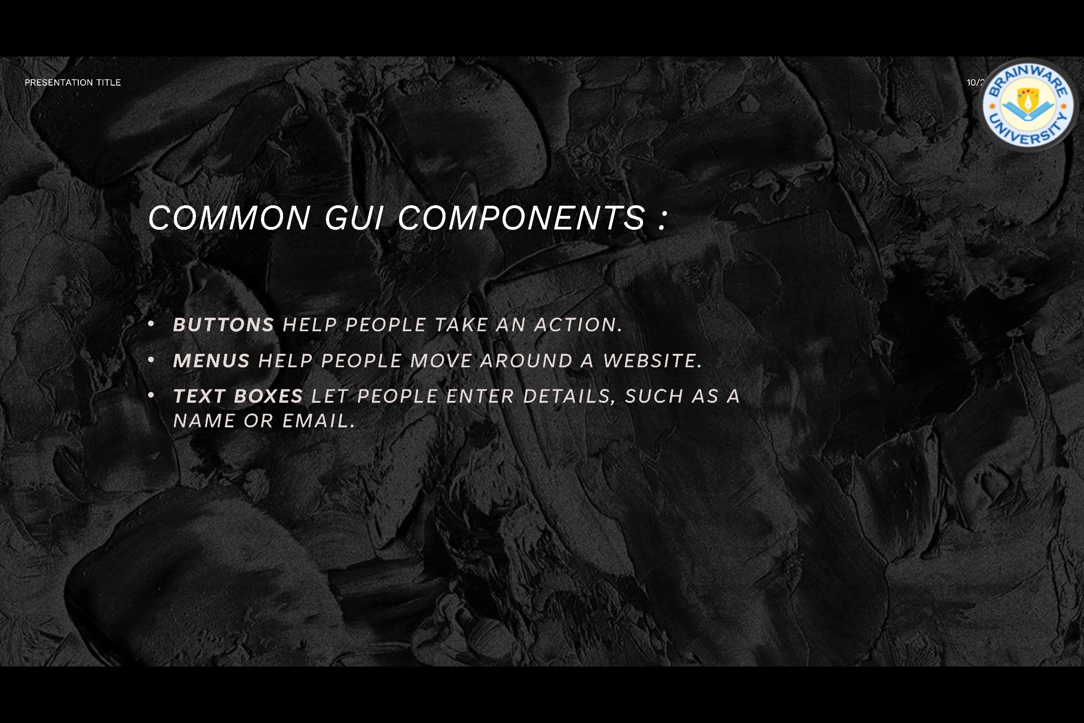
left_click(948, 393)
left_click(916, 359)
left_click(928, 385)
left_click(928, 385)
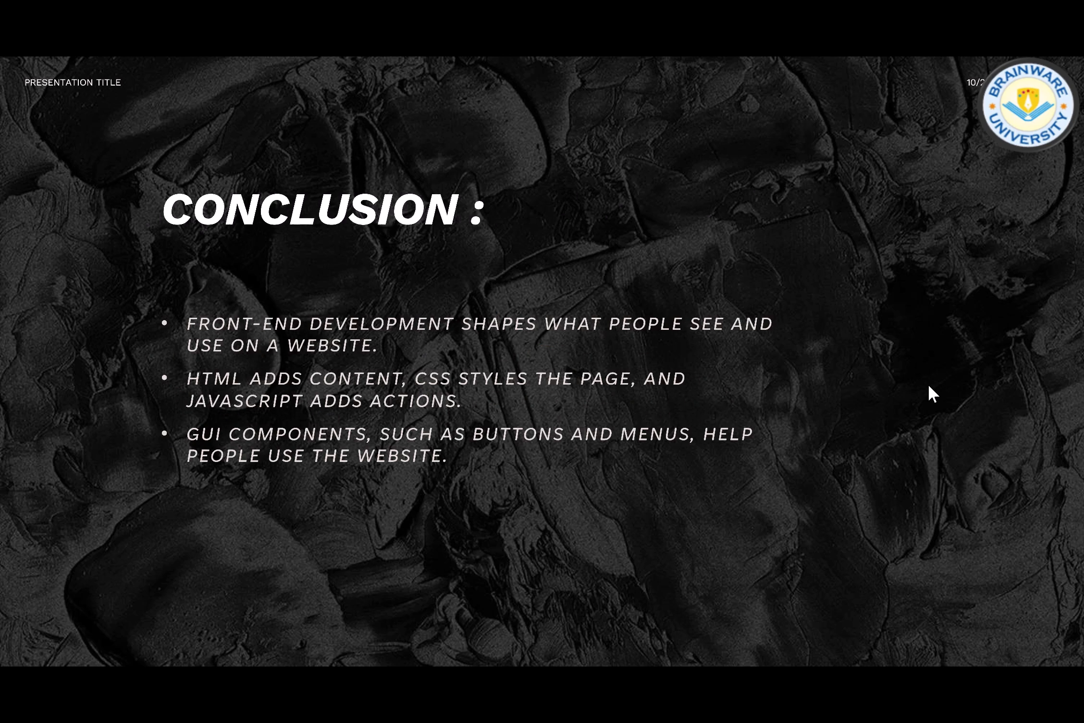
left_click(928, 385)
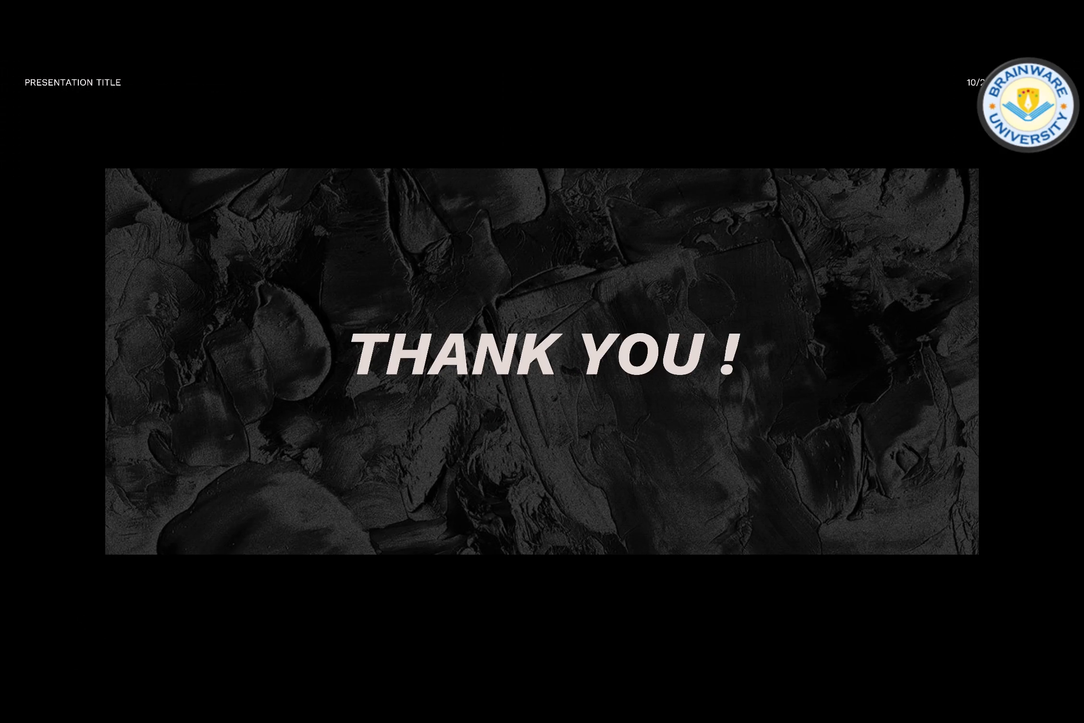
left_click(928, 385)
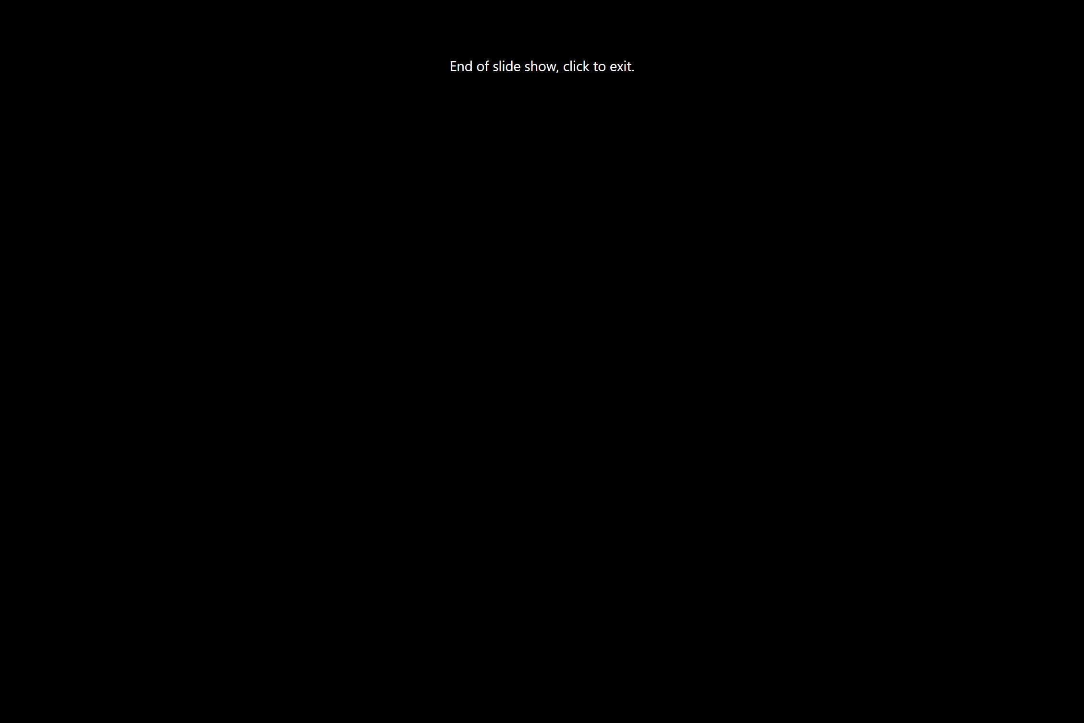
left_click(928, 385)
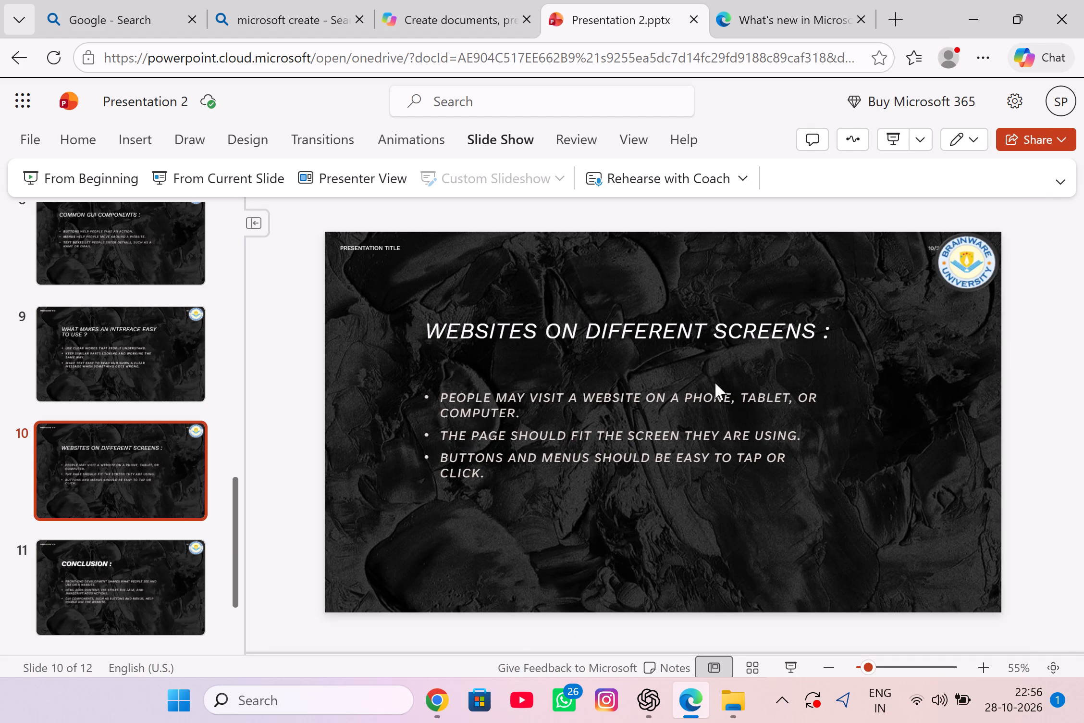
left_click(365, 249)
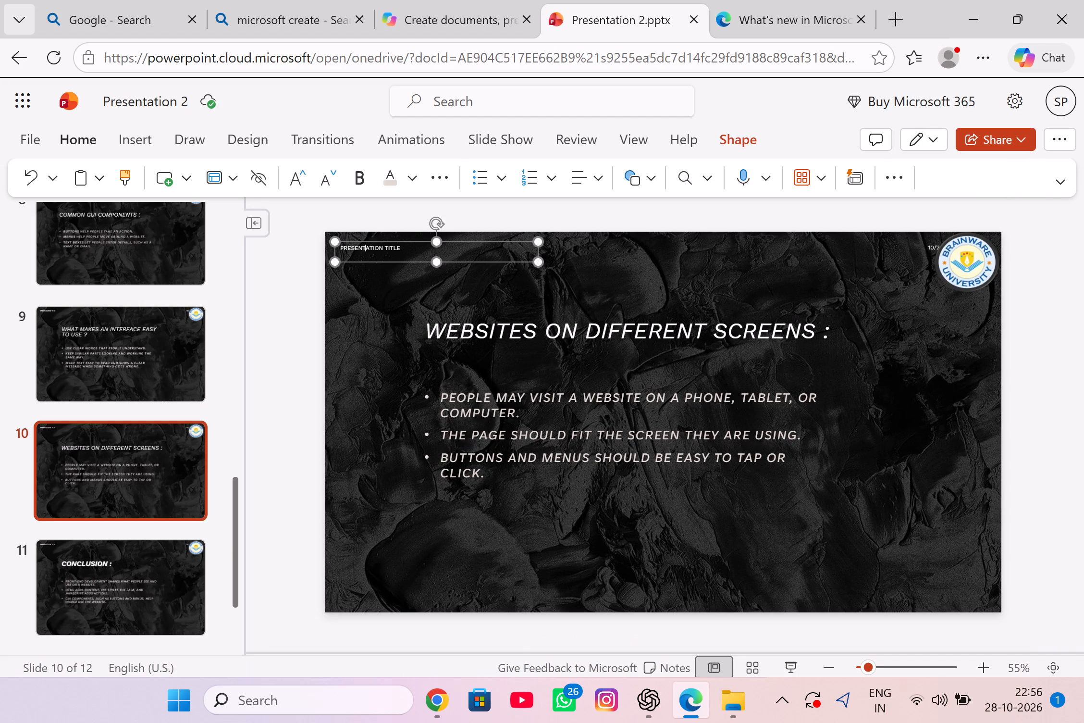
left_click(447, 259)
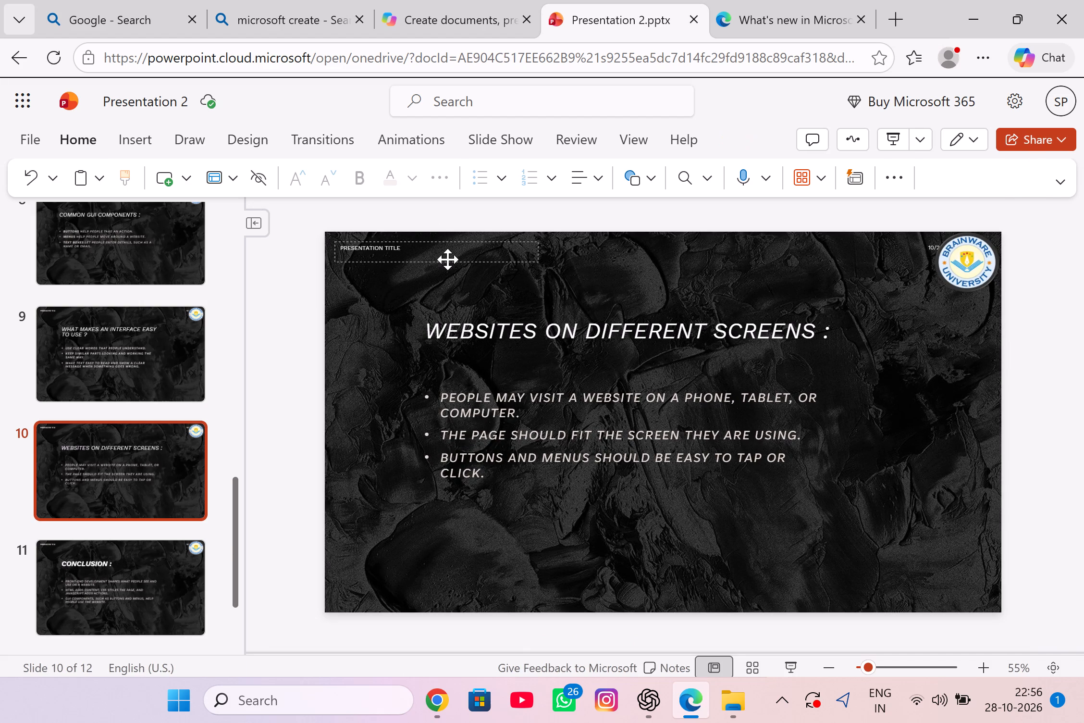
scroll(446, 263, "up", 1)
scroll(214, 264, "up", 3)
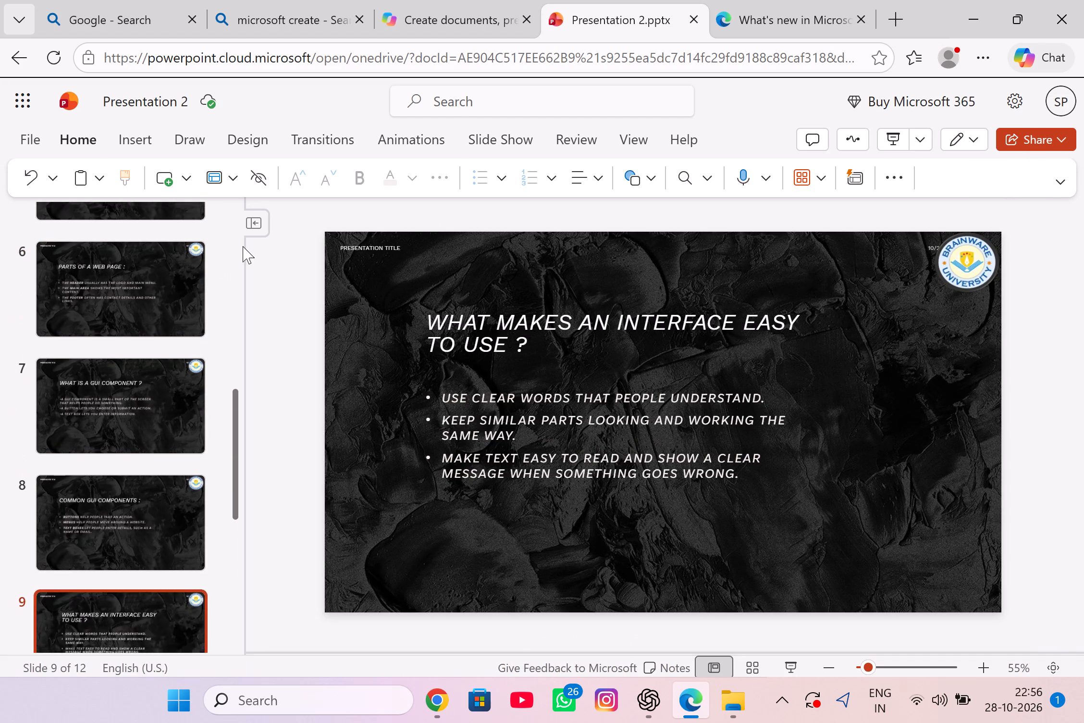
Delete the placeholder text "PRESENTATION TITLE" from the header text box on slide 1, "Client Server Computing".
scroll(243, 246, "up", 12)
left_click(111, 255)
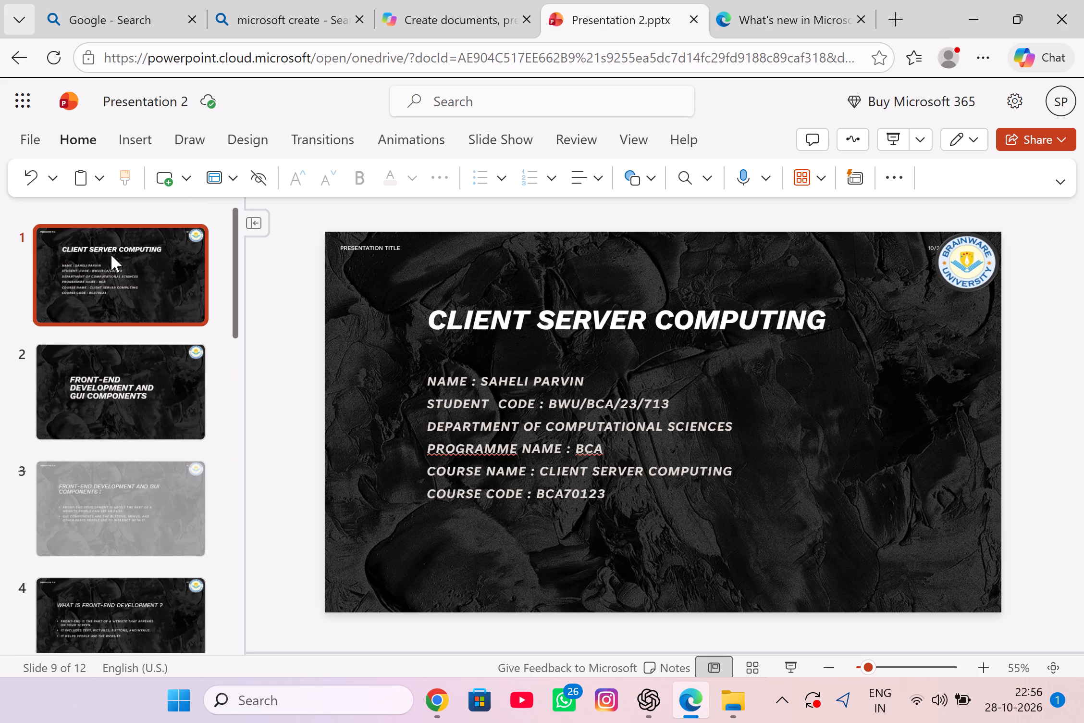
left_click(396, 239)
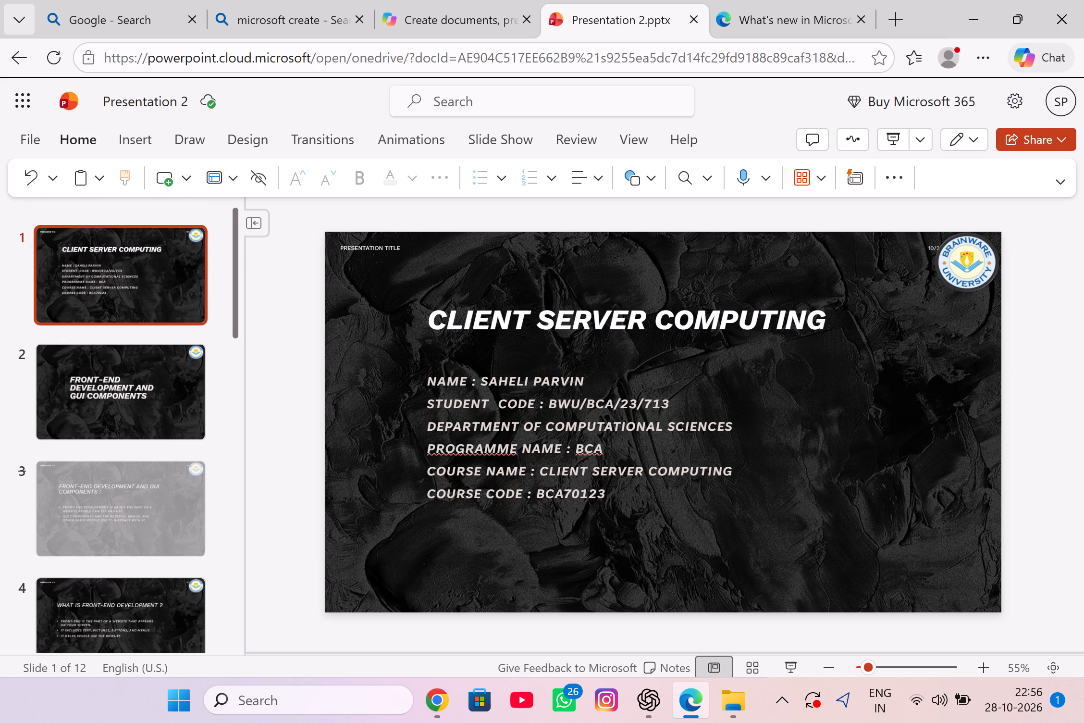
left_click(393, 250)
left_click(434, 258)
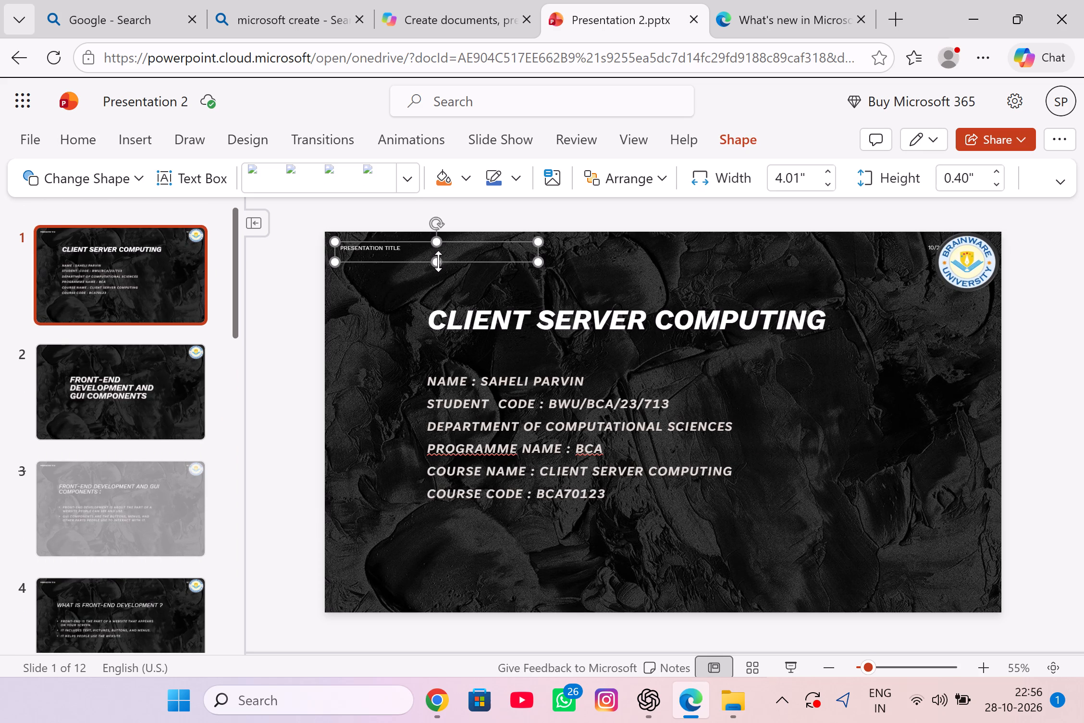
left_click(440, 261)
key("BackSpace")
key("BackSpace")
key("BackSpace")
key("BackSpace")
key("BackSpace")
key("BackSpace")
key("BackSpace")
key("BackSpace")
key("BackSpace")
key("BackSpace")
key("BackSpace")
key("BackSpace")
key("BackSpace")
key("BackSpace")
key("BackSpace")
key("BackSpace")
key("BackSpace")
key("BackSpace")
key("BackSpace")
key("BackSpace")
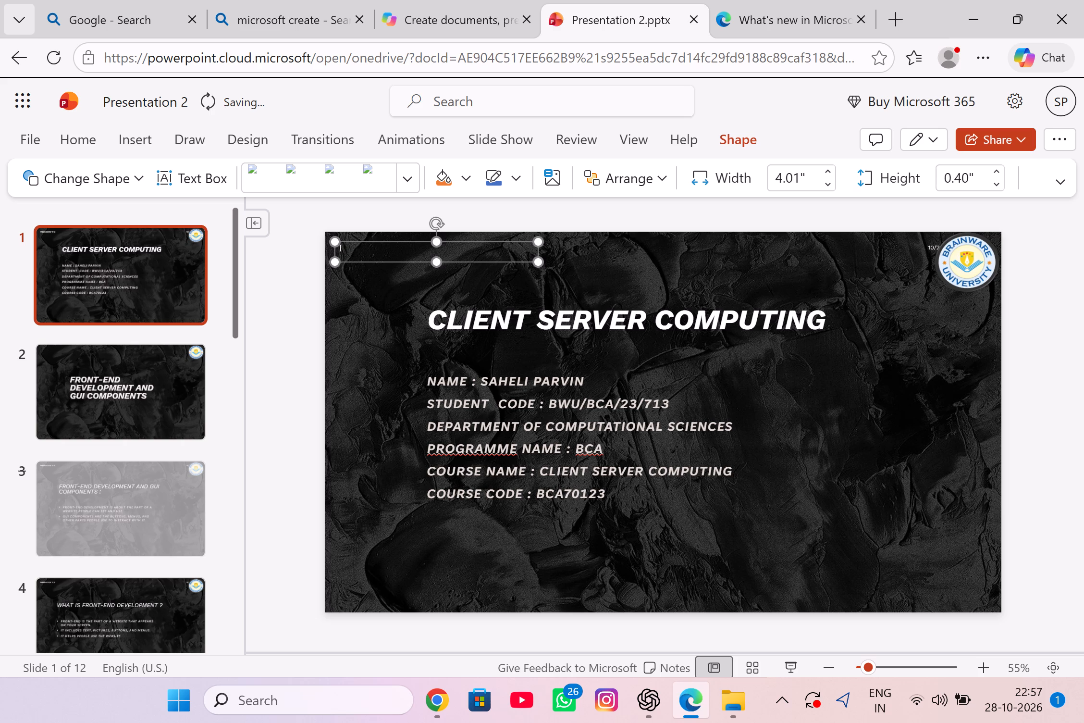
key("BackSpace")
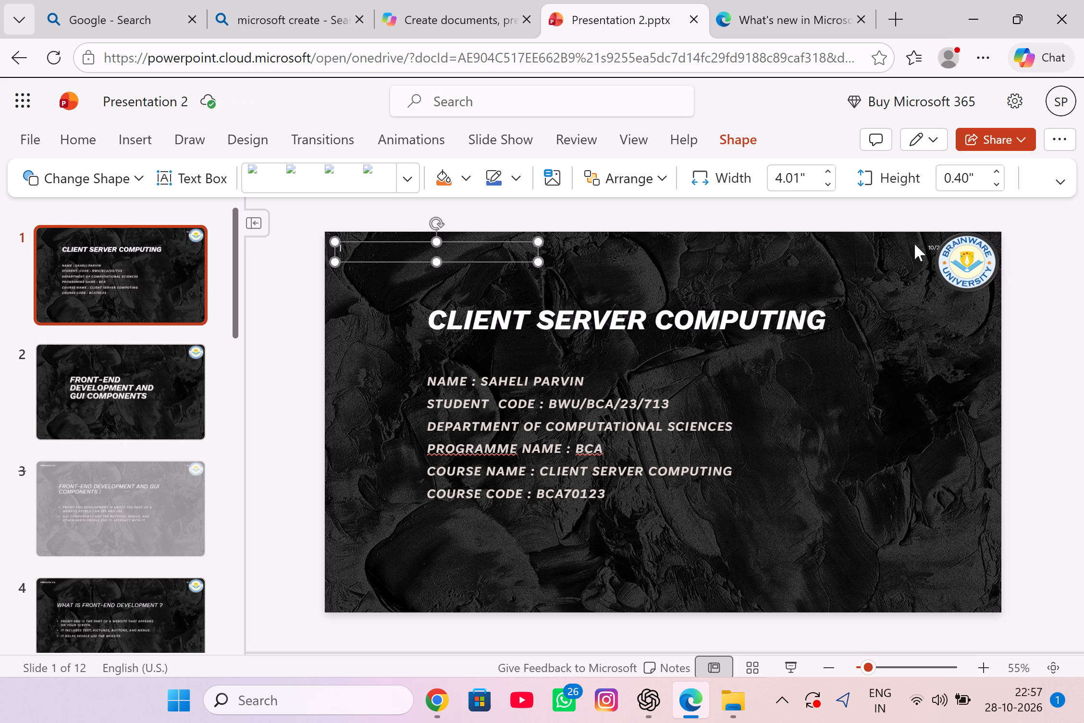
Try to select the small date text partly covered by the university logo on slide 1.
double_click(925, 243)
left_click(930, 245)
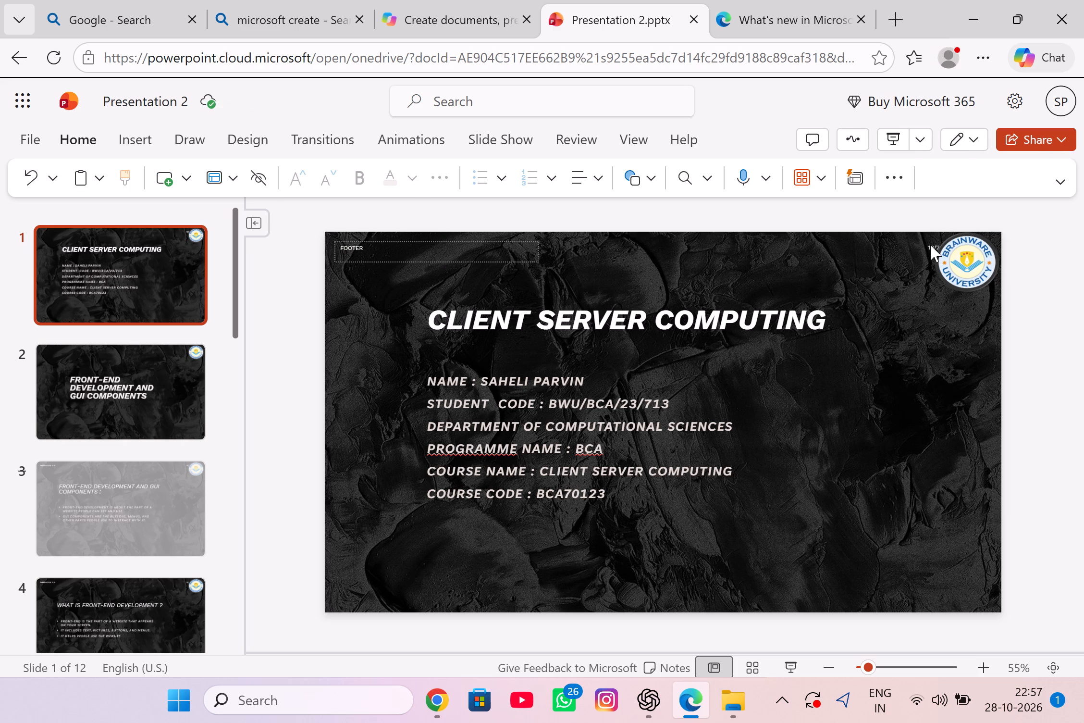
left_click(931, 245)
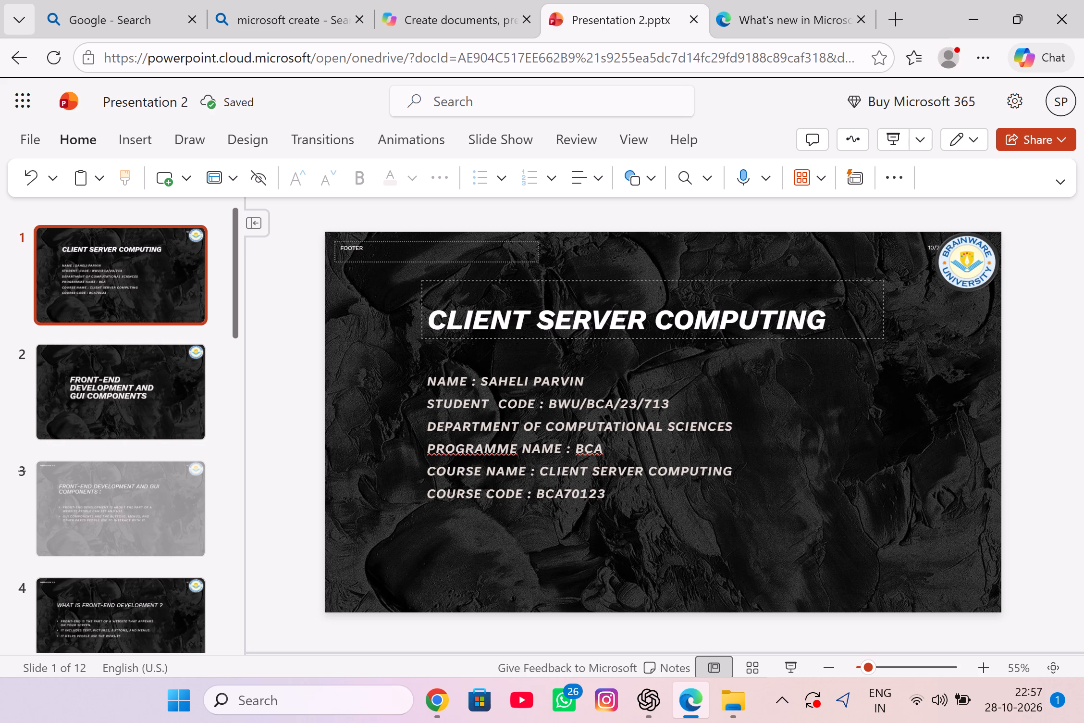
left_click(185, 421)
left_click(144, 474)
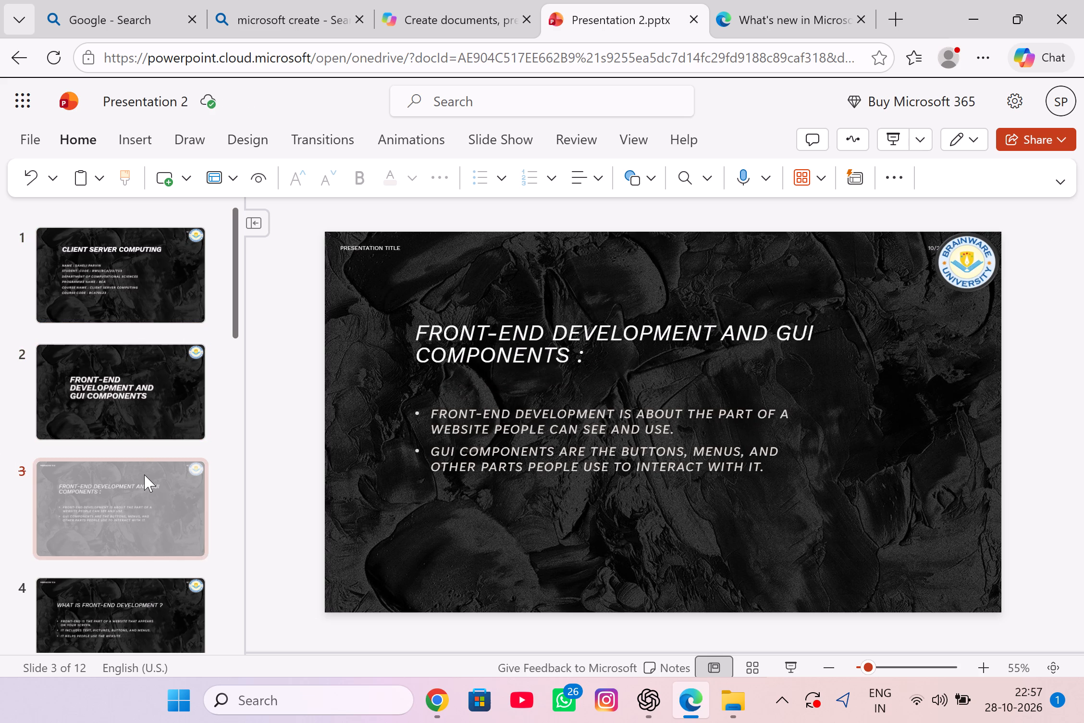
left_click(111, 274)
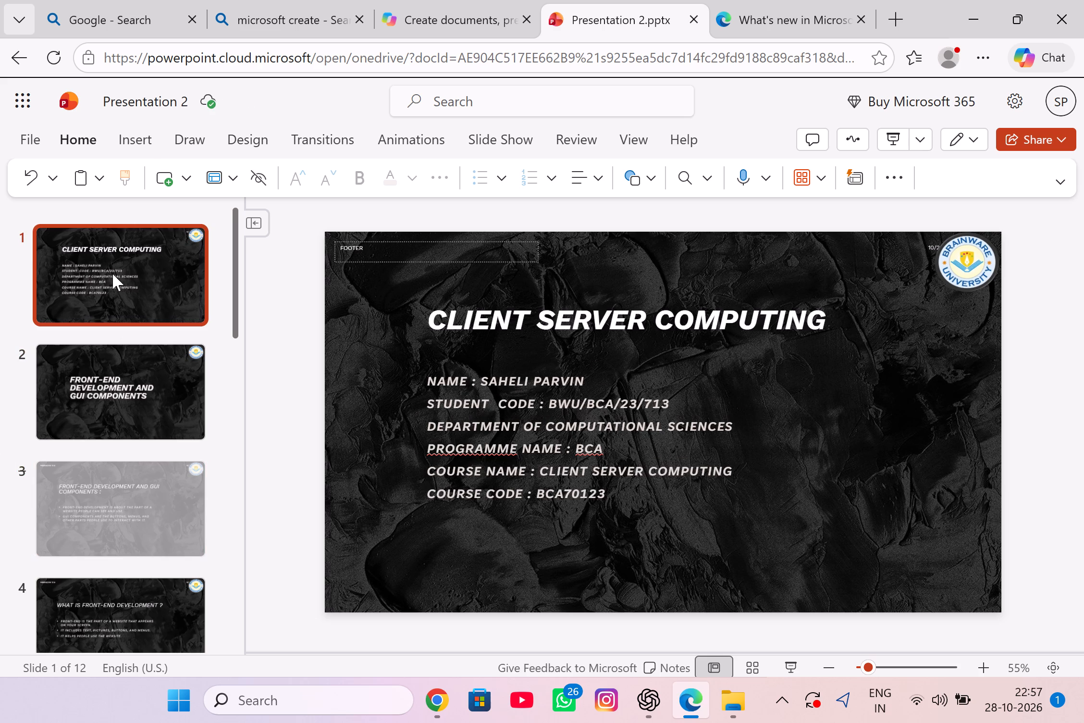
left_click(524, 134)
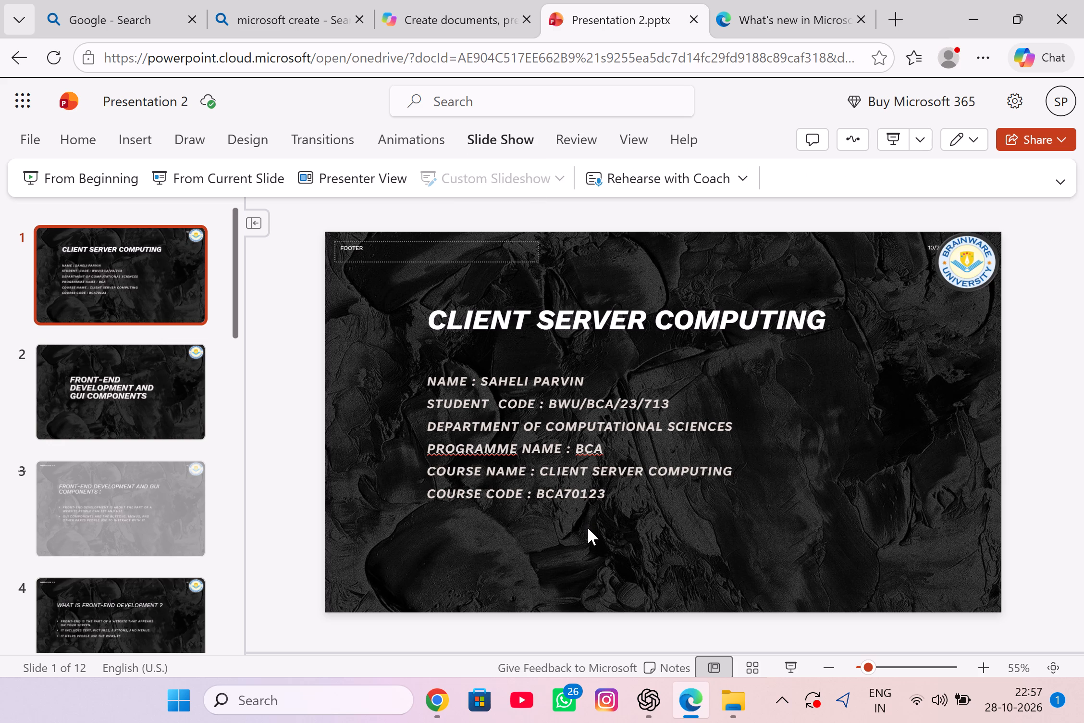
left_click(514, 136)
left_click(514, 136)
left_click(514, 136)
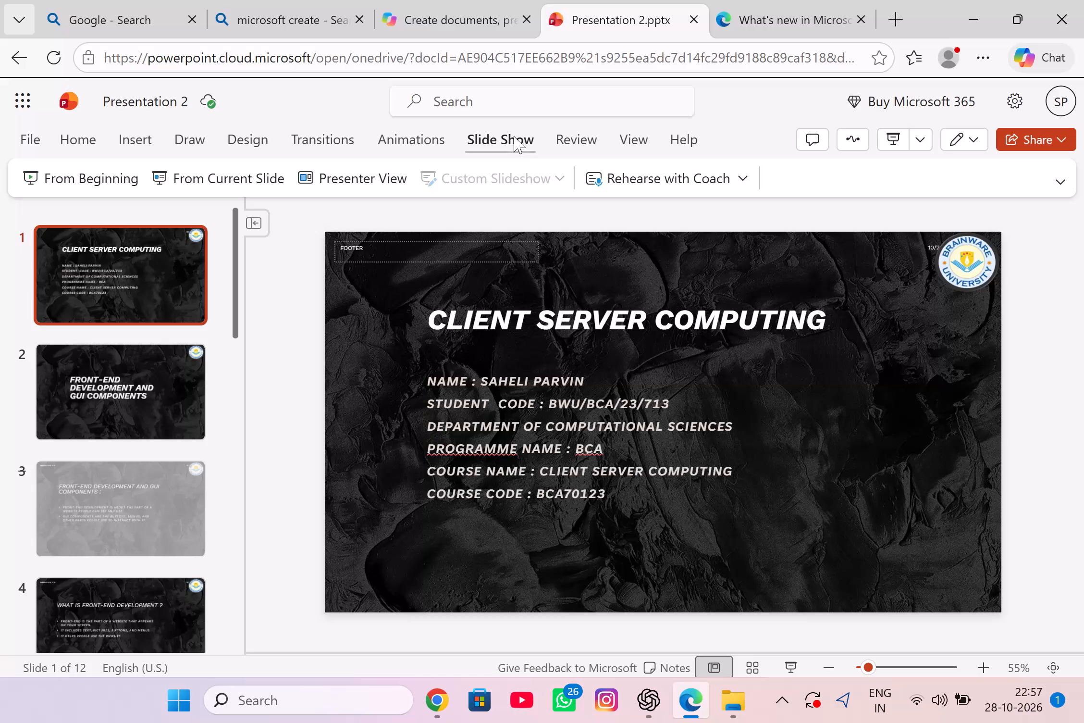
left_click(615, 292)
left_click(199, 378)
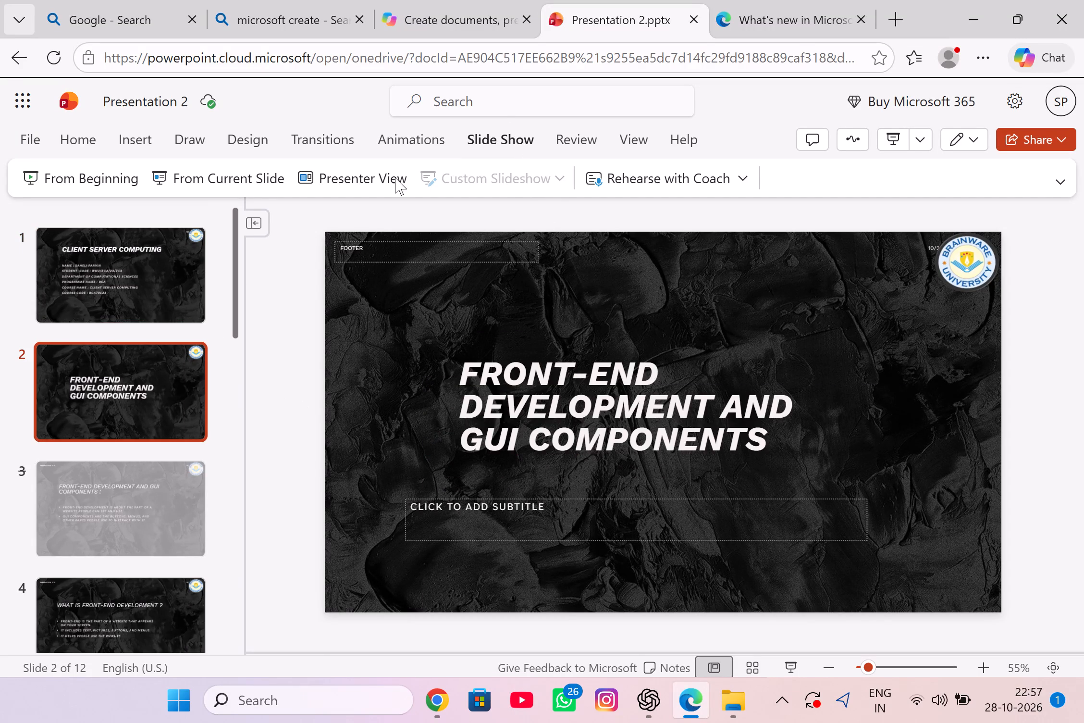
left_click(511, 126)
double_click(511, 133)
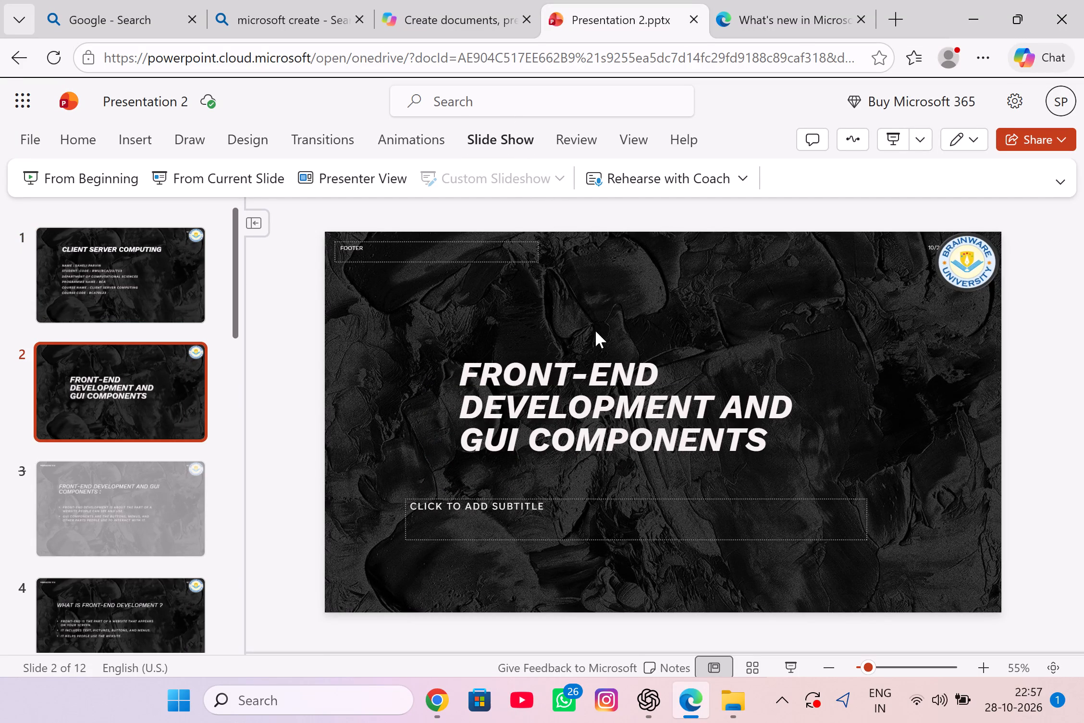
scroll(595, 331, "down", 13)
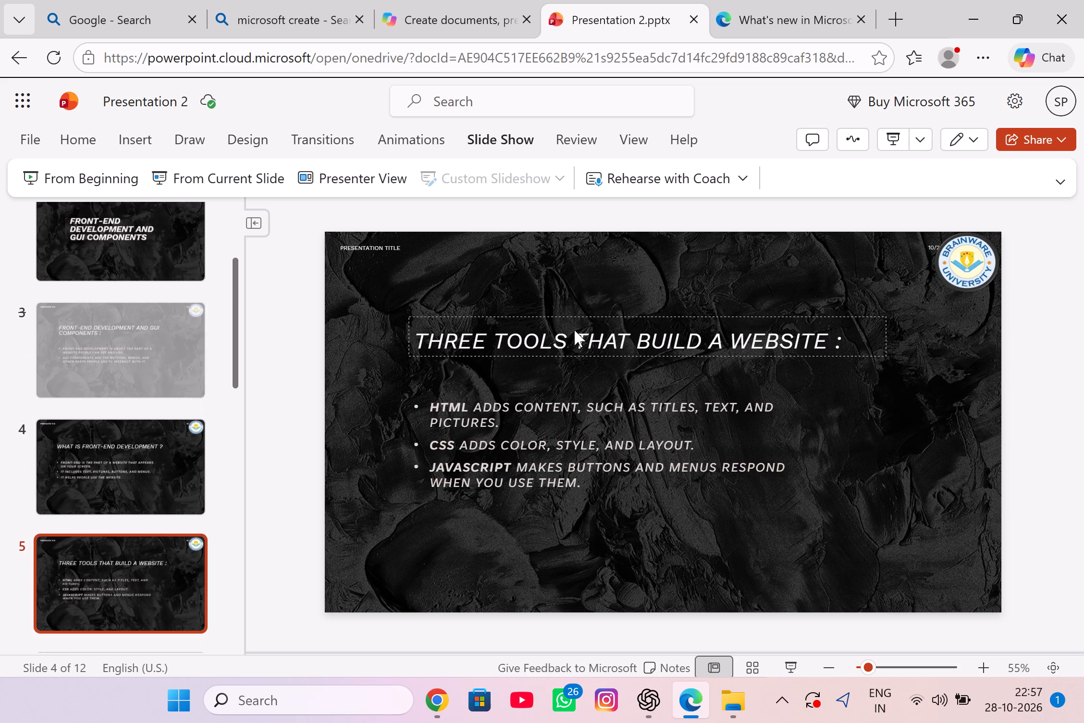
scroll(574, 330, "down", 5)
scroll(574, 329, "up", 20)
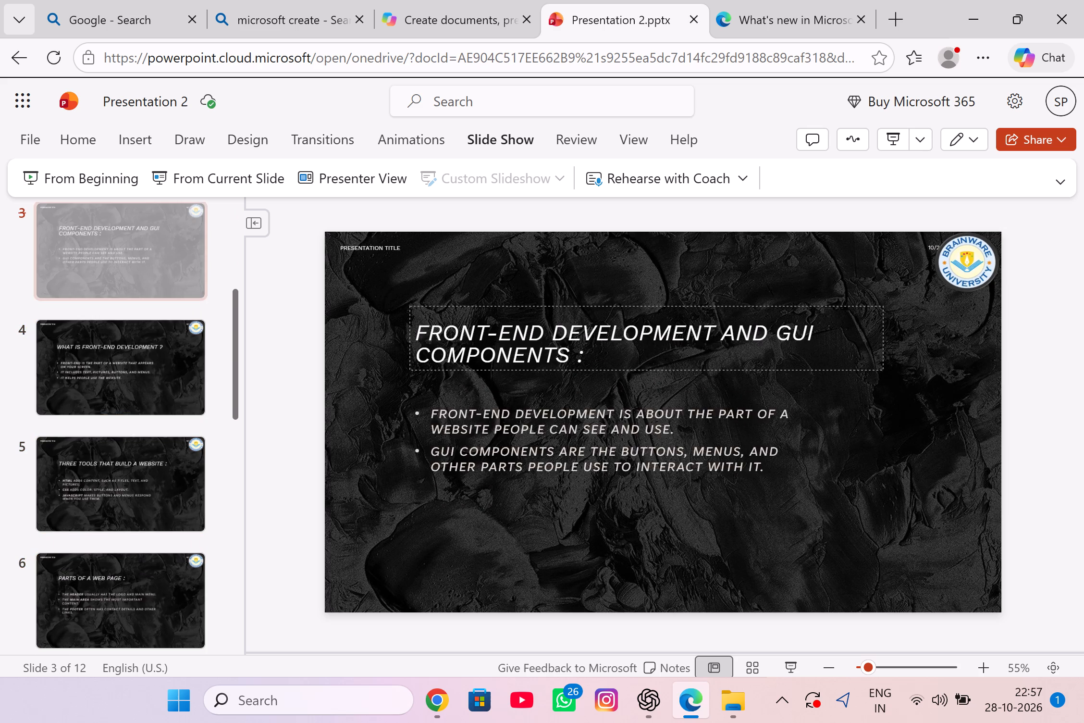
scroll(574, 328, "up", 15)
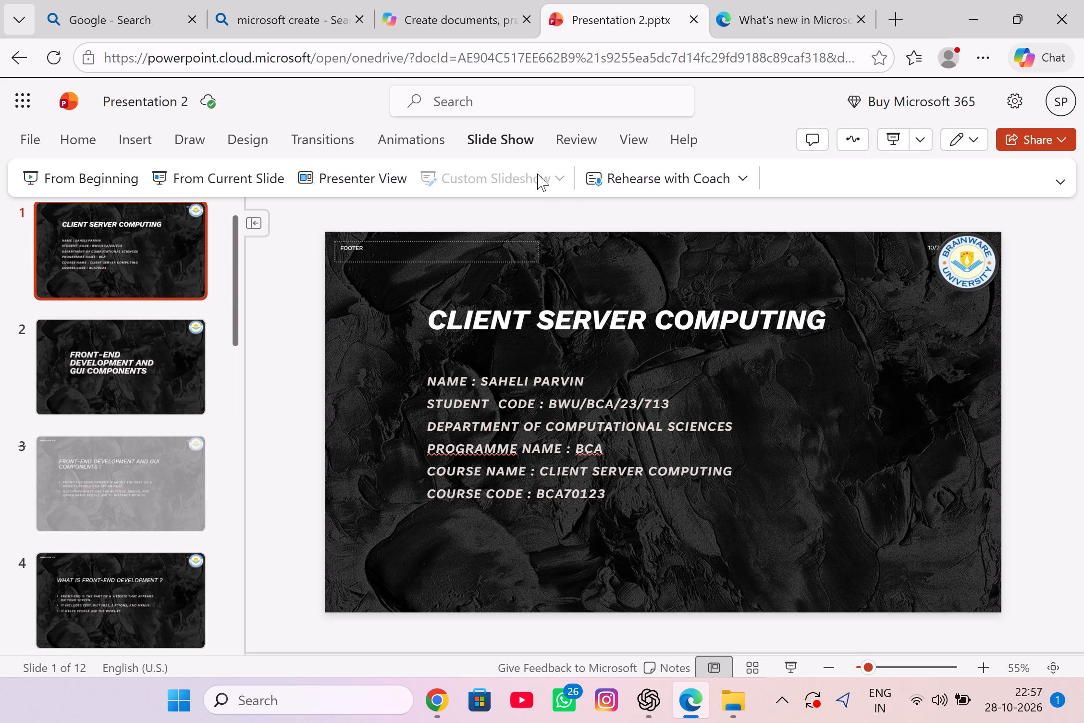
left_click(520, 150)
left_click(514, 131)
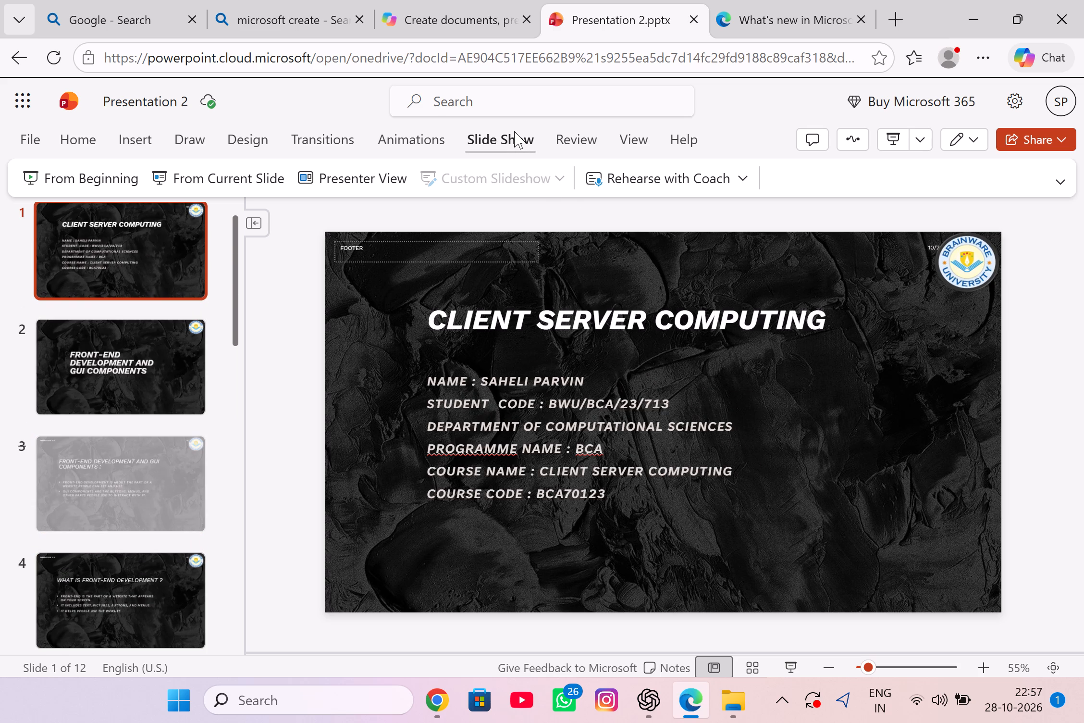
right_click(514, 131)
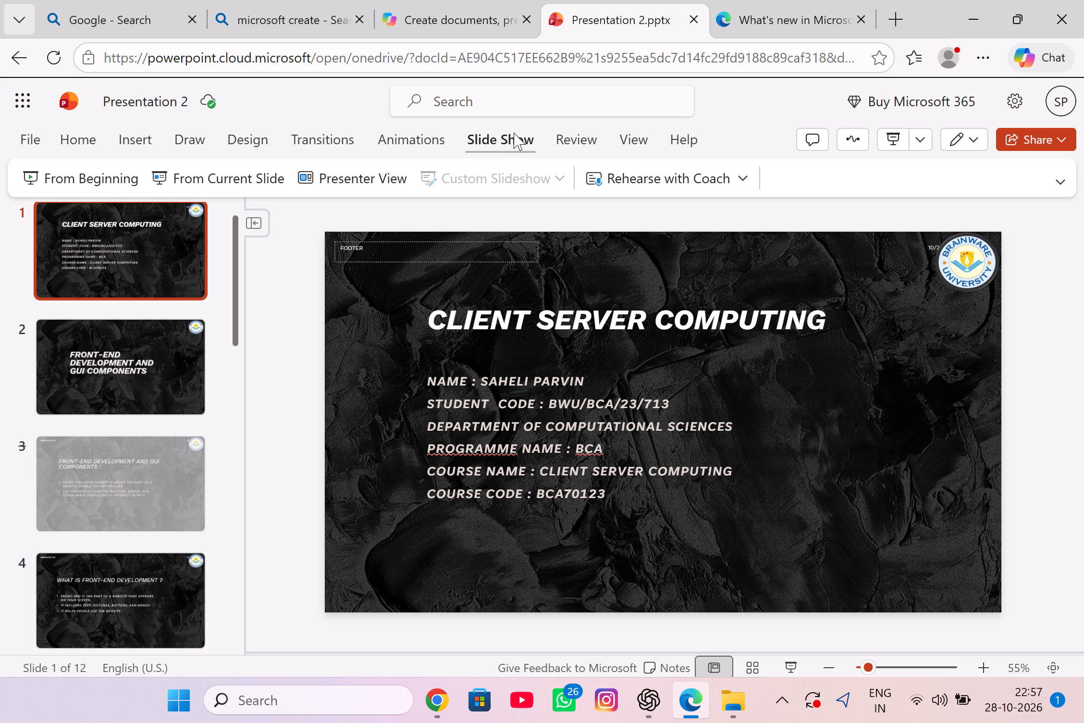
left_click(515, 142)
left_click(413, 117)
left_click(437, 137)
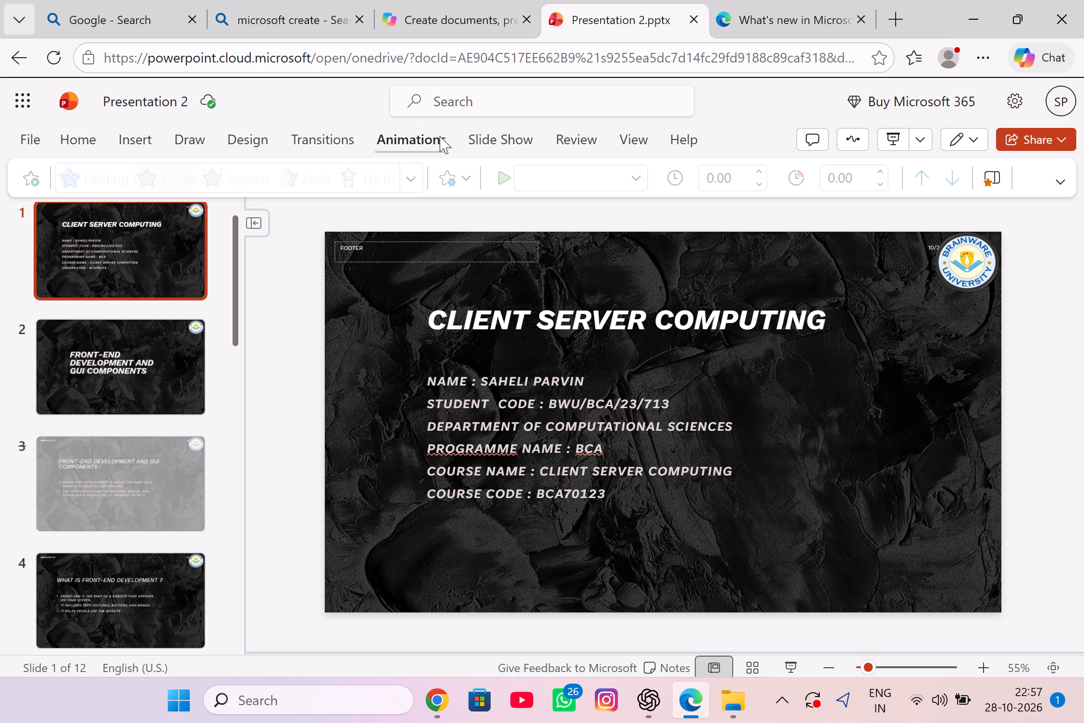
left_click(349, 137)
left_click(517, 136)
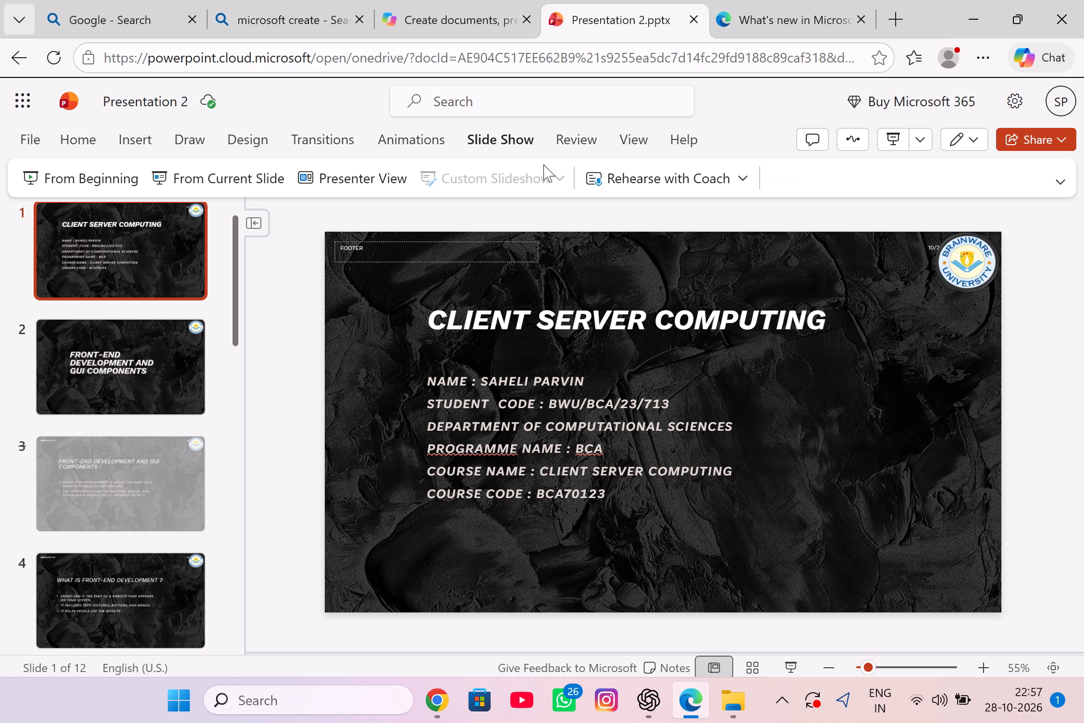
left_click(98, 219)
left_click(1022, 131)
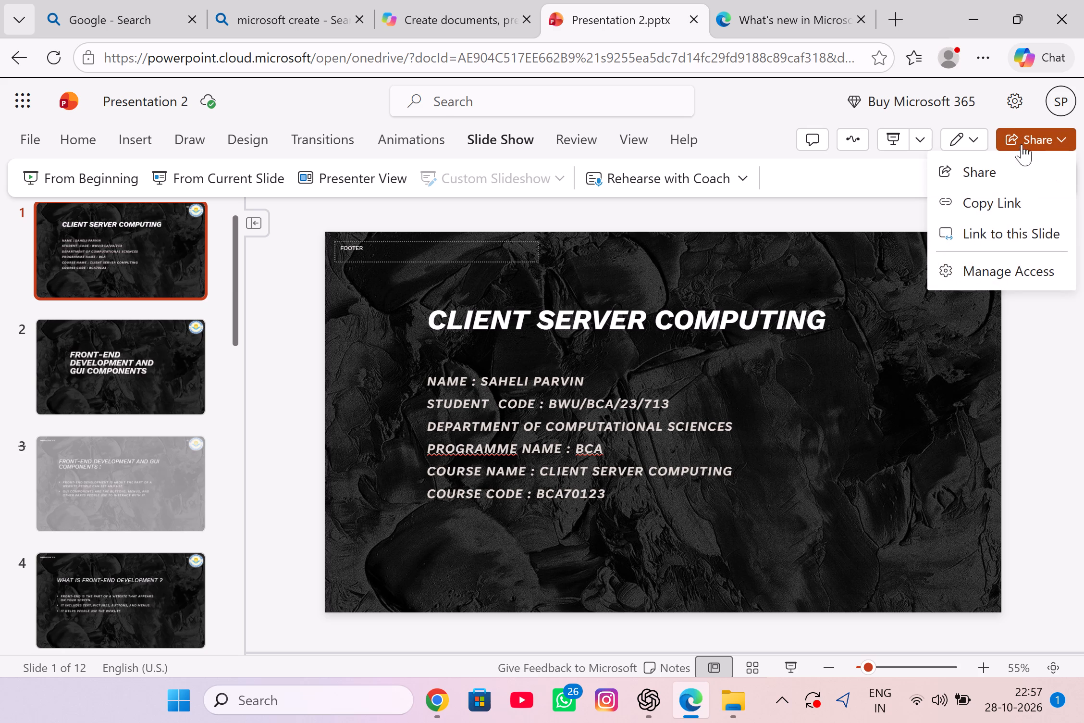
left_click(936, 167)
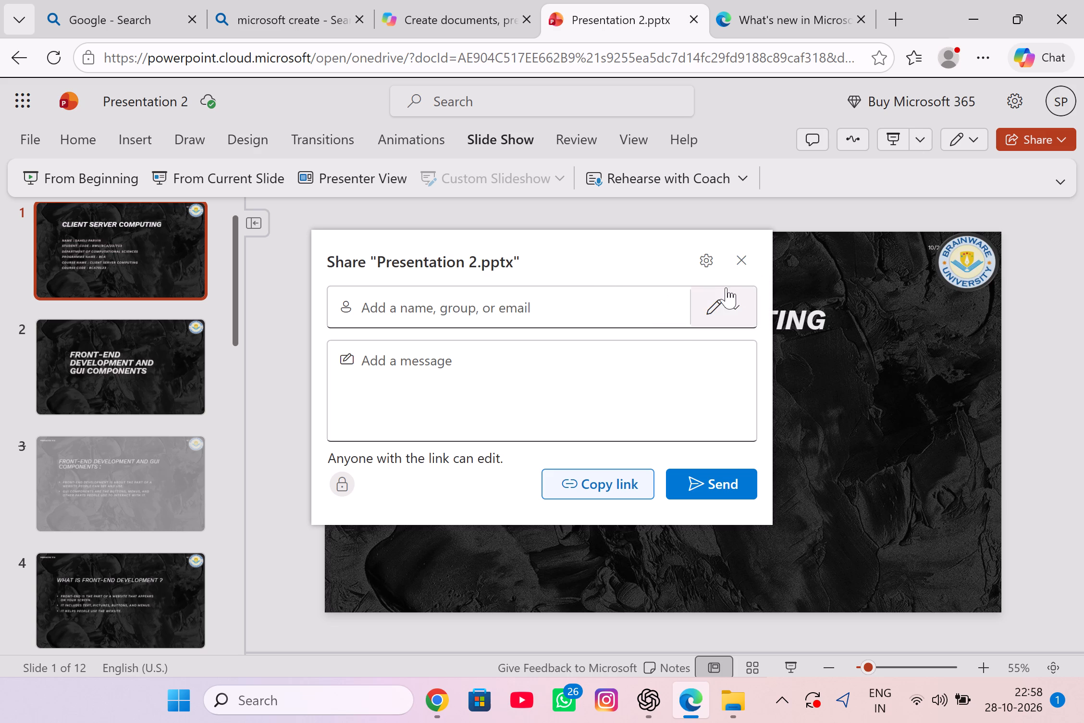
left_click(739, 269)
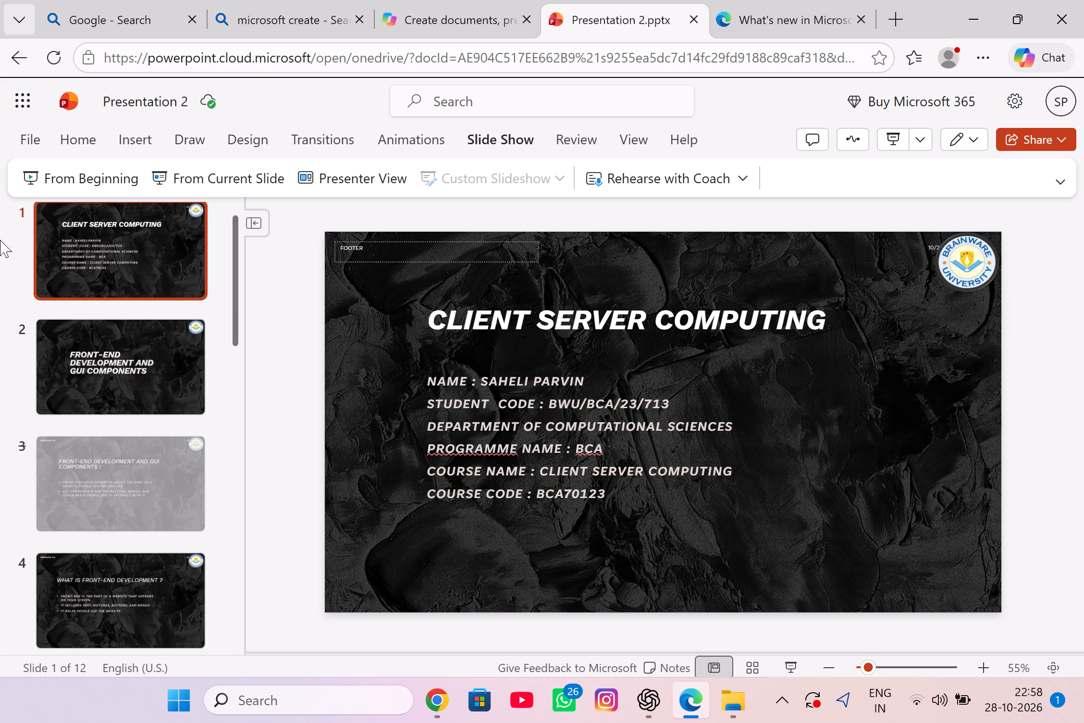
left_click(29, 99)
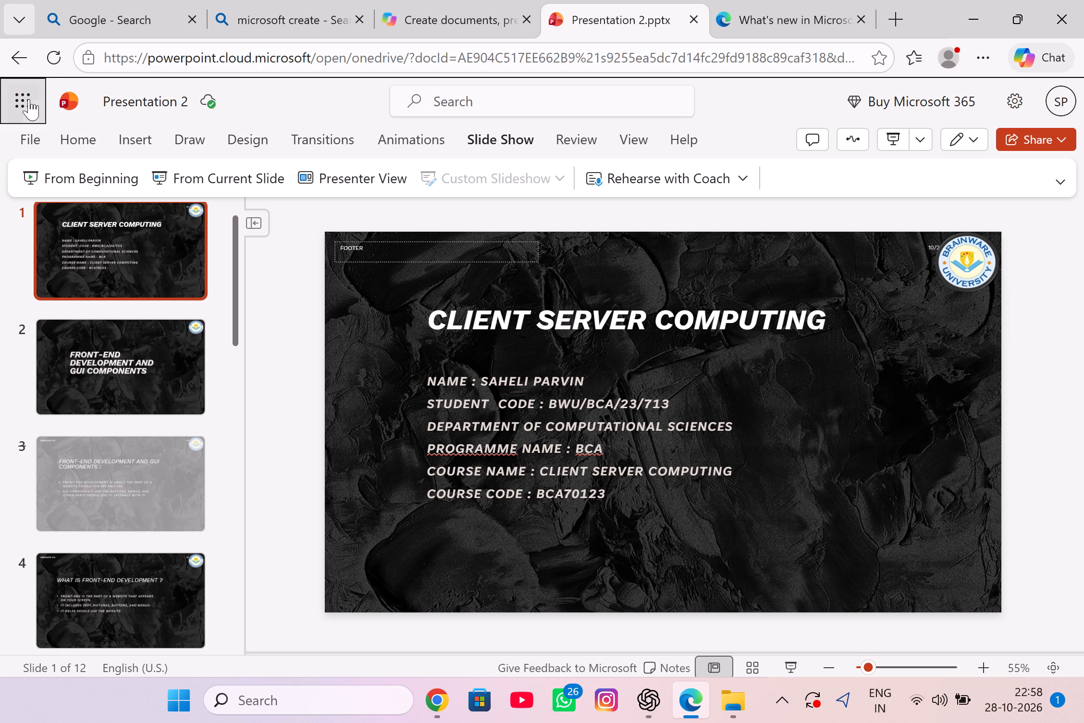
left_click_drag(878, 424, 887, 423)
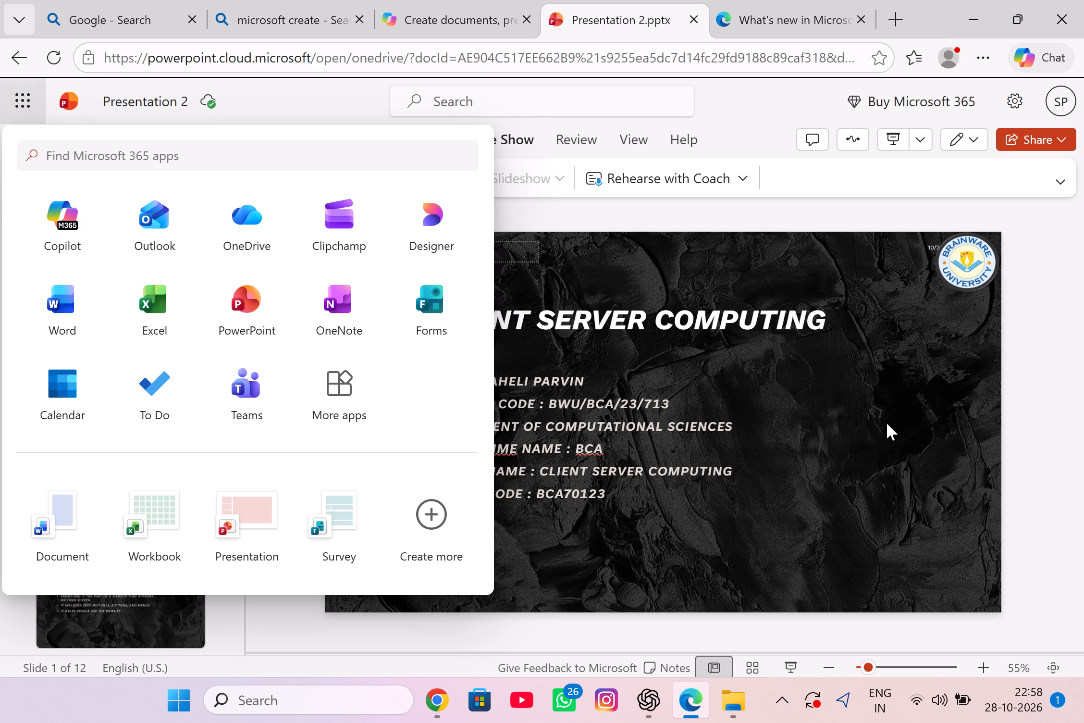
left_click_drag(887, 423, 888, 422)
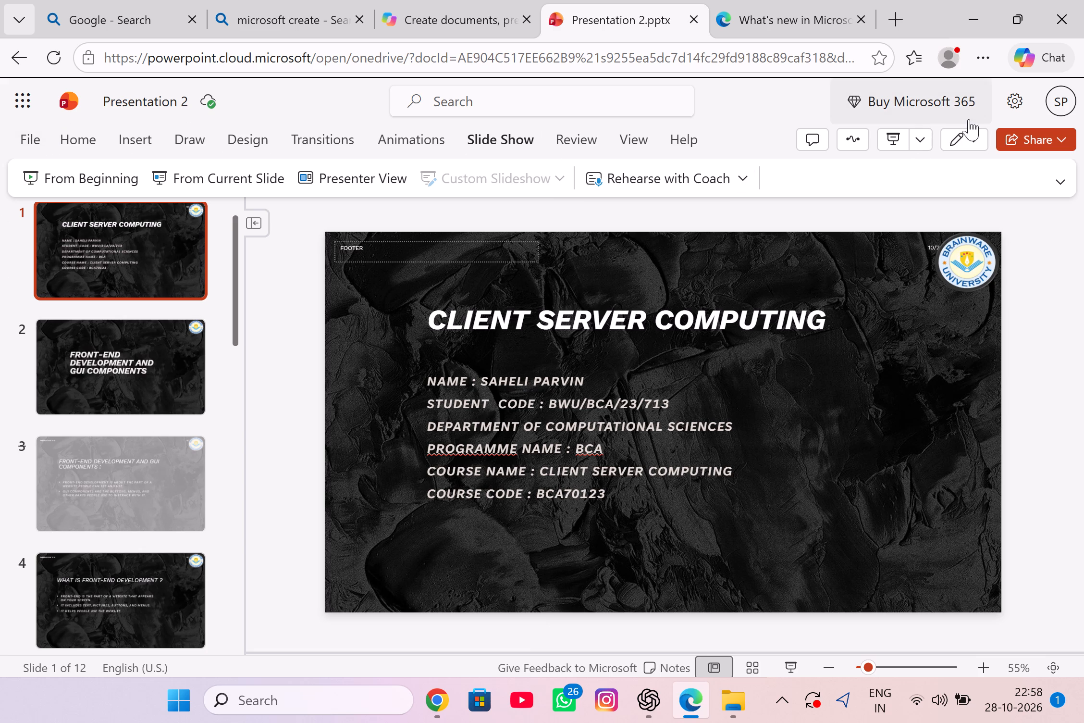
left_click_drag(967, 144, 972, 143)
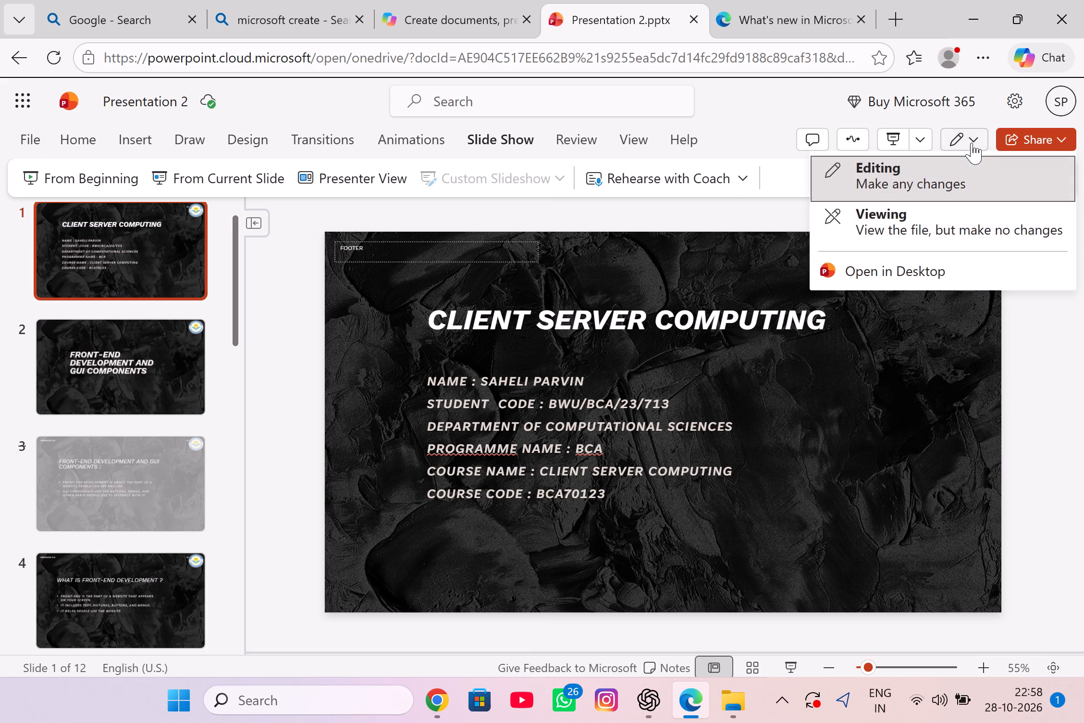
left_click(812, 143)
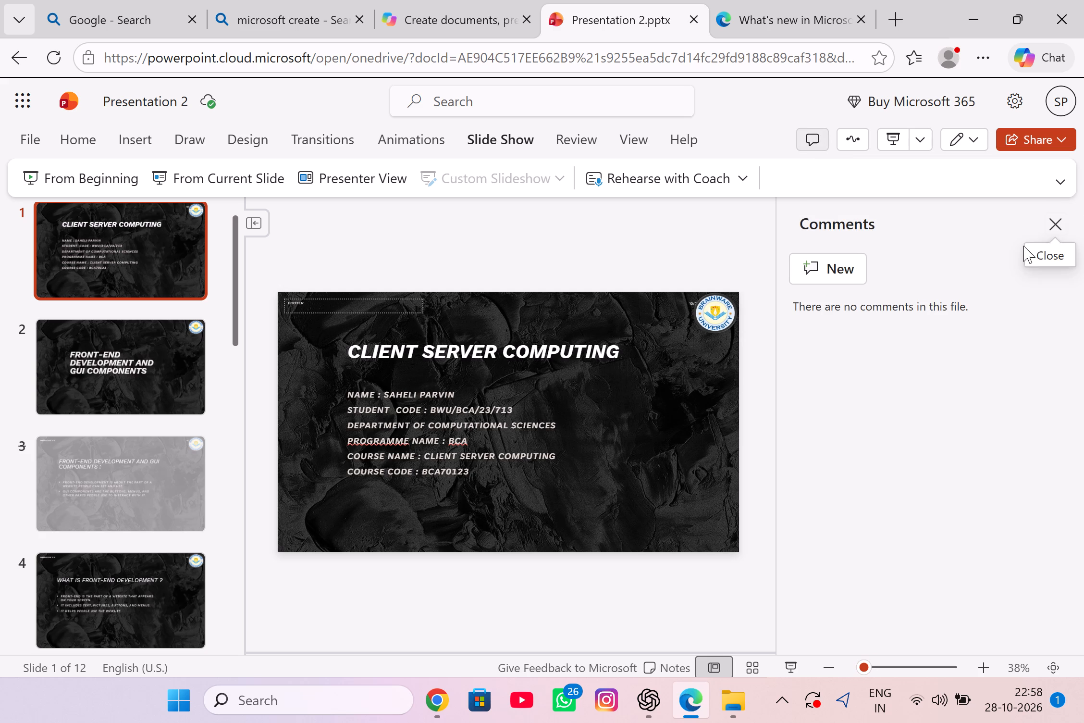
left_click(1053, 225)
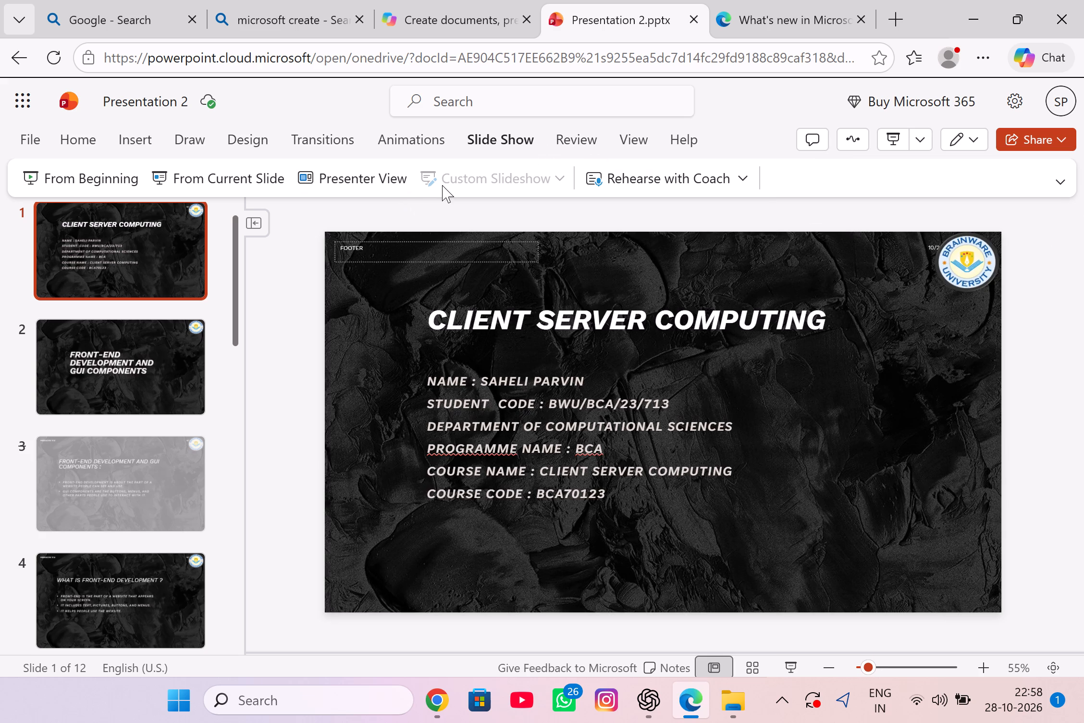
Preview the presentation in Presenter View, advance to slide 2, "Front-End Development and GUI Components", and close the presenter window.
left_click(375, 183)
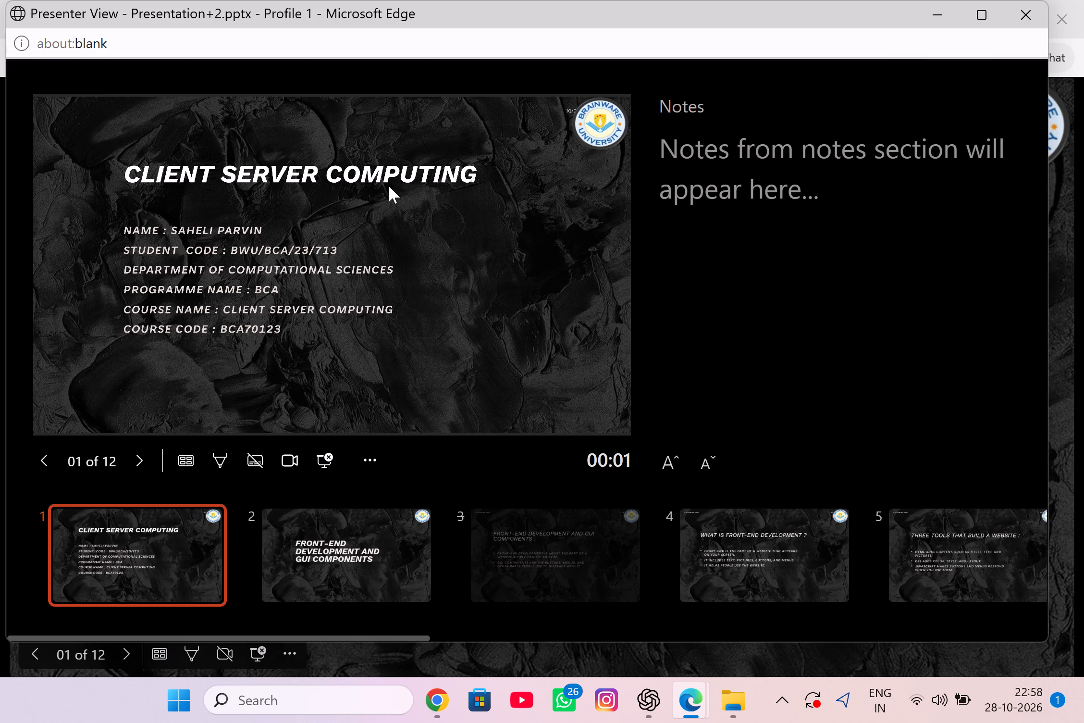
left_click(387, 521)
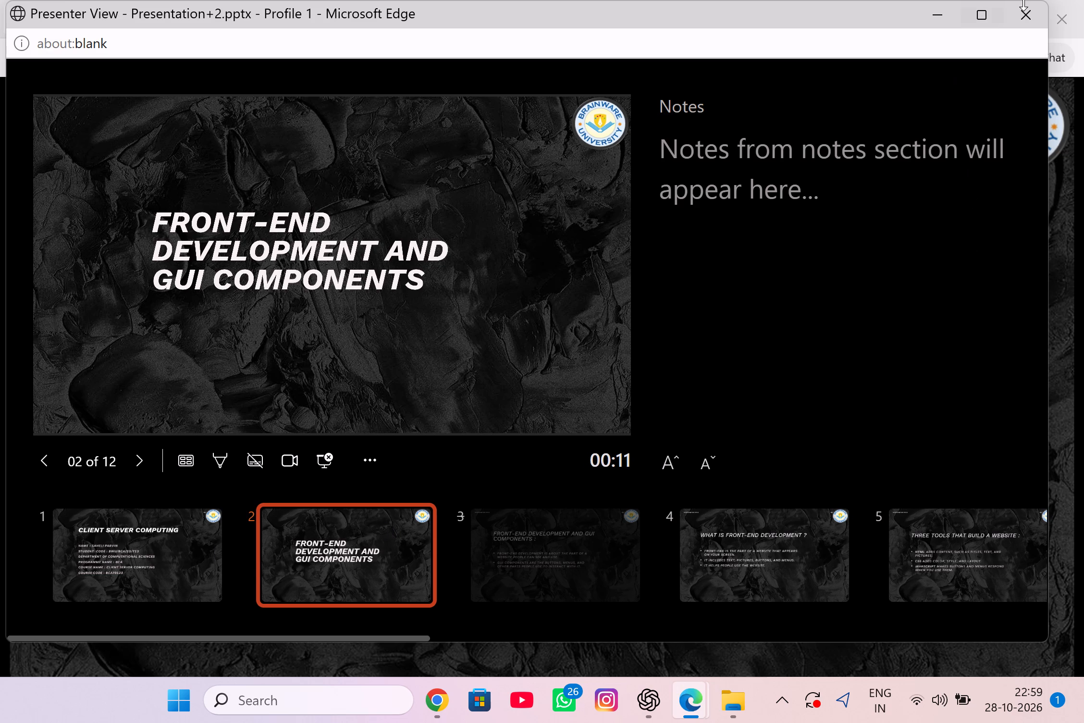
left_click(1047, 11)
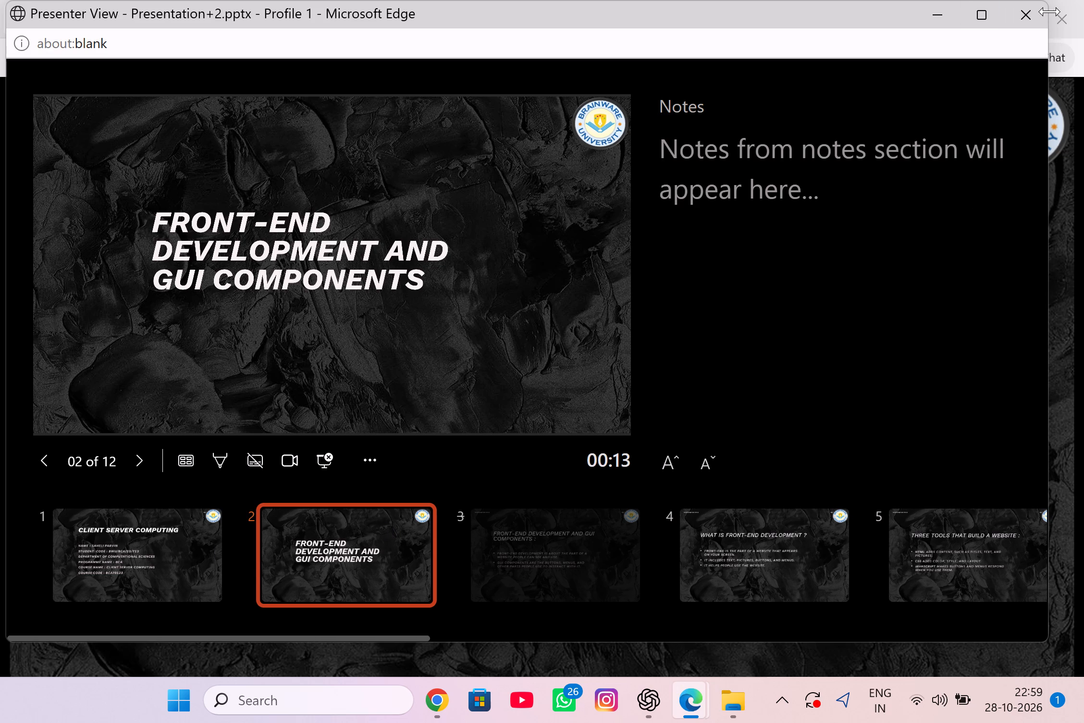
left_click(1020, 19)
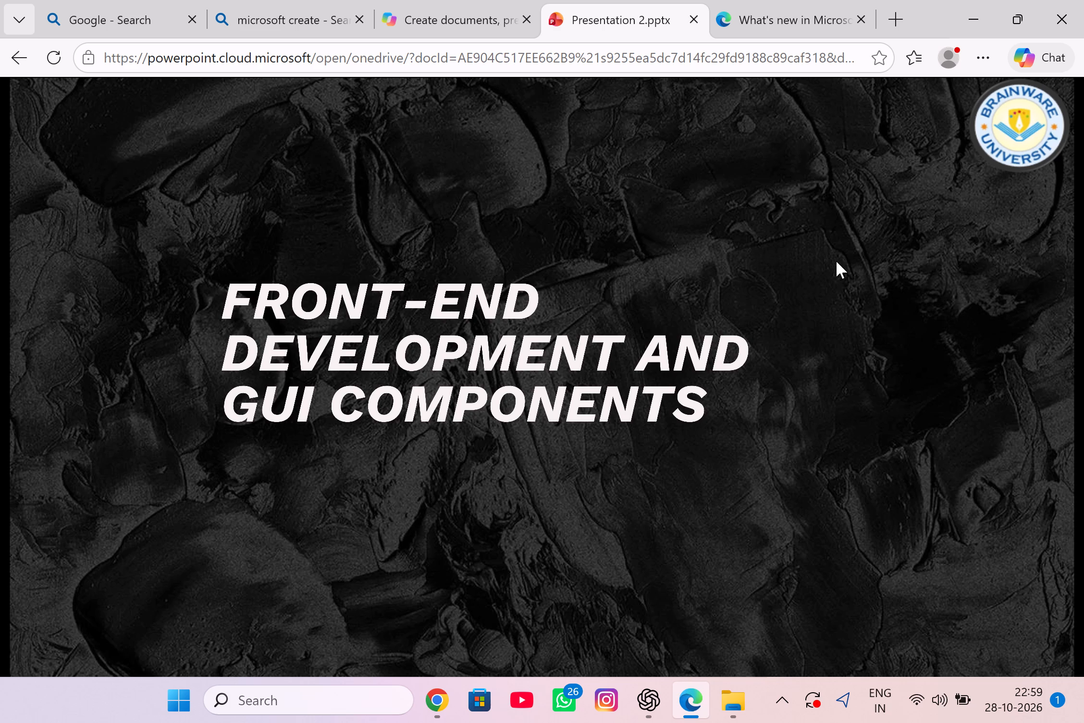
Go back to the PowerPoint start page and look through it for the saved presentation.
left_click(6, 60)
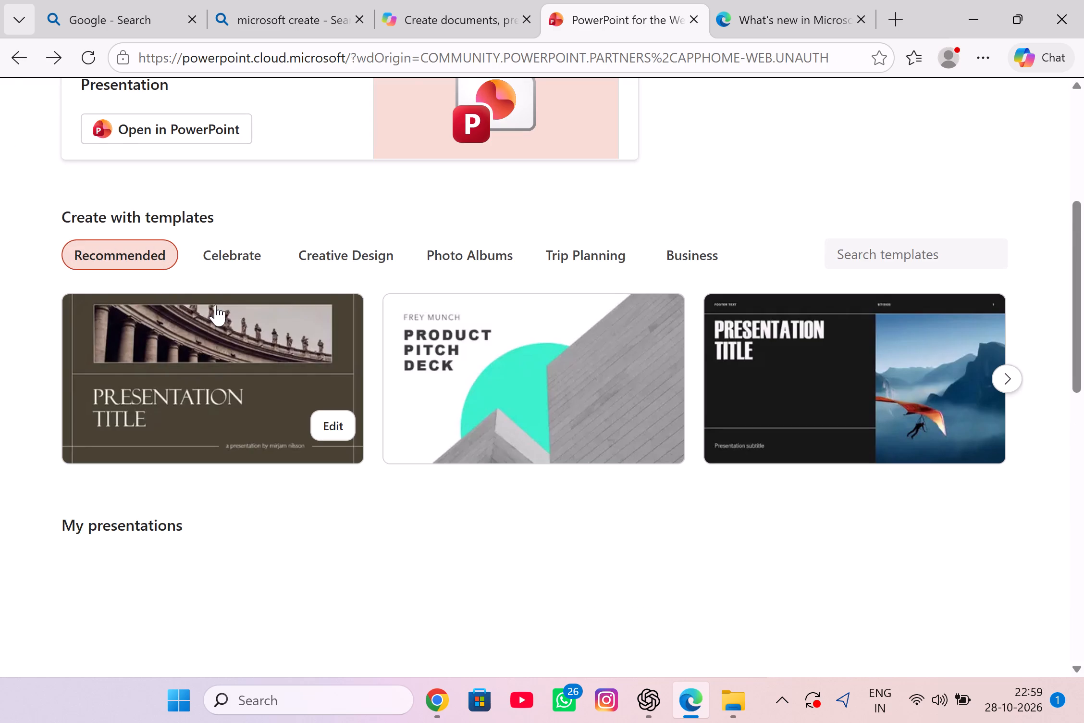
scroll(215, 305, "up", 6)
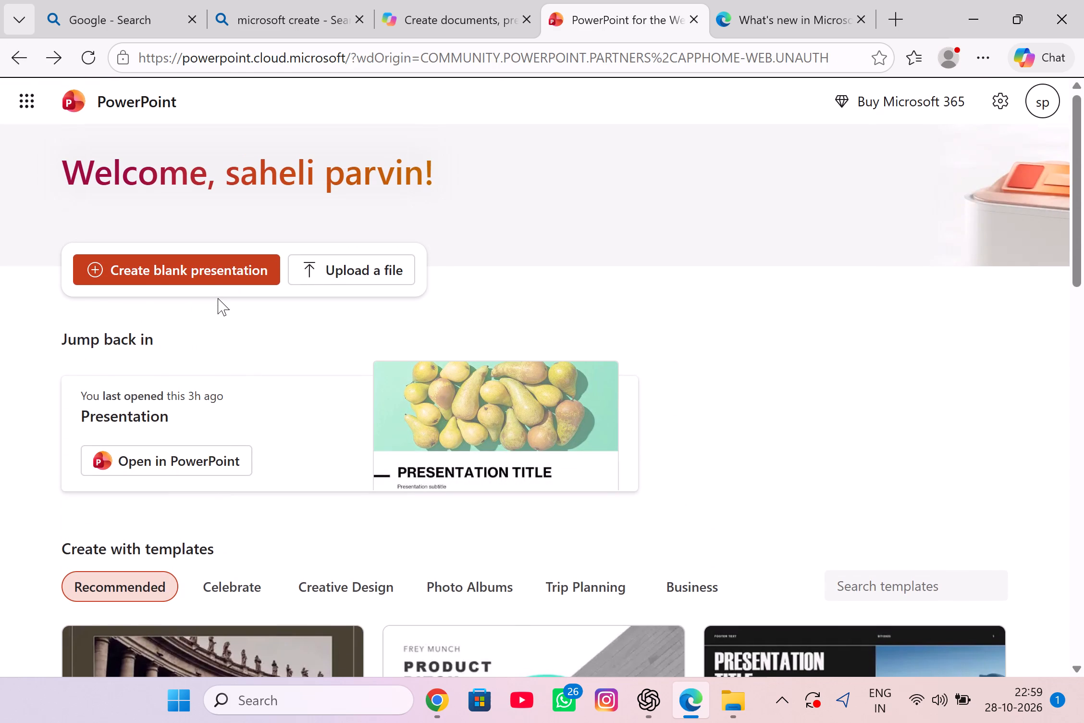
scroll(218, 298, "down", 12)
scroll(218, 298, "up", 6)
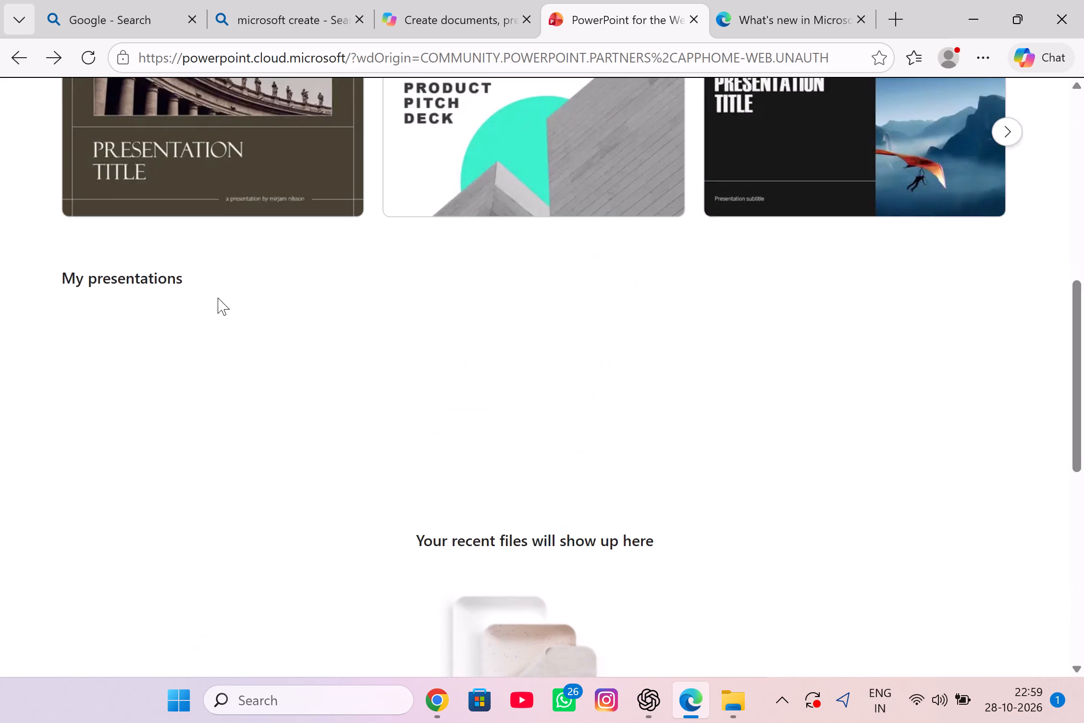
scroll(218, 298, "up", 6)
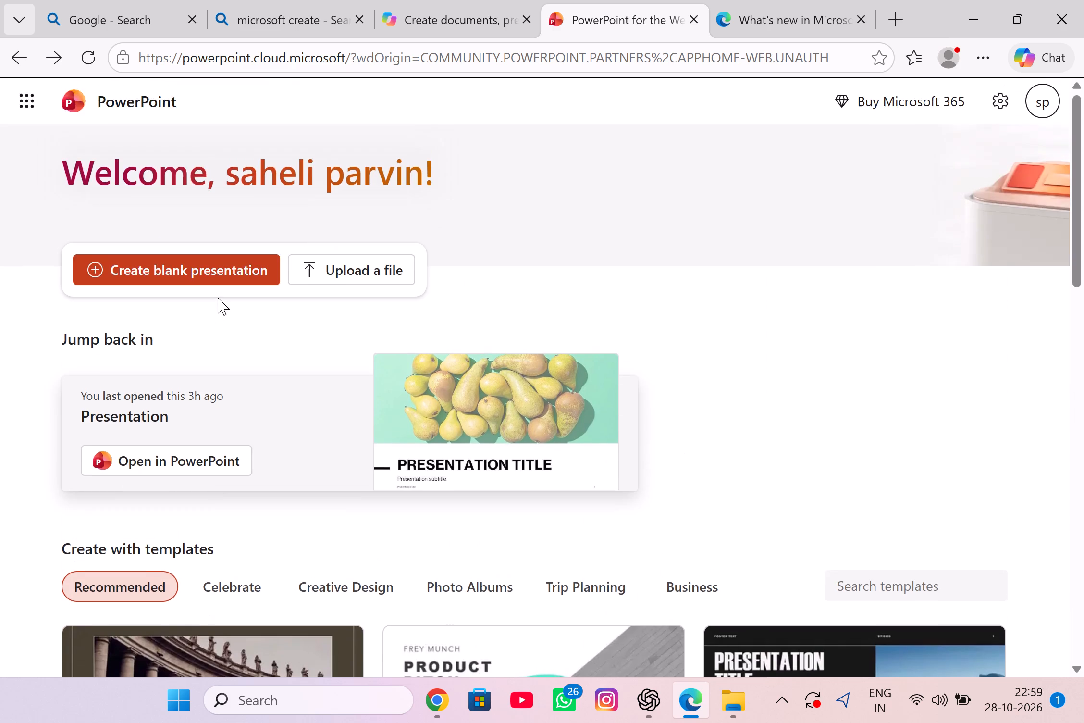
scroll(218, 298, "down", 2)
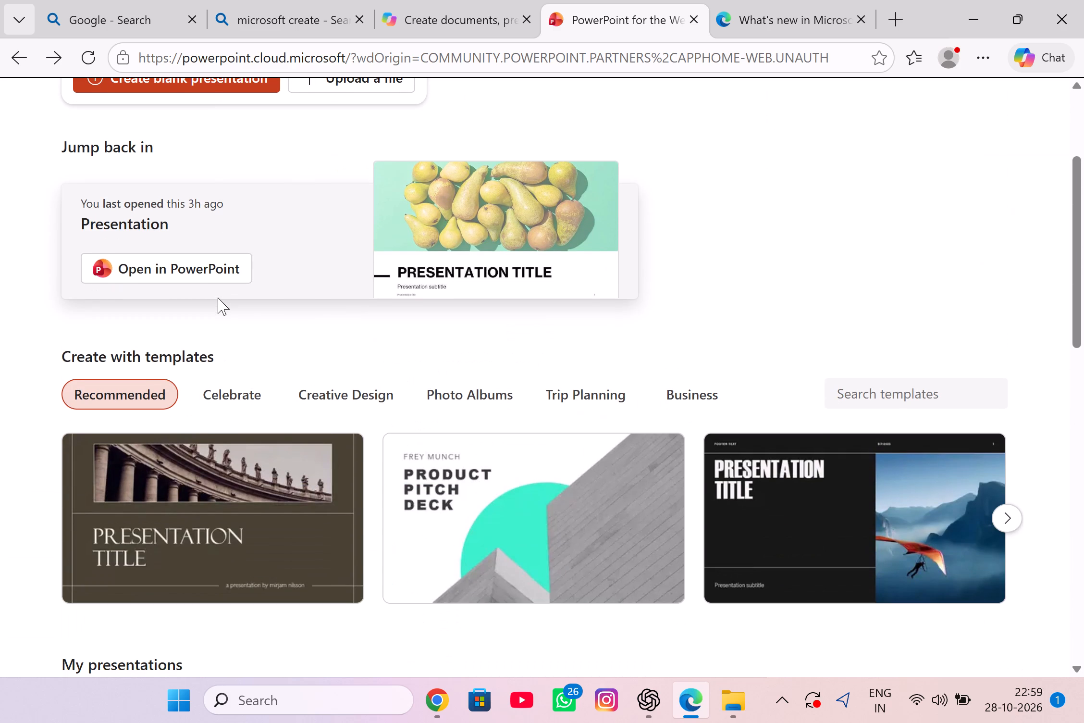
scroll(218, 298, "up", 2)
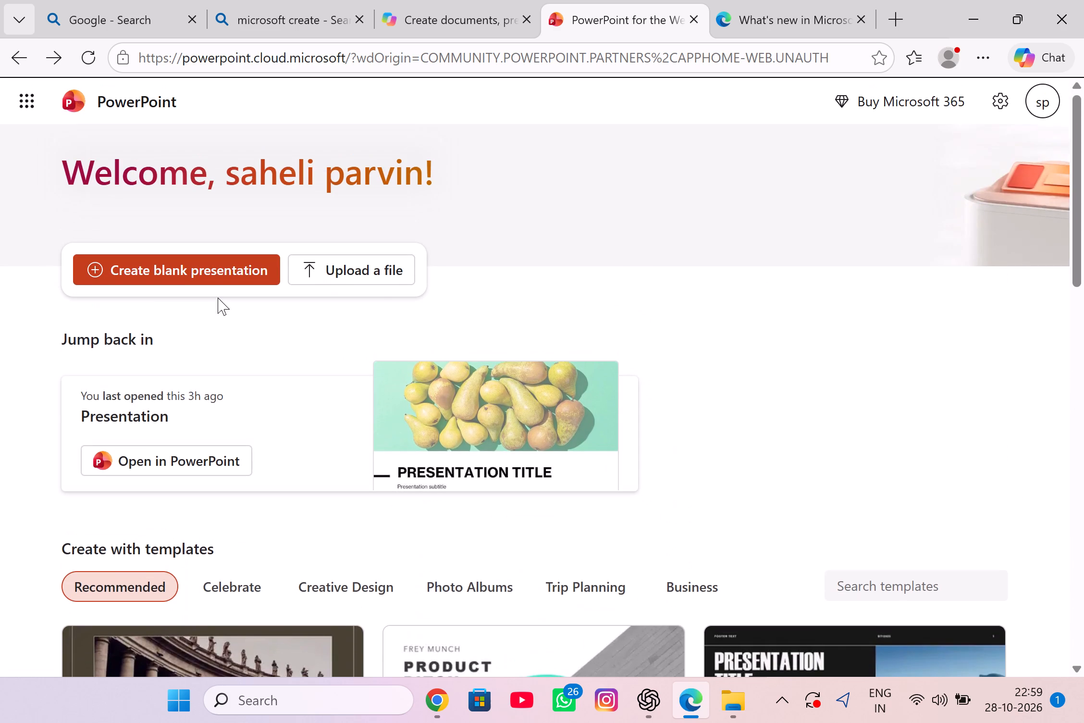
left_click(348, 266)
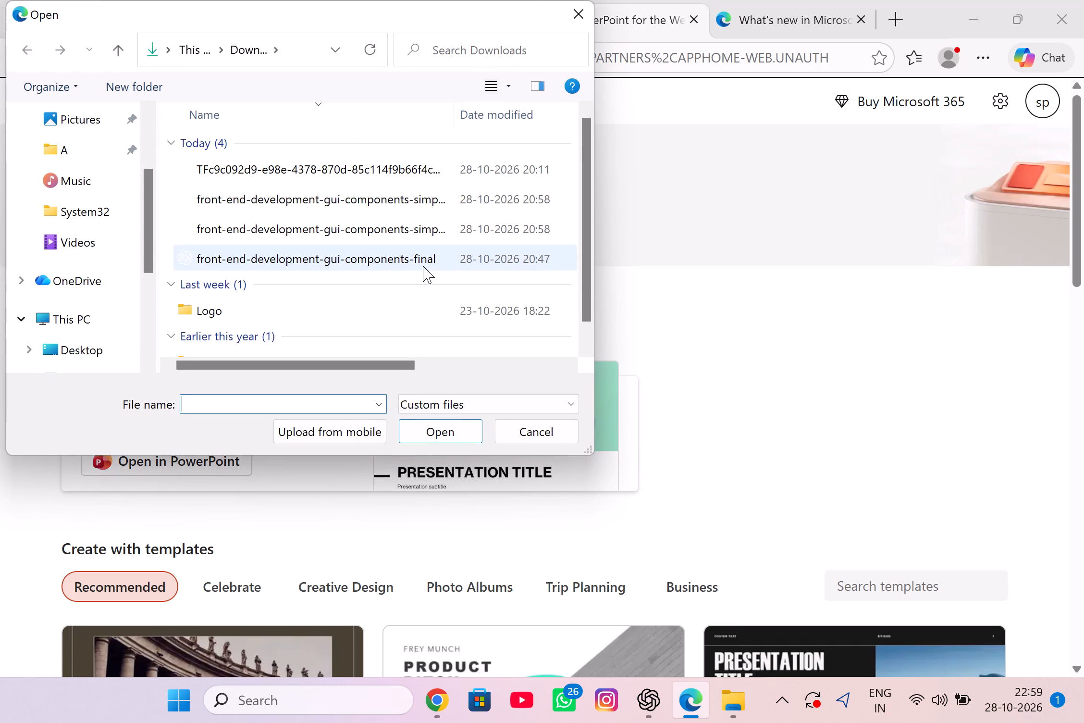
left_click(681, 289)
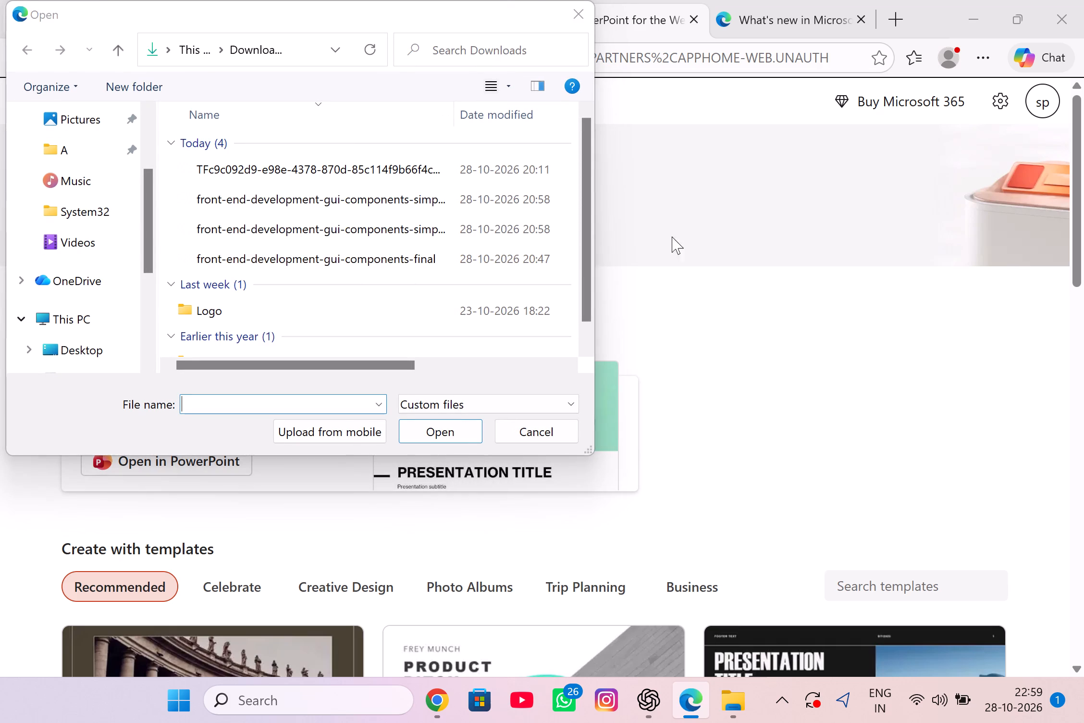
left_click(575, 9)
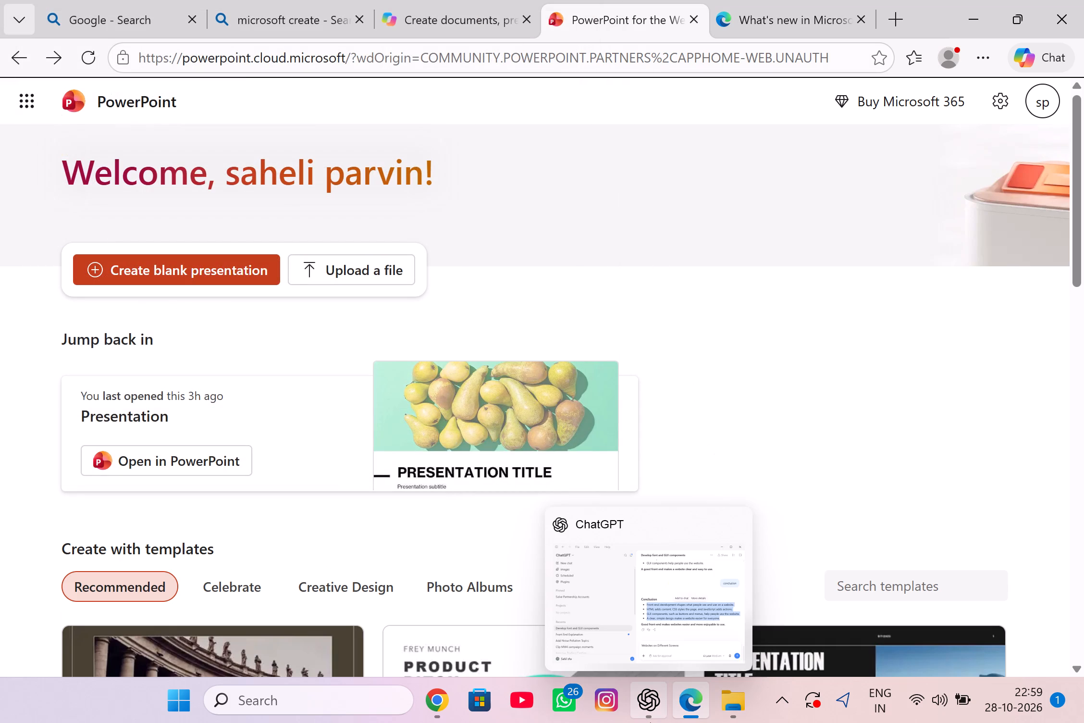
Look through the start page's "My presentations" and "Jump back in" sections for the client server computing presentation.
scroll(468, 493, "down", 1)
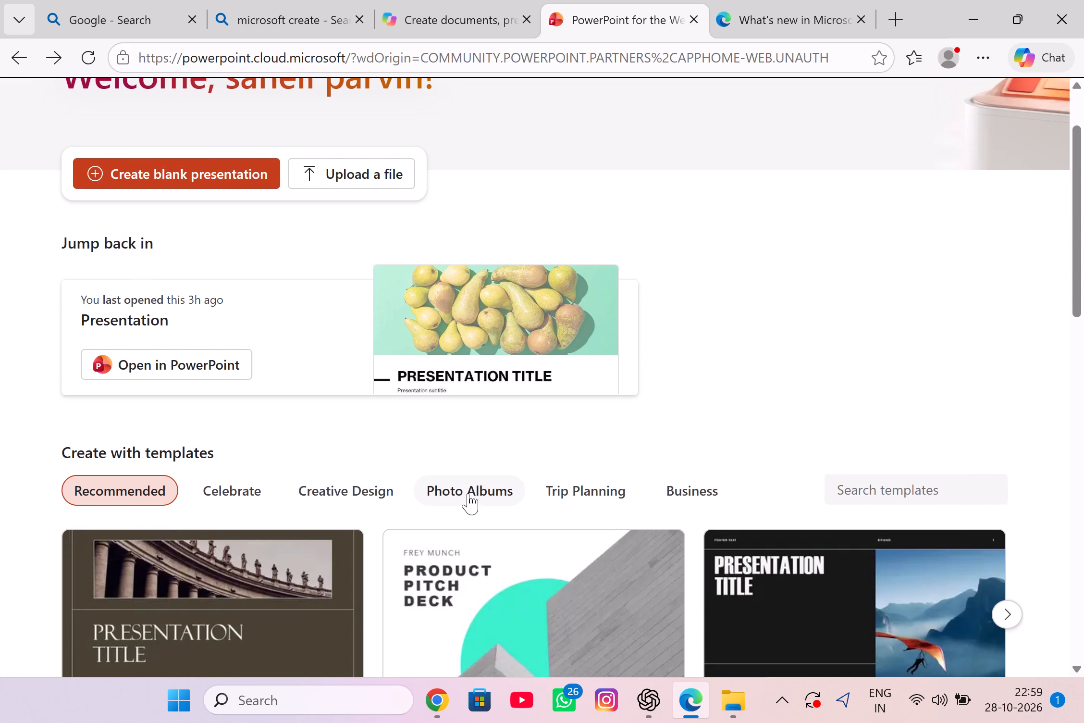
scroll(468, 493, "down", 3)
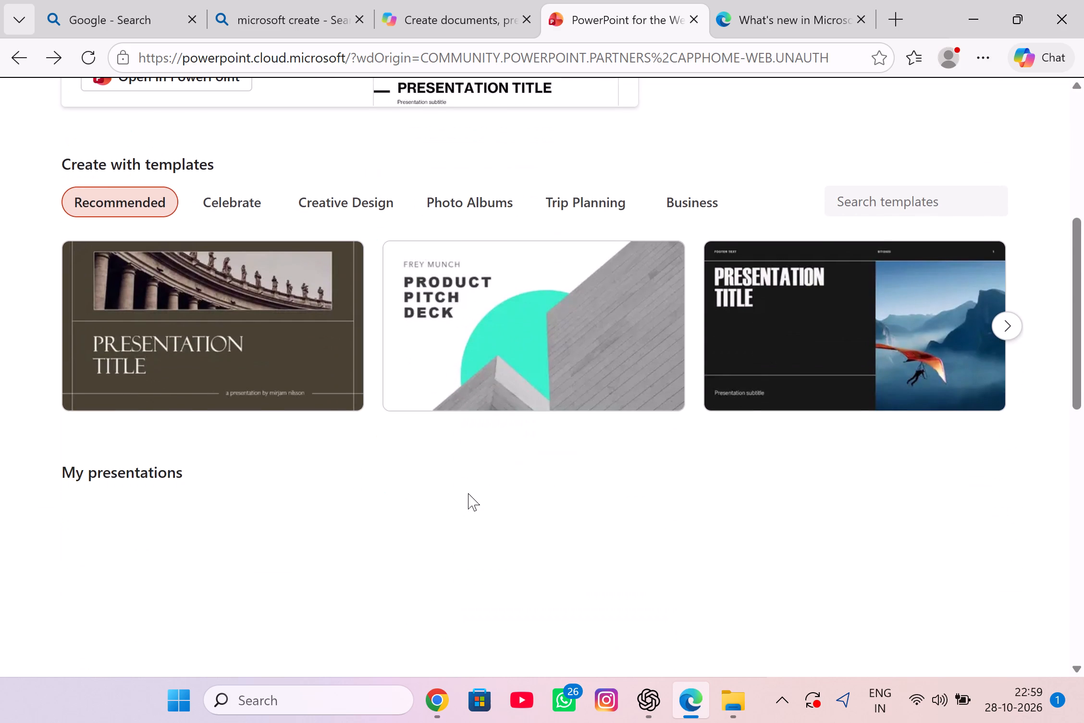
left_click(156, 469)
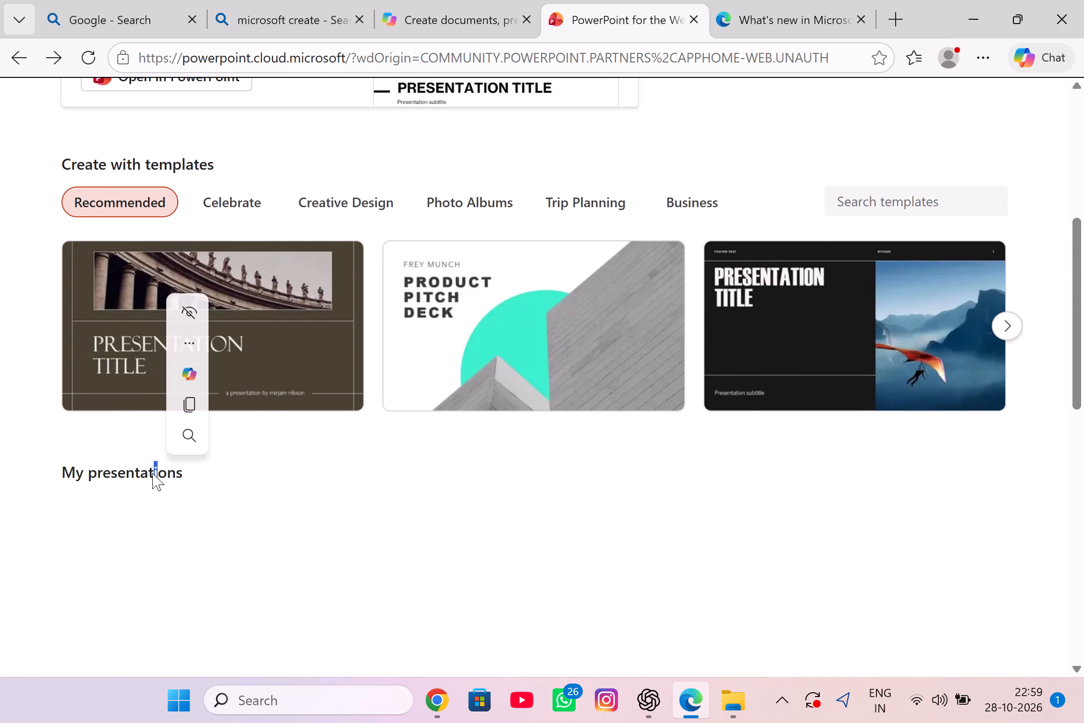
left_click(180, 410)
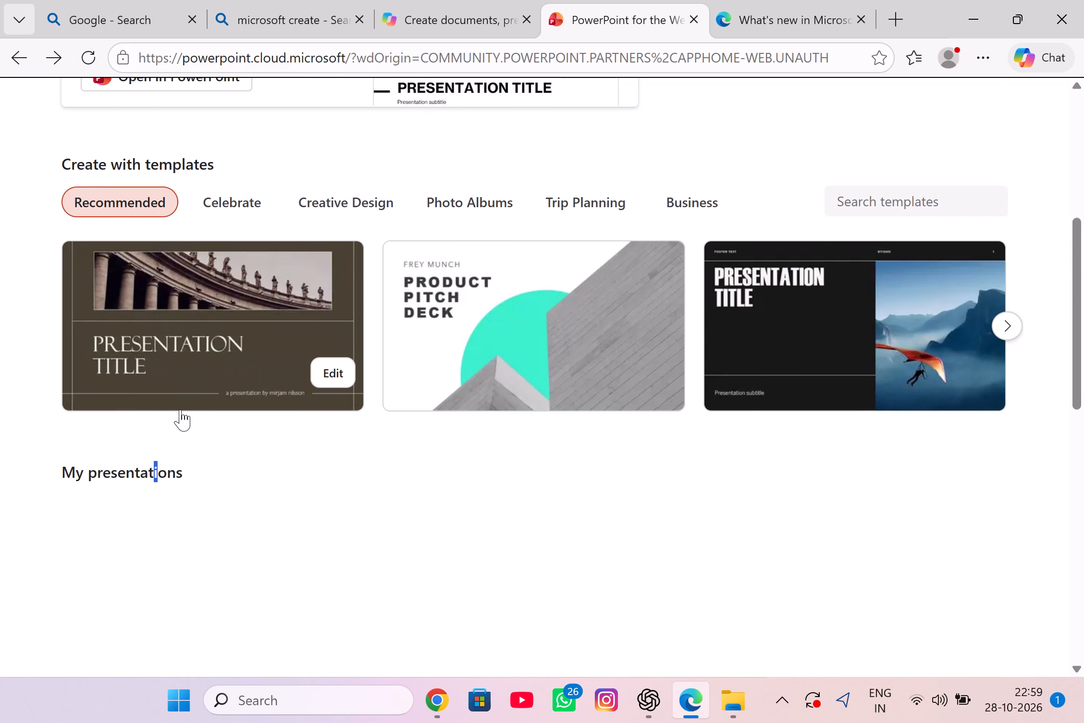
left_click(156, 517)
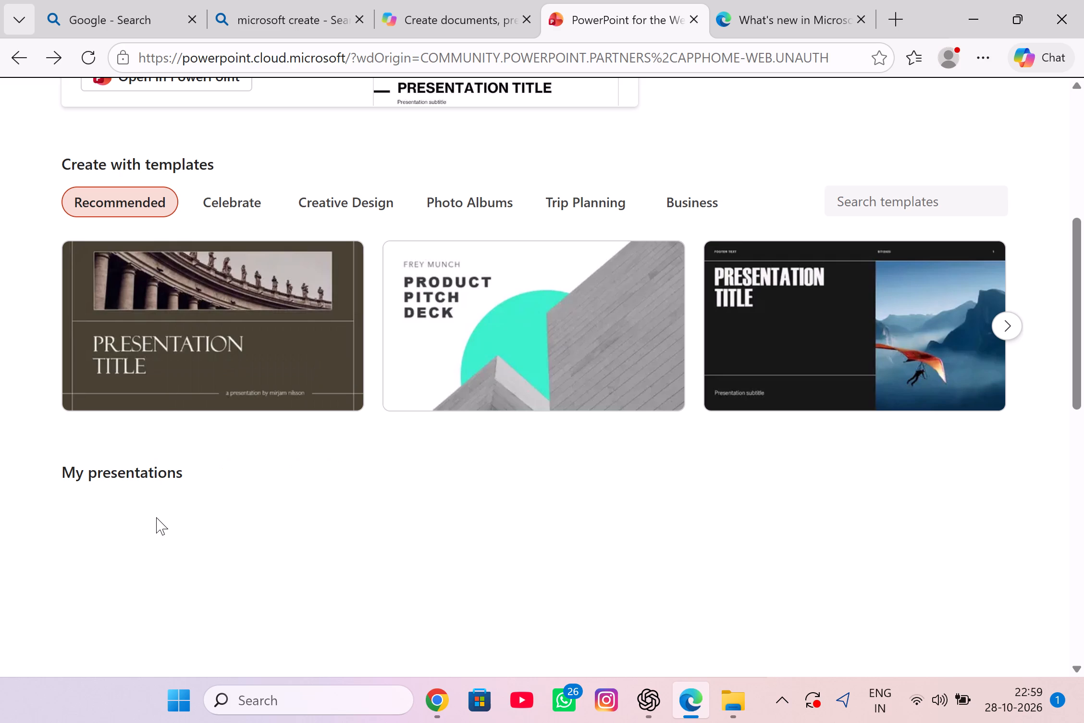
scroll(207, 504, "down", 5)
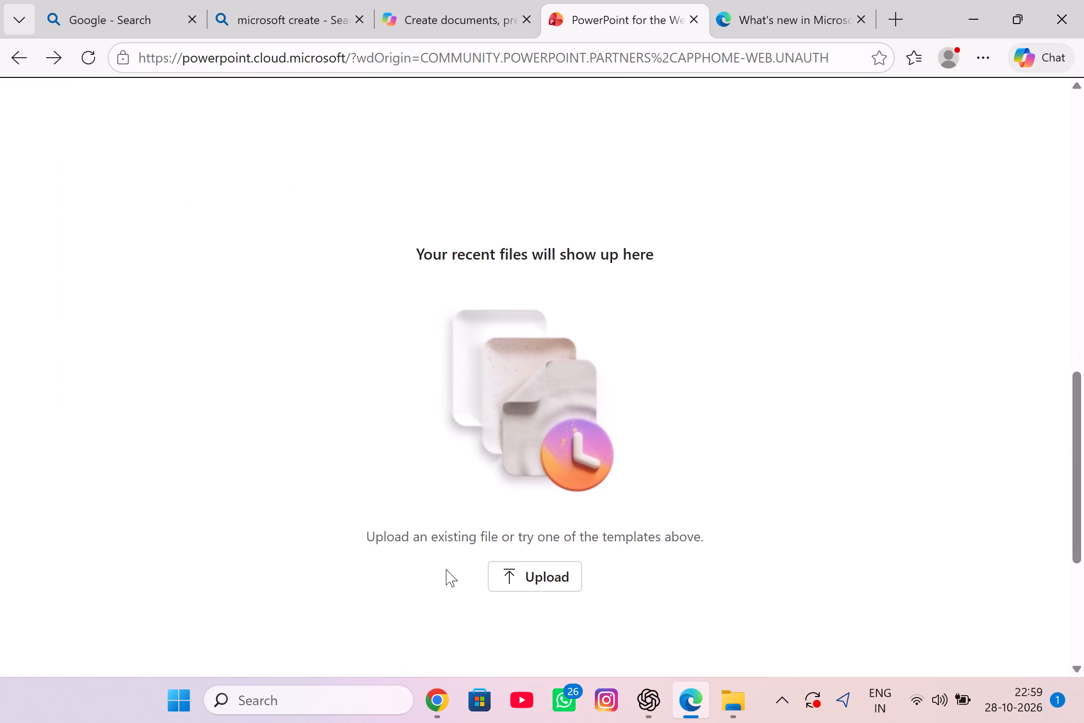
scroll(448, 566, "up", 5)
scroll(716, 450, "up", 3)
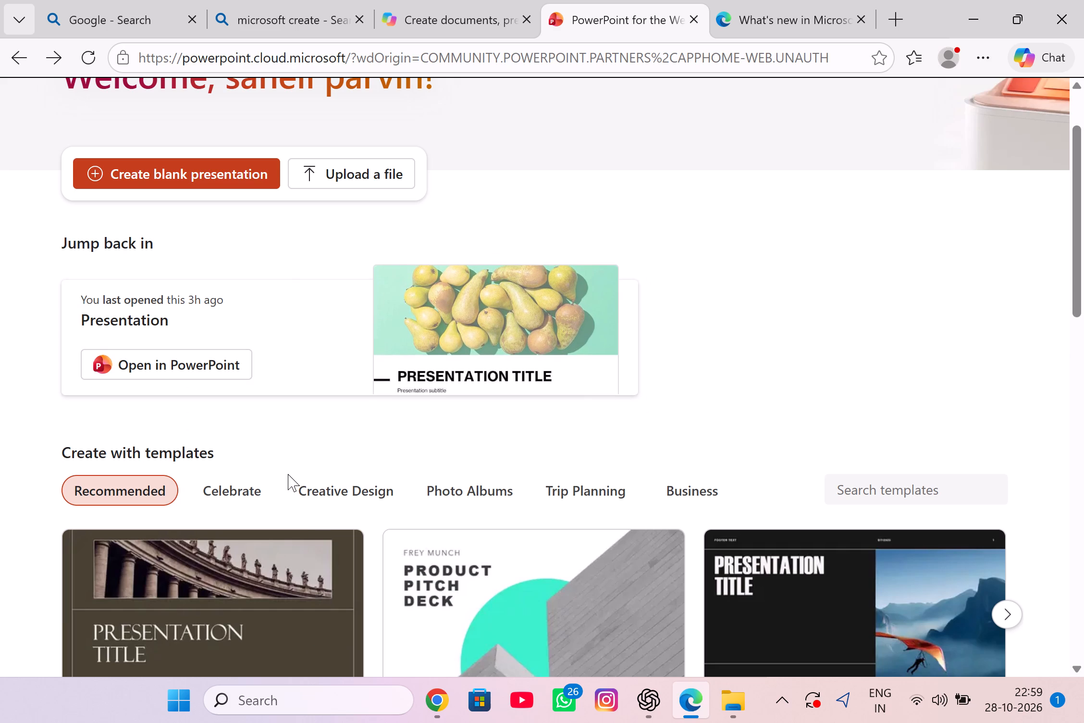
scroll(288, 474, "down", 2)
scroll(288, 474, "up", 6)
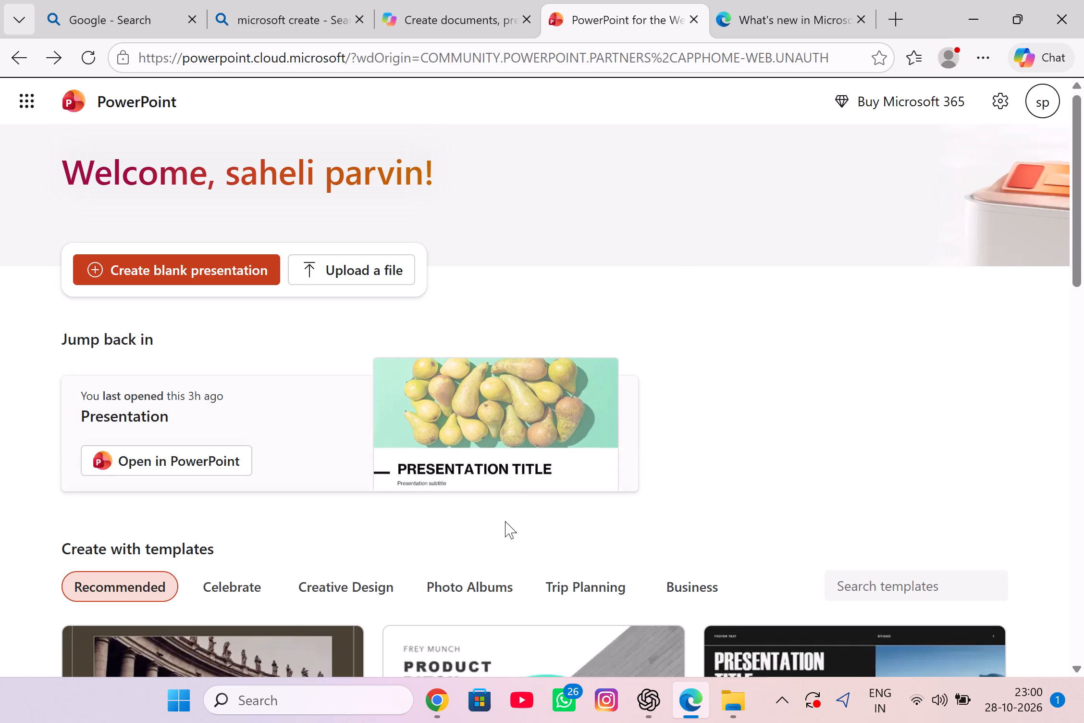
Browse the template categories and create a new presentation from the recommended template with the dark textured background.
left_click(212, 586)
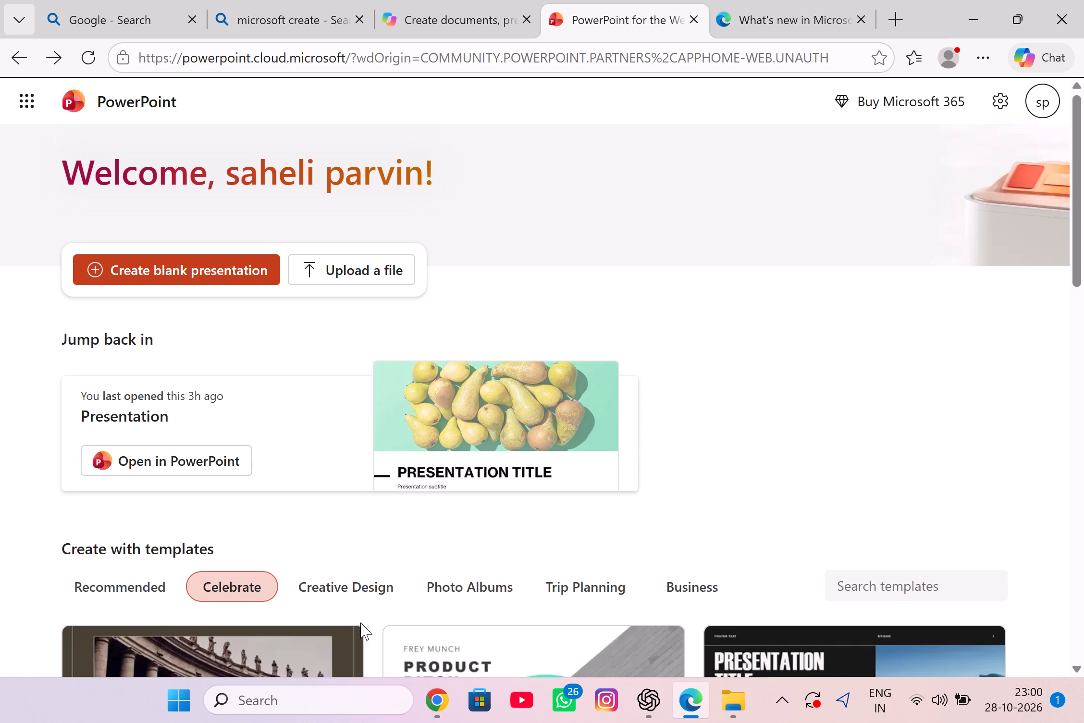
left_click(378, 584)
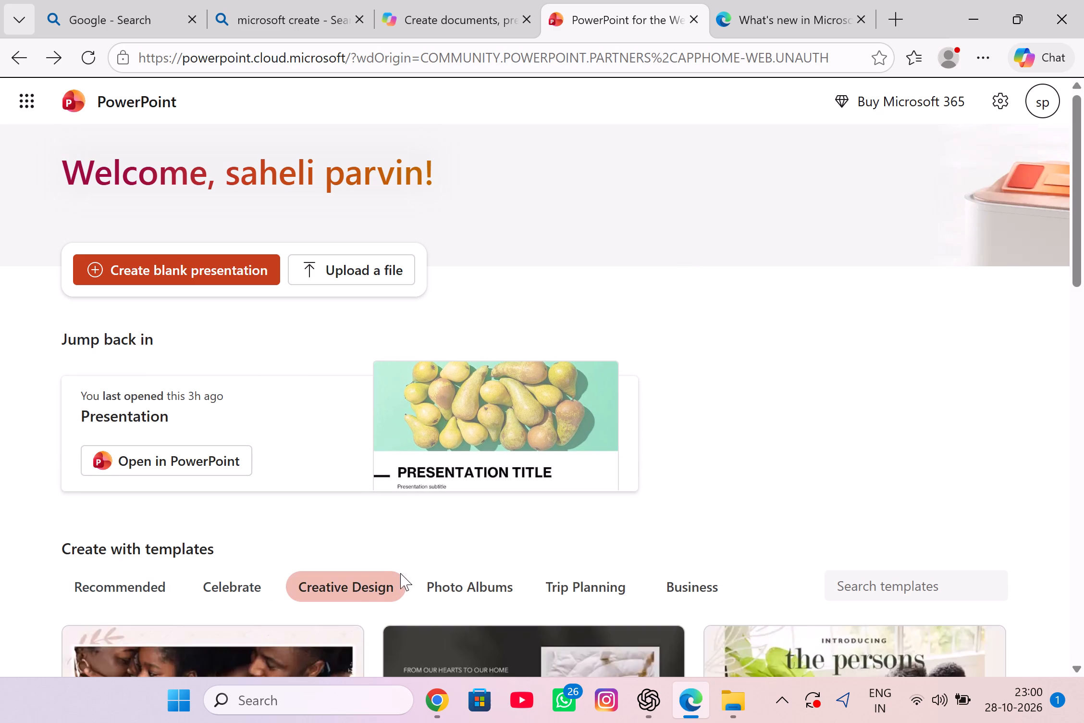
scroll(416, 562, "down", 3)
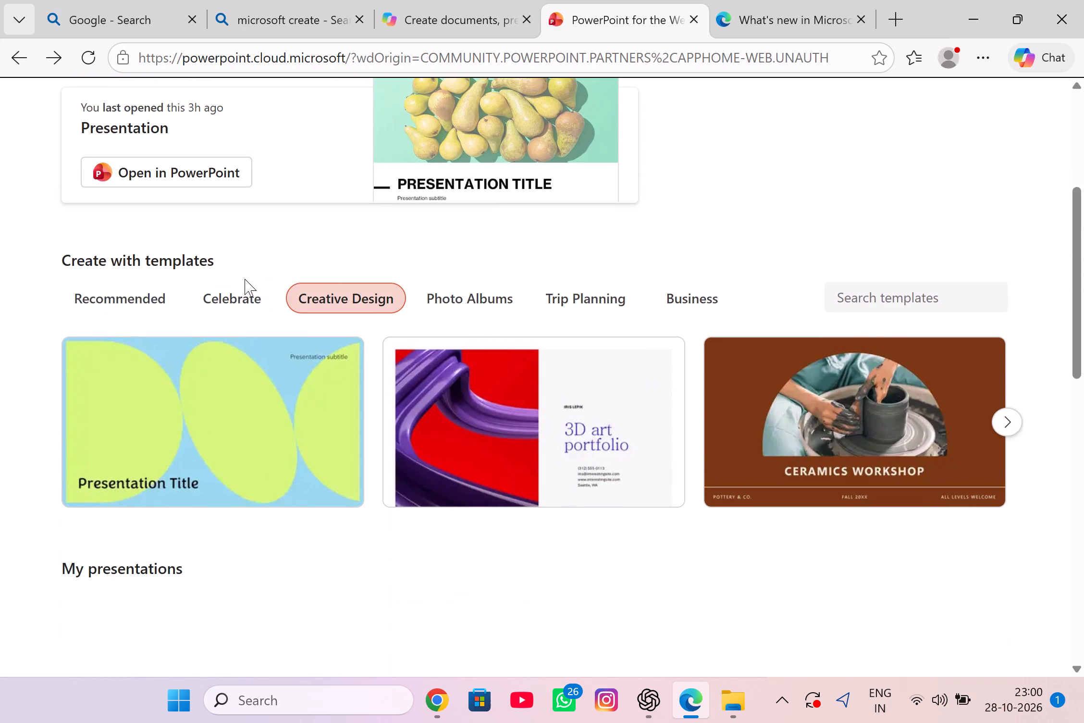
left_click(244, 288)
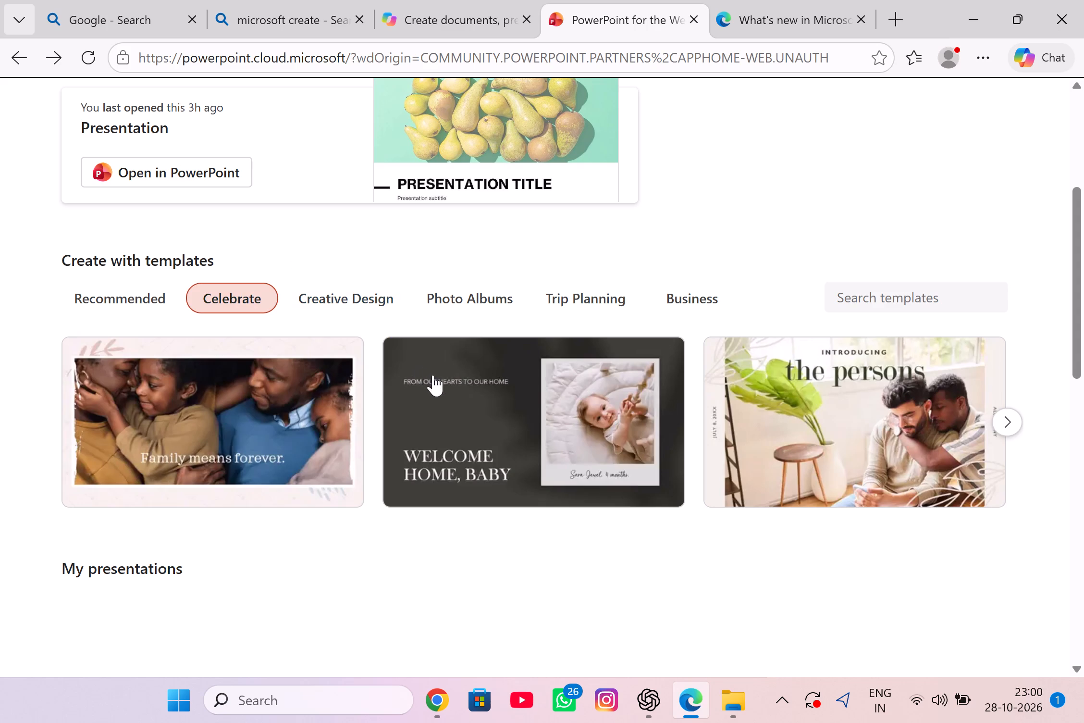
left_click(153, 309)
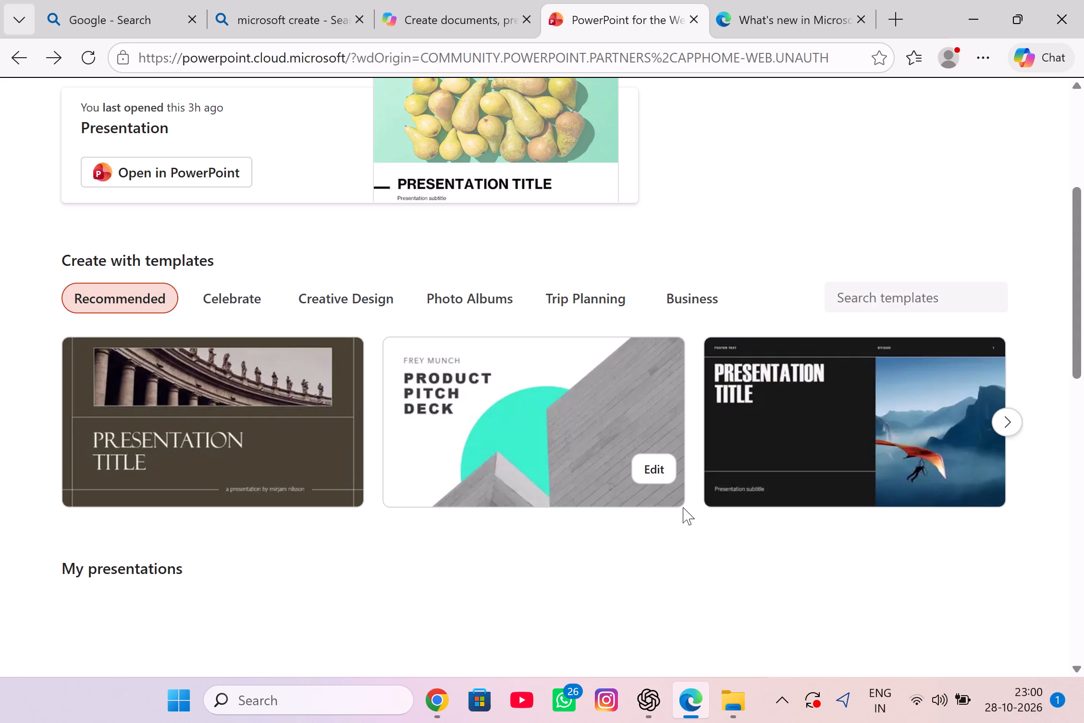
scroll(665, 480, "down", 1)
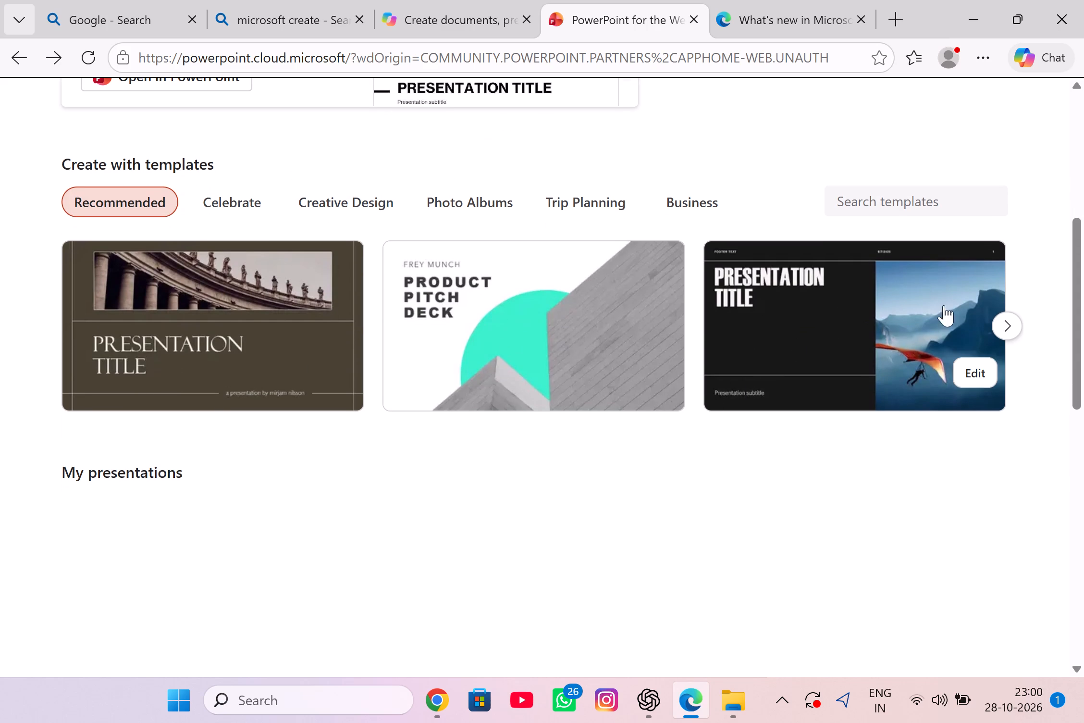
left_click(1013, 318)
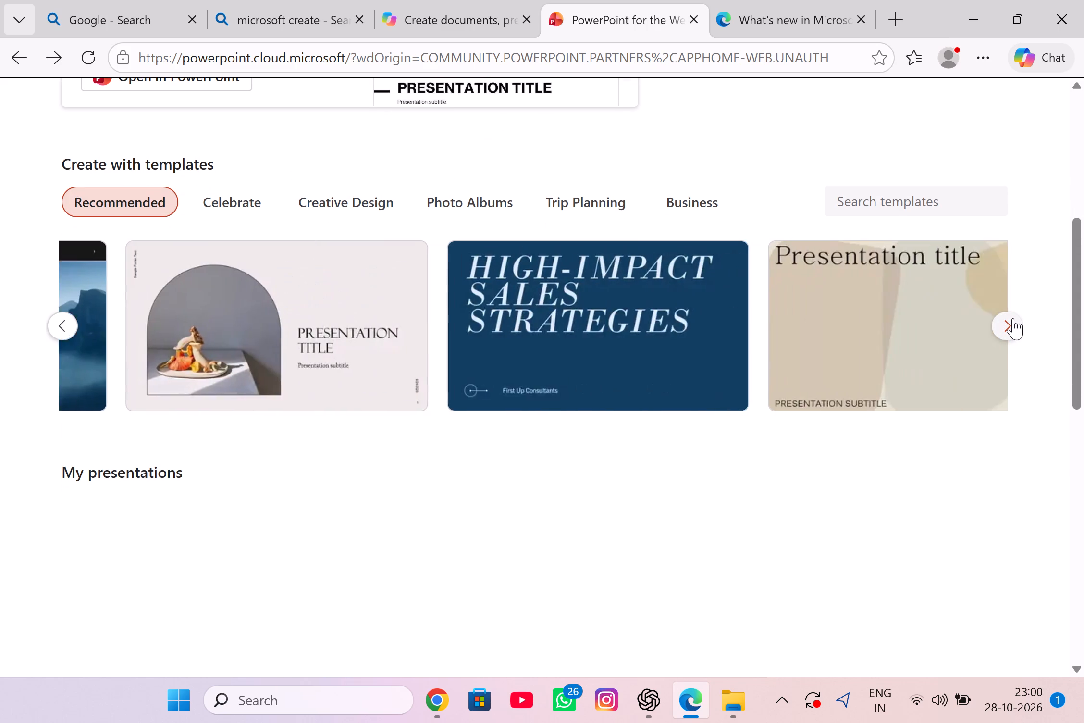
left_click(1013, 318)
left_click(1006, 320)
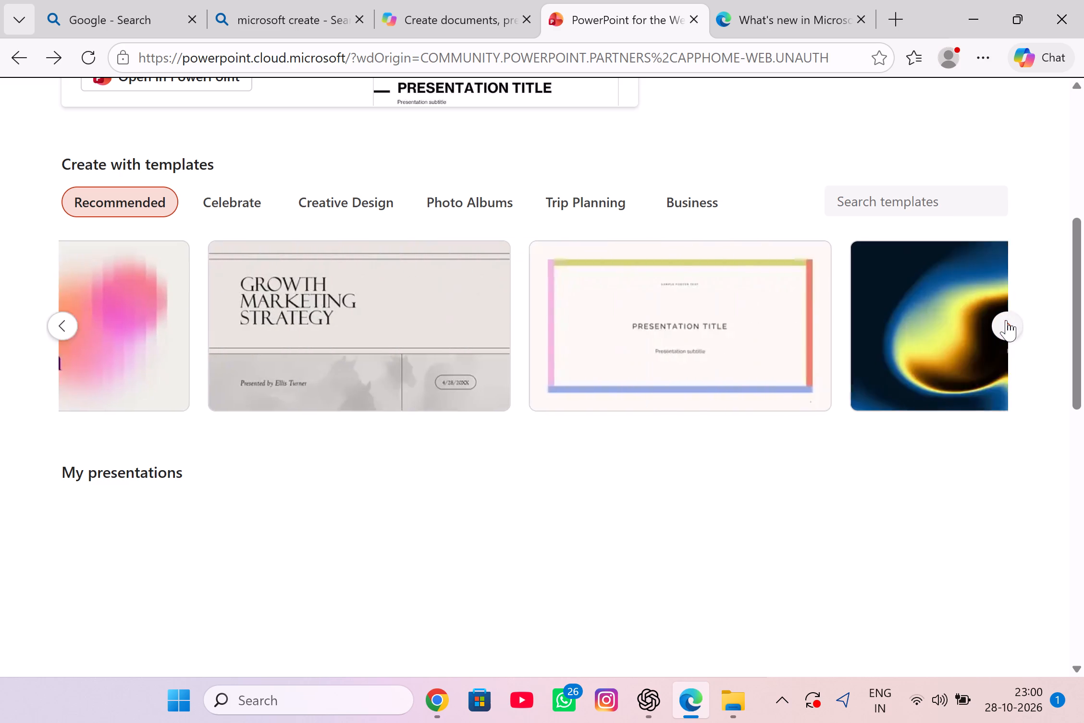
left_click(1006, 320)
left_click(1006, 320)
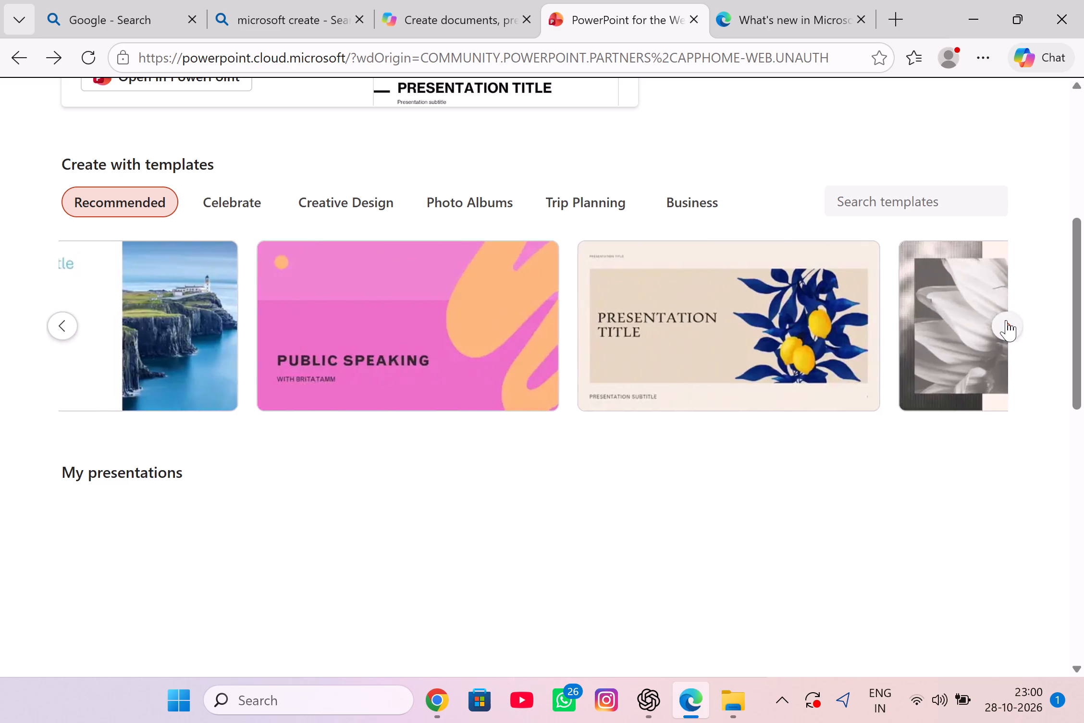
left_click(1006, 320)
left_click(1006, 320)
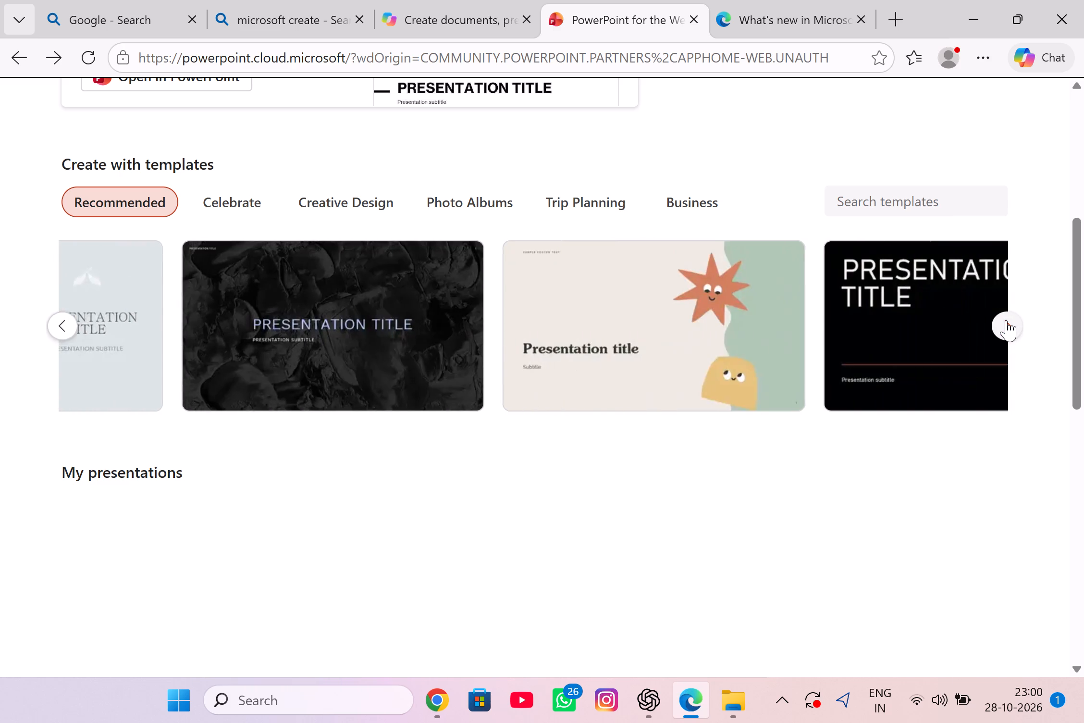
left_click(164, 308)
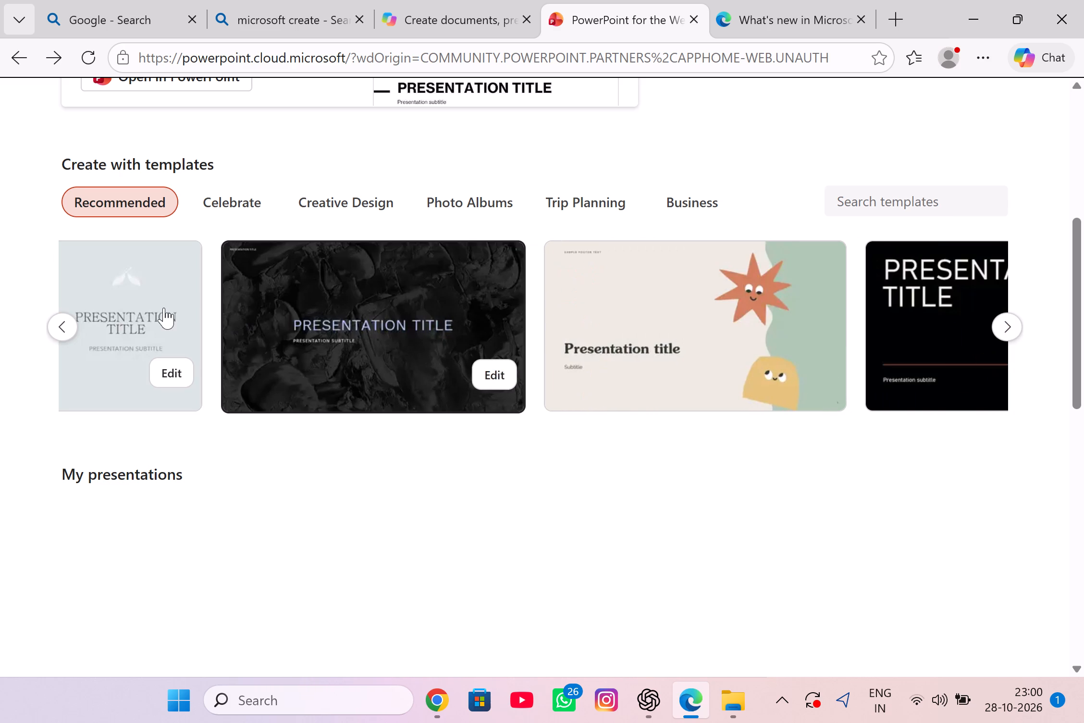
left_click(268, 329)
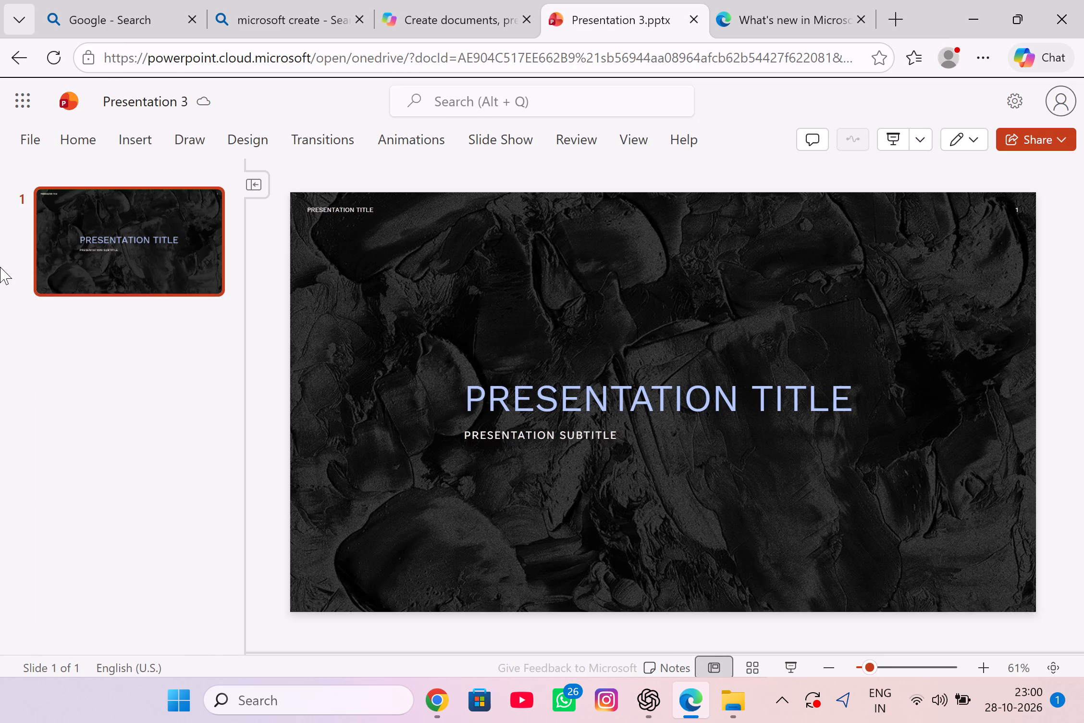
Open the OneDrive location where Presentation 3 is saved.
left_click(203, 99)
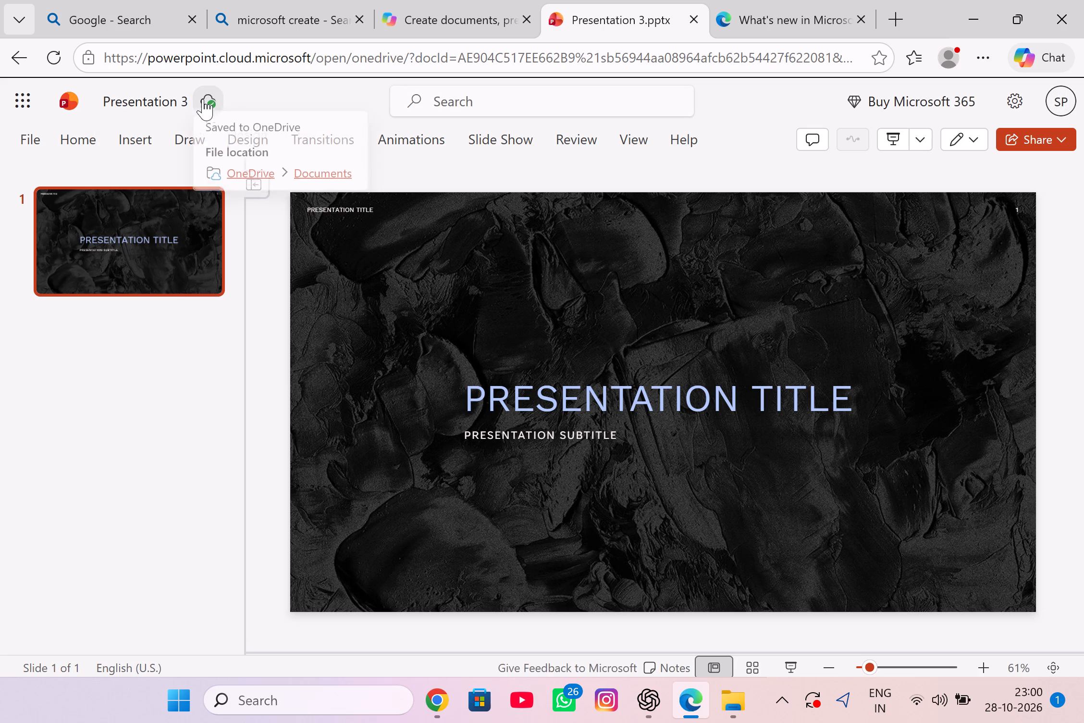
left_click(256, 175)
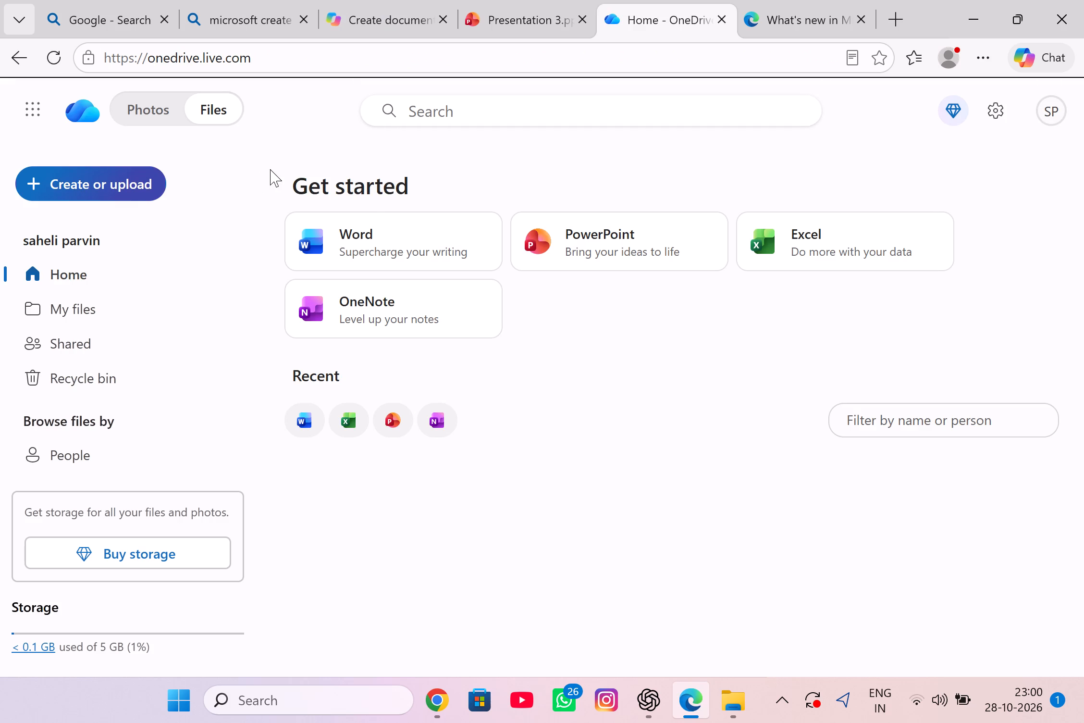
Look through My files in OneDrive for the client server computing presentation and open Presentation 1.pptx.
scroll(271, 171, "down", 4)
scroll(248, 371, "down", 3)
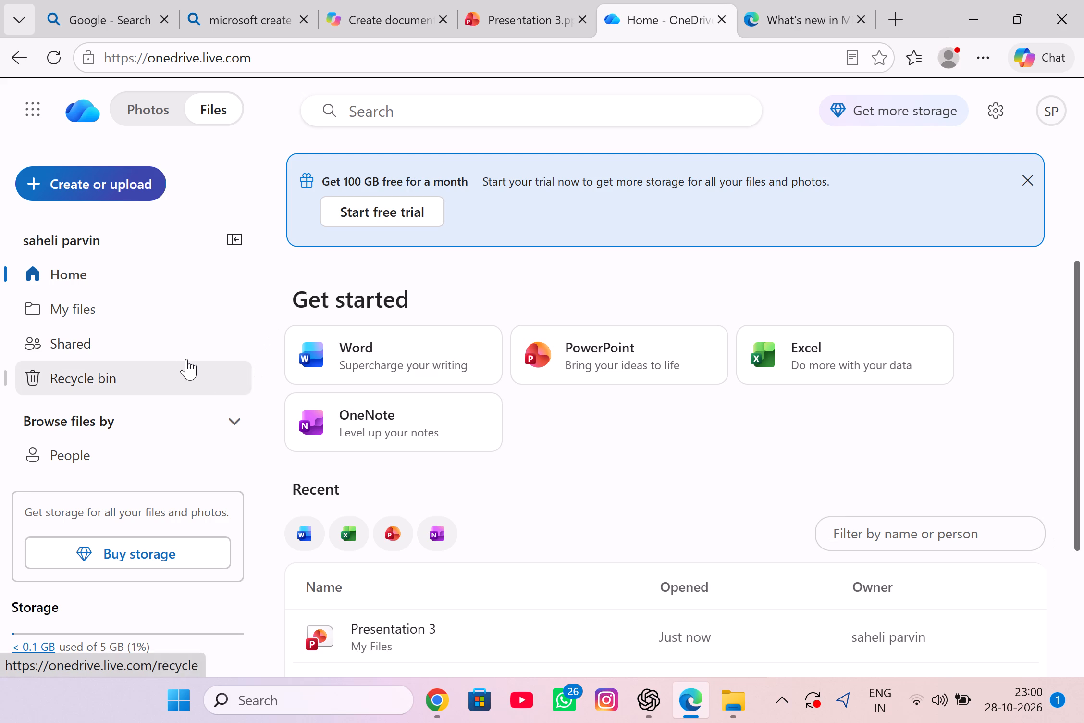
left_click(125, 295)
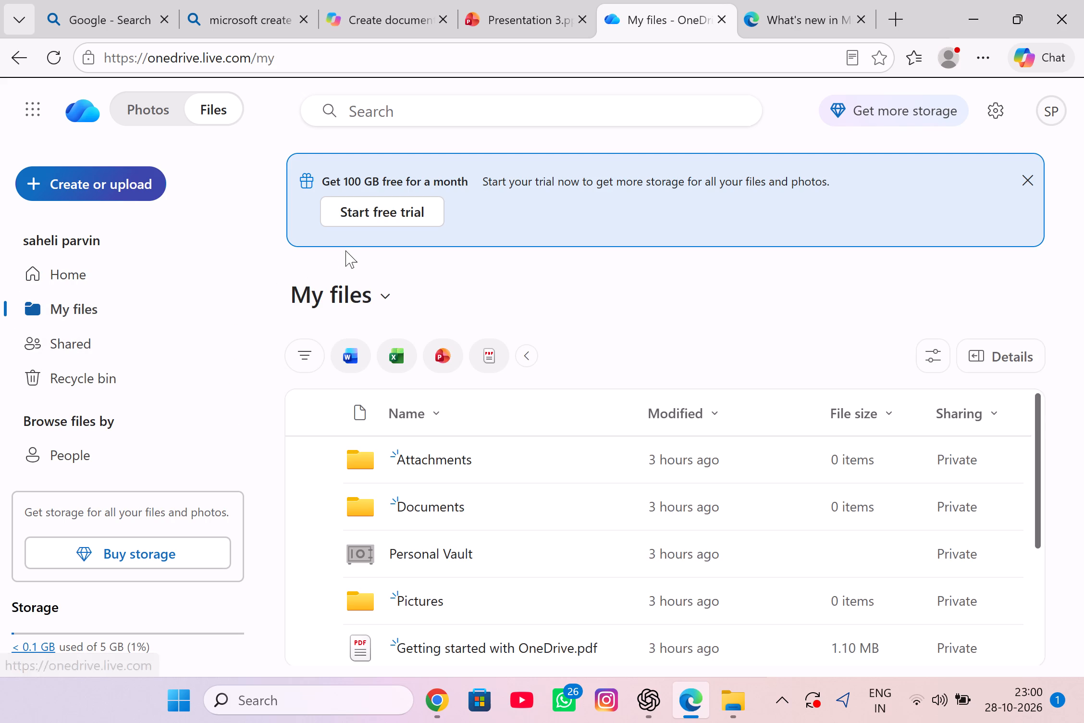
scroll(427, 348, "down", 4)
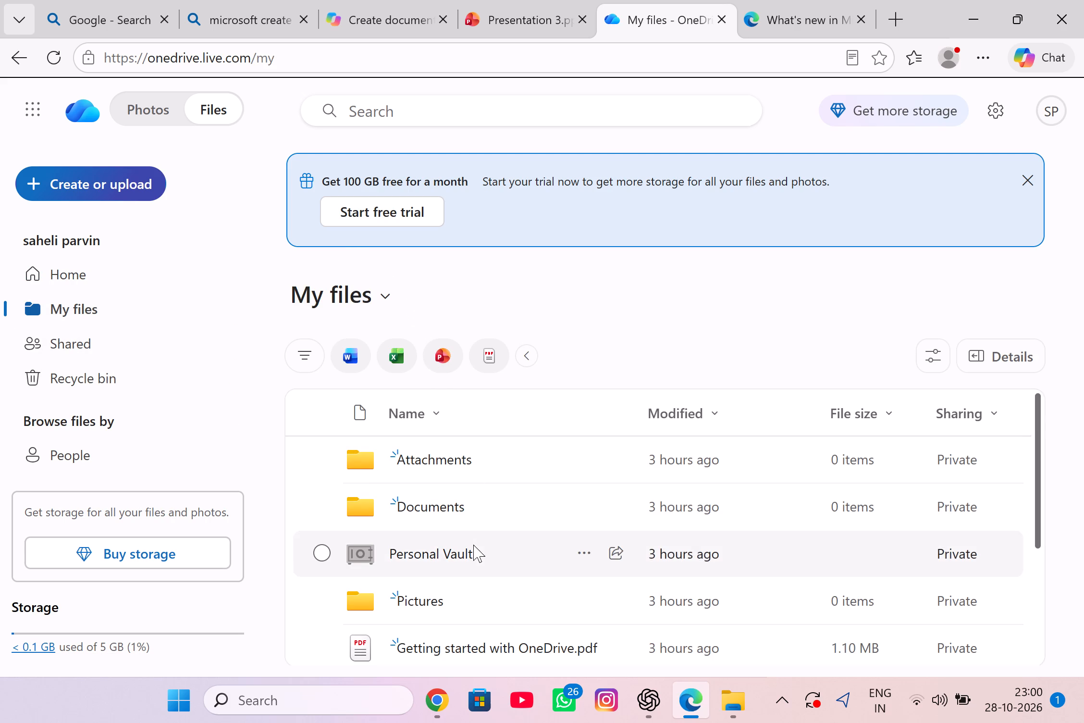
scroll(473, 547, "down", 4)
scroll(474, 549, "up", 1)
scroll(474, 549, "down", 1)
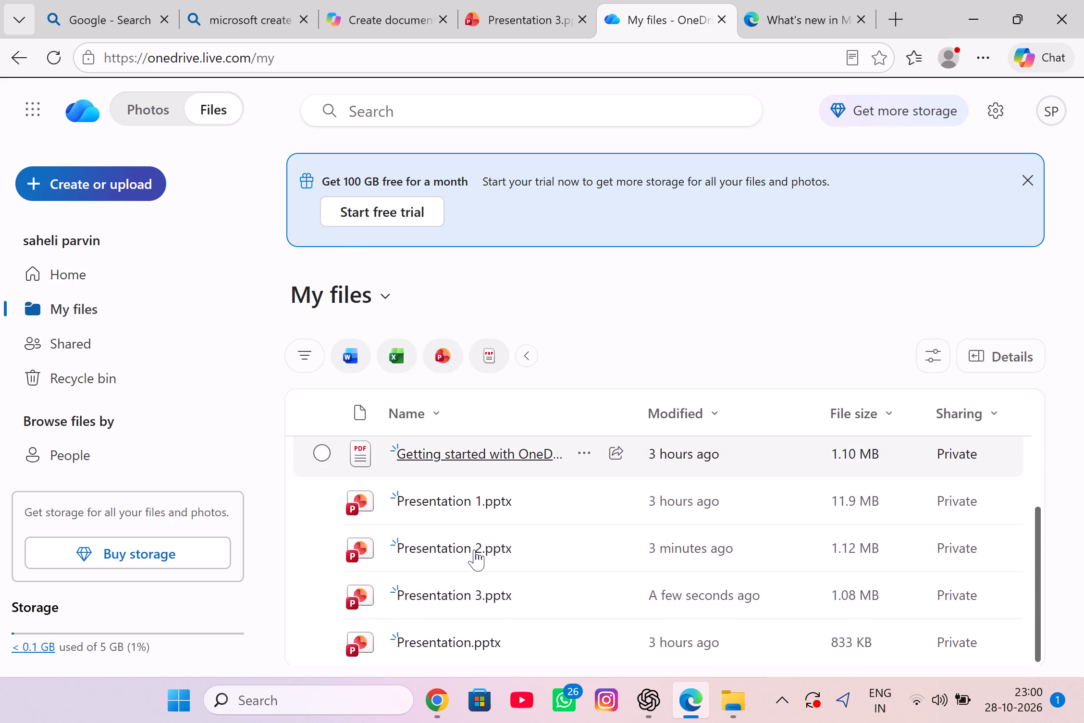
left_click(468, 503)
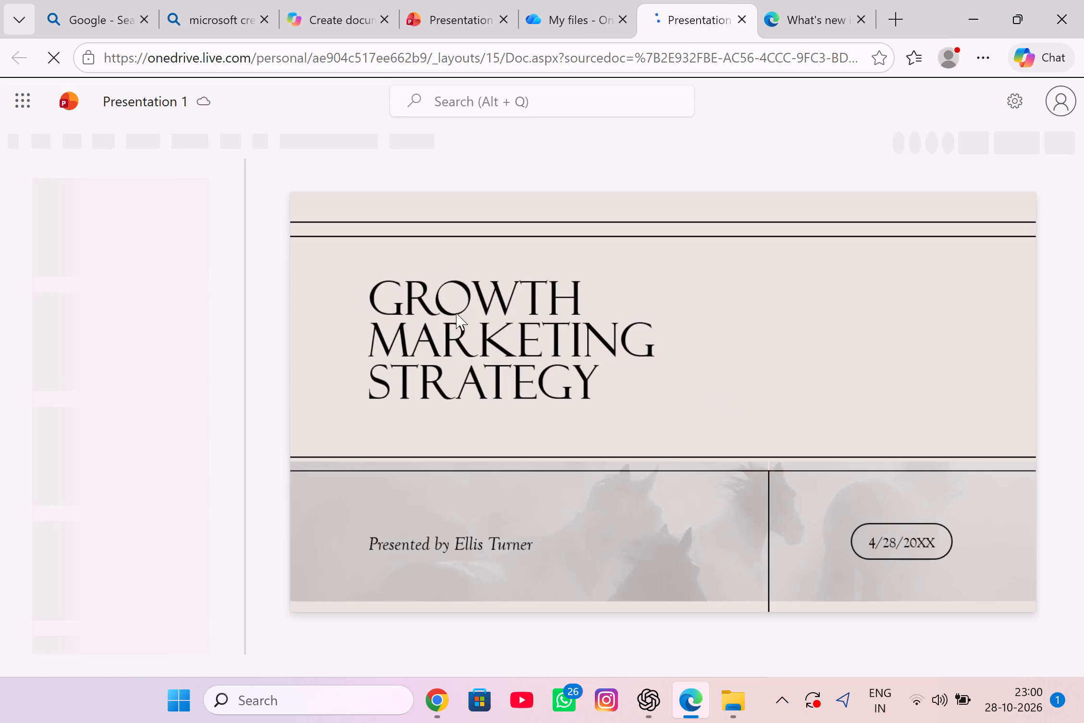
Go from Presentation 1 to its OneDrive file location and open Presentation 3 from the recent files.
scroll(32, 100, "down", 1)
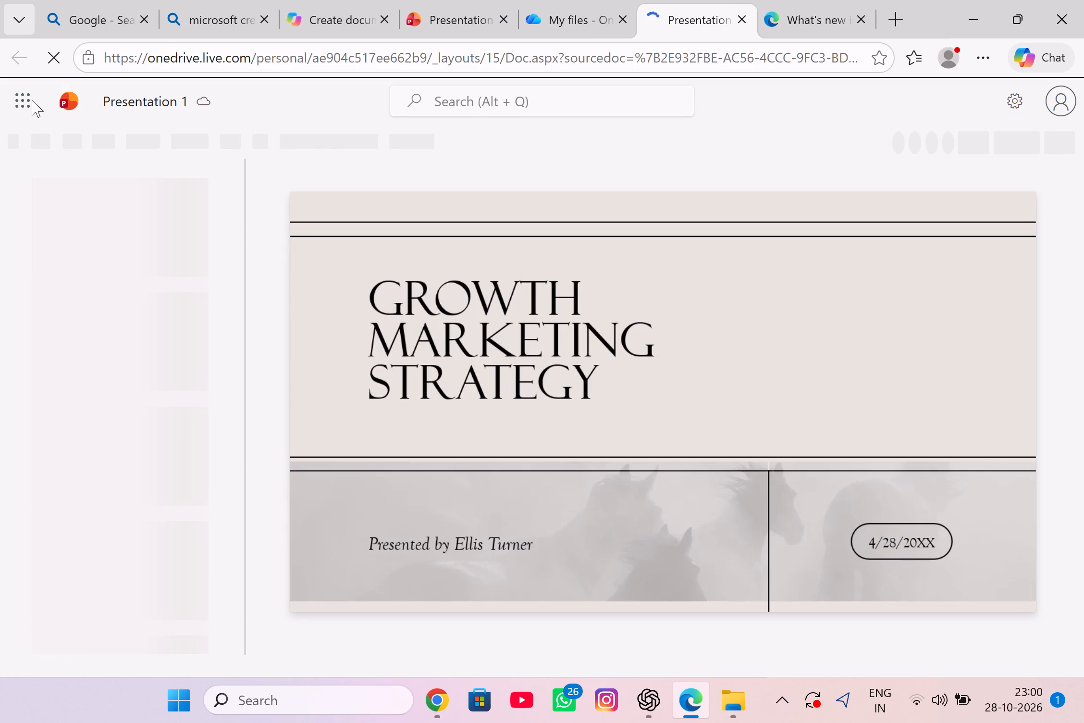
left_click(32, 100)
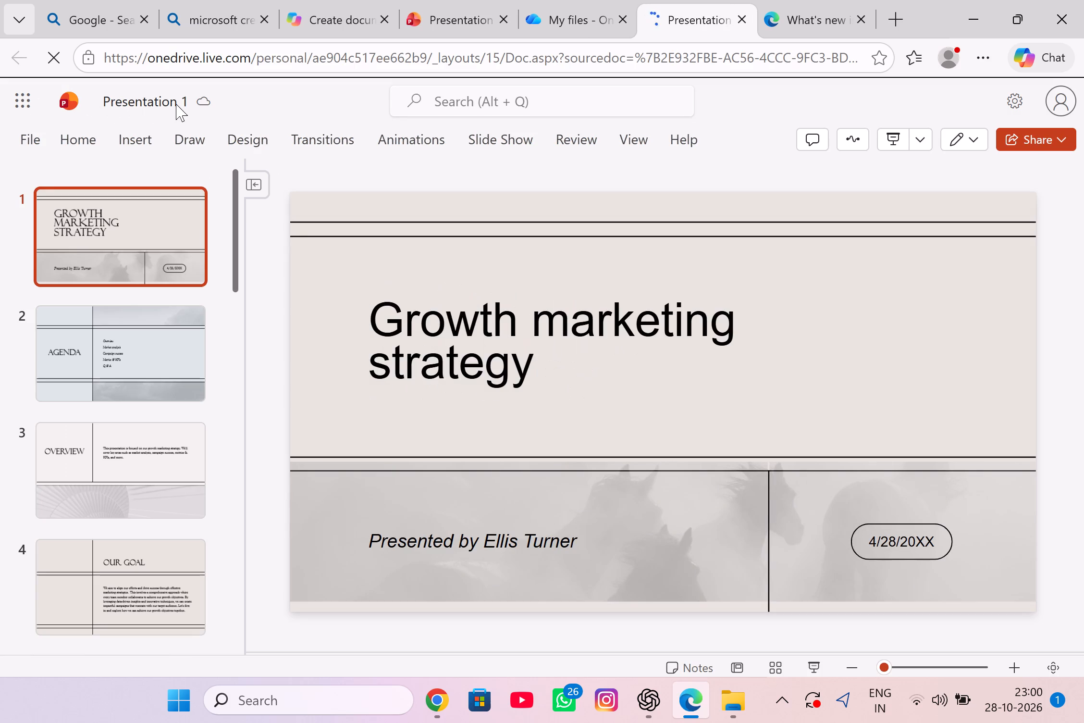
left_click(63, 61)
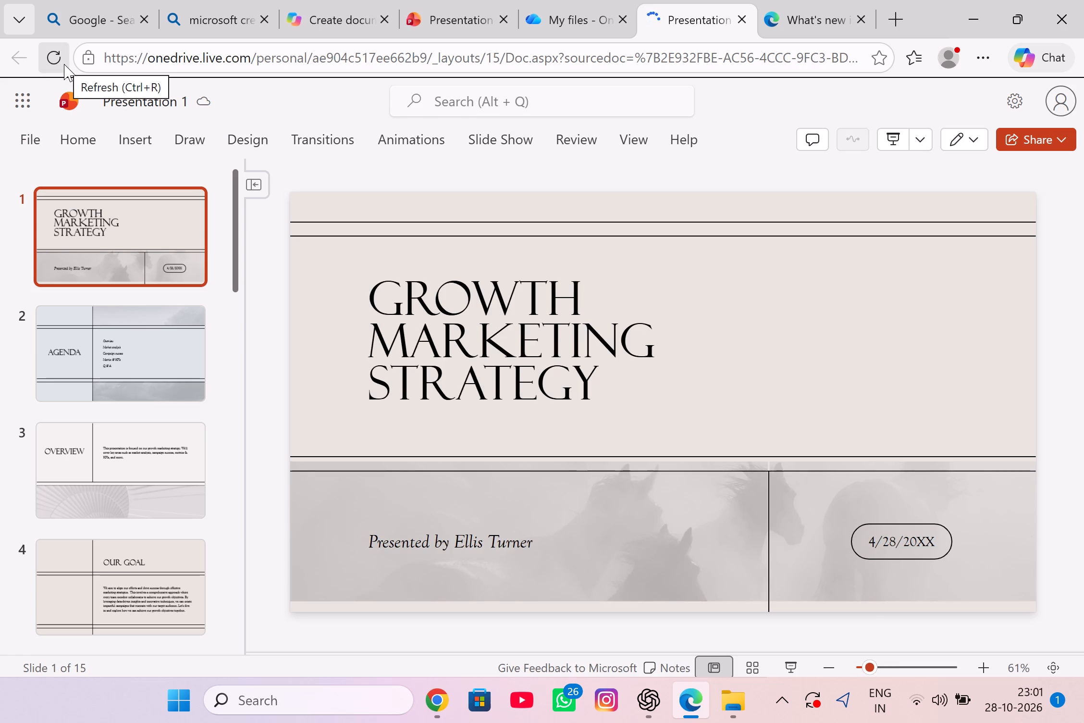
left_click(207, 91)
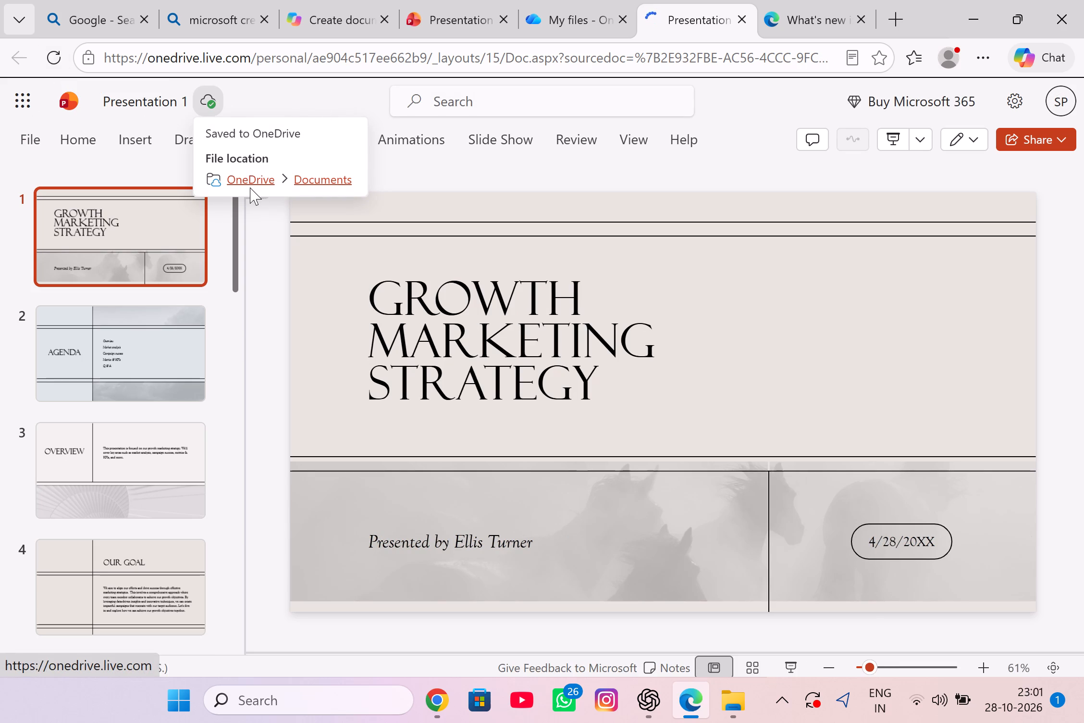
left_click(242, 176)
scroll(488, 250, "down", 2)
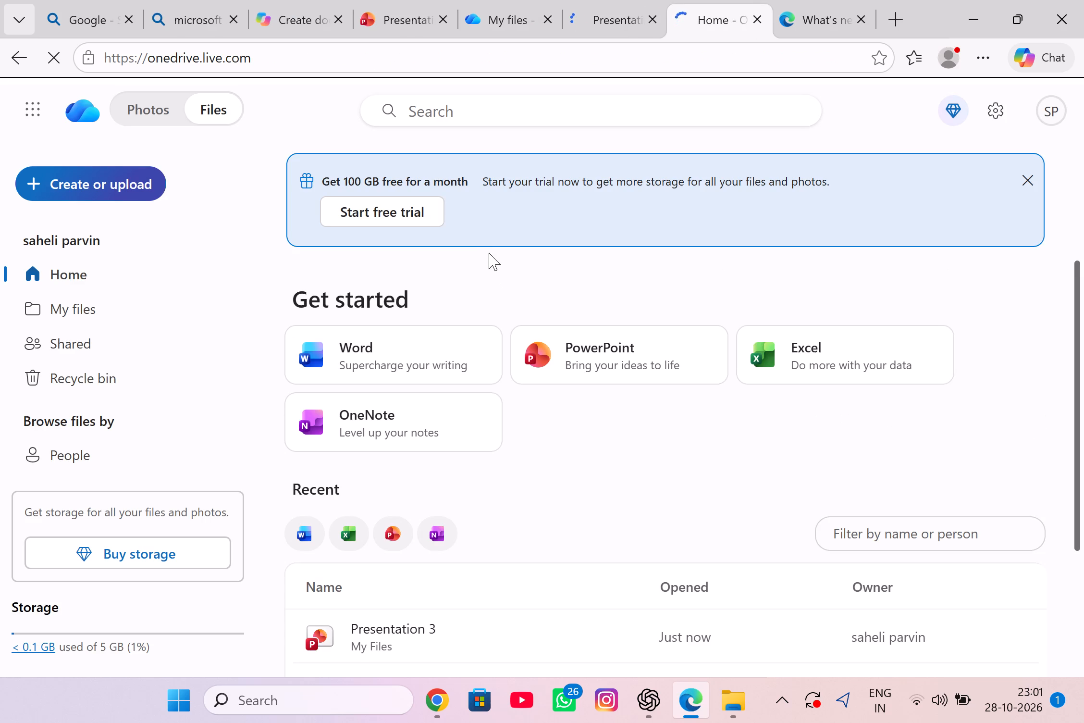
scroll(489, 253, "down", 2)
scroll(507, 380, "down", 5)
scroll(507, 426, "down", 3)
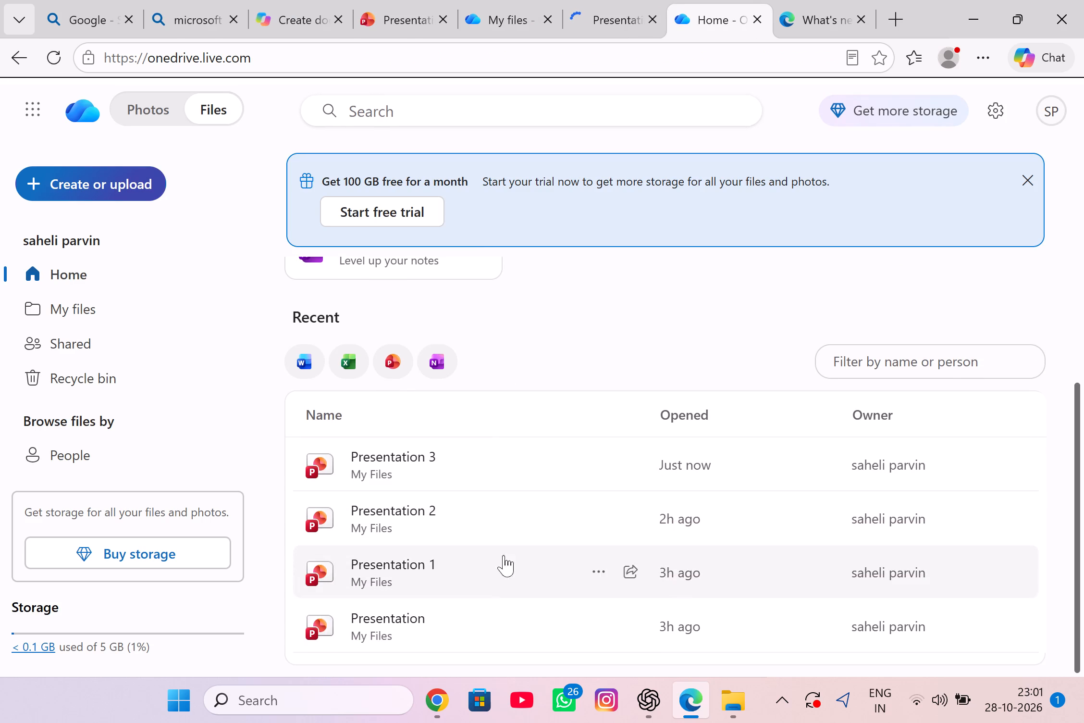
left_click(465, 469)
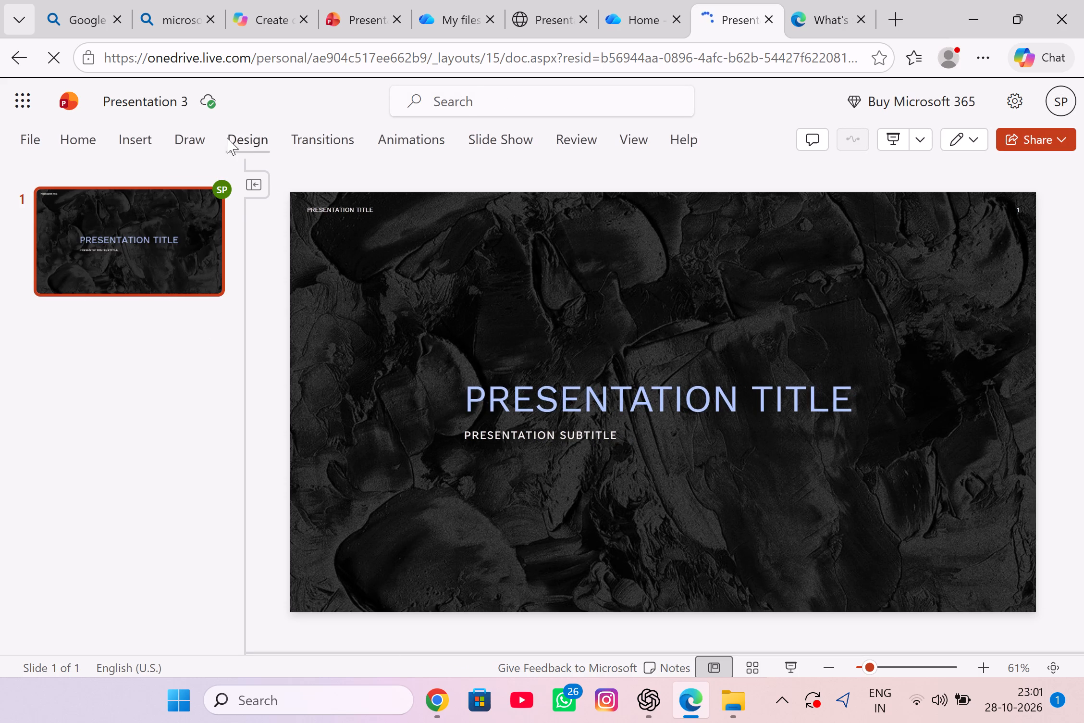
Return to OneDrive through Presentation 3's file location and open Presentation 2 from the recent files.
left_click(209, 89)
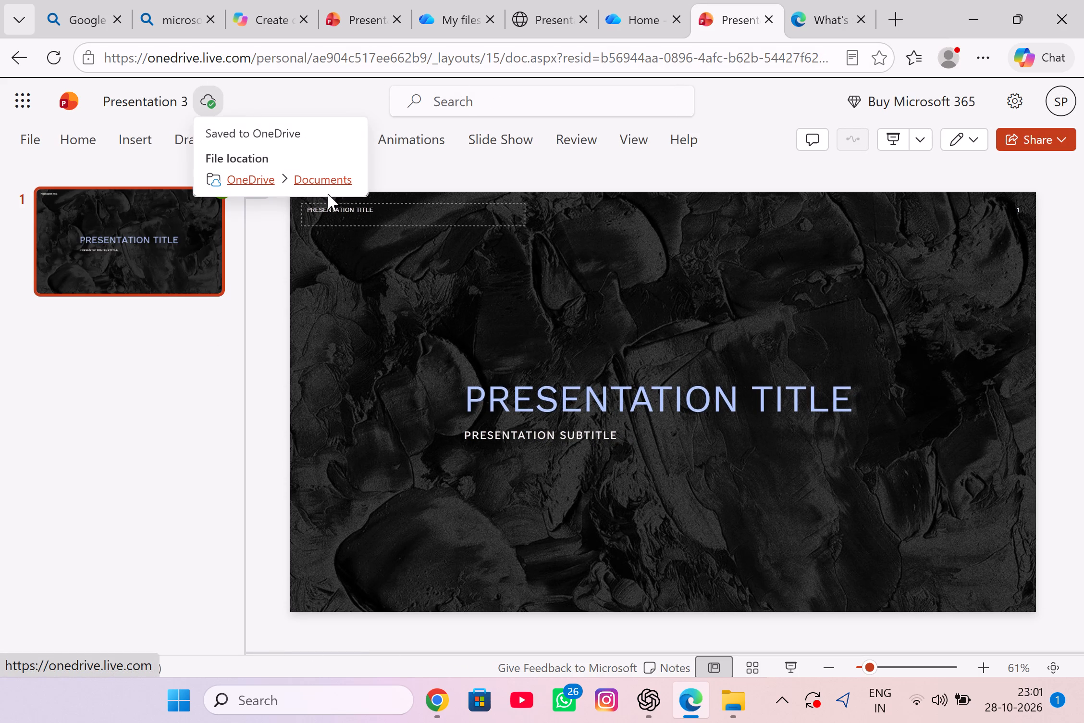
left_click(251, 176)
scroll(508, 411, "down", 4)
scroll(479, 601, "down", 5)
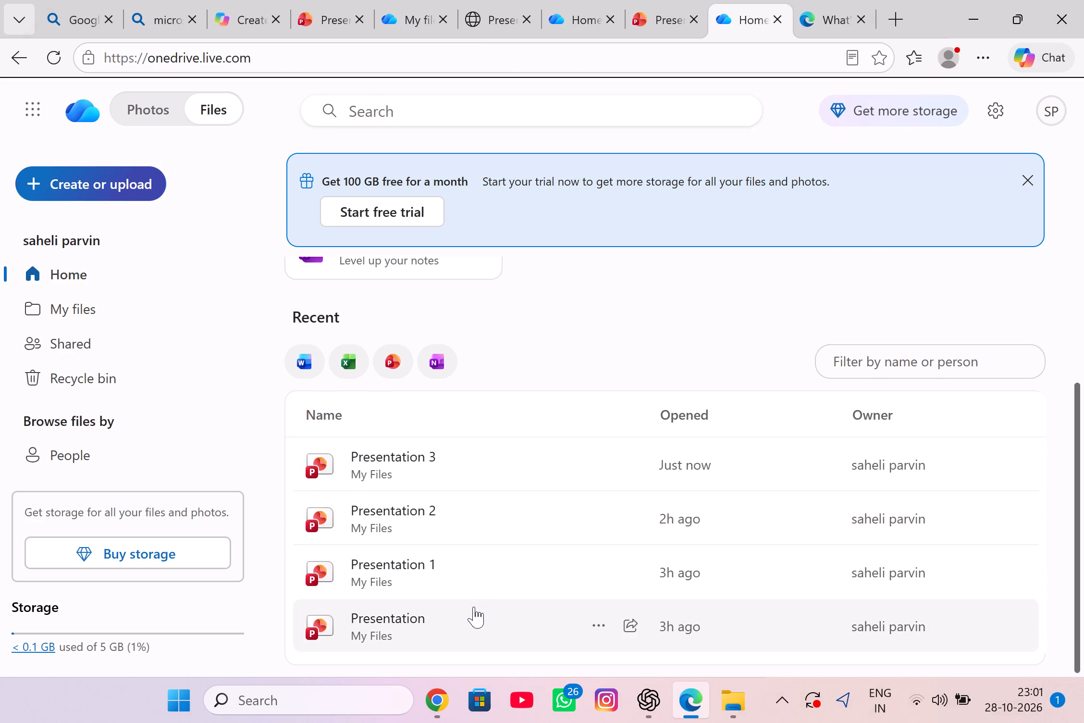
left_click(466, 527)
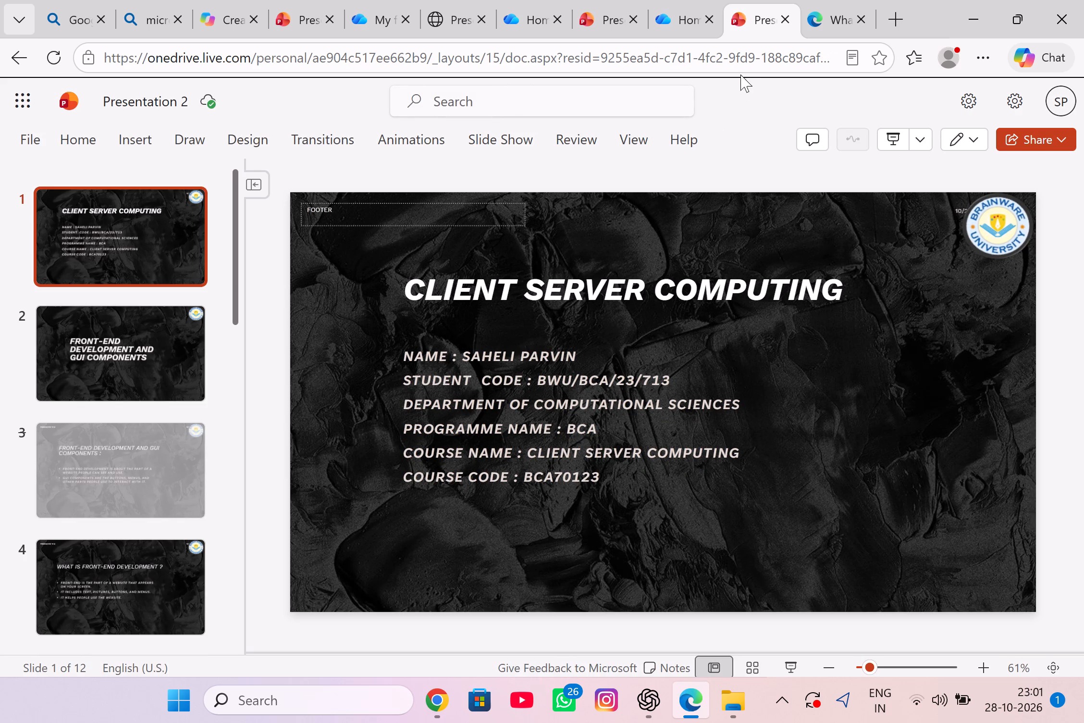
Close the extra Presentation 3 and OneDrive home tabs, keeping Presentation 2 open.
left_click(629, 20)
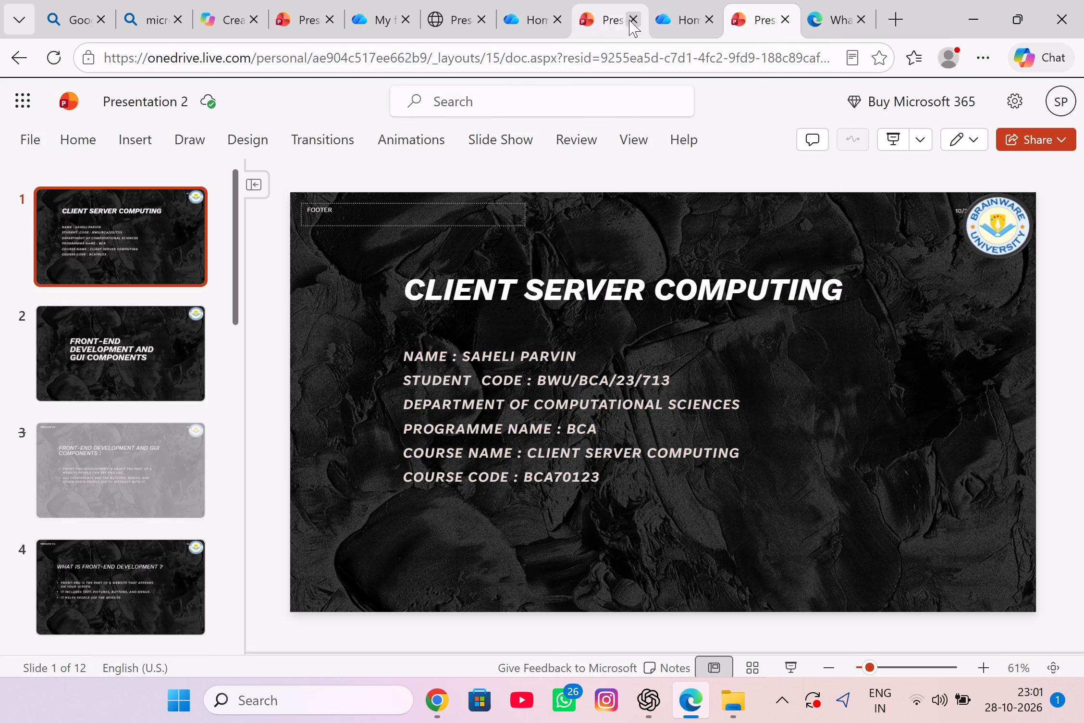
left_click(550, 20)
left_click(561, 18)
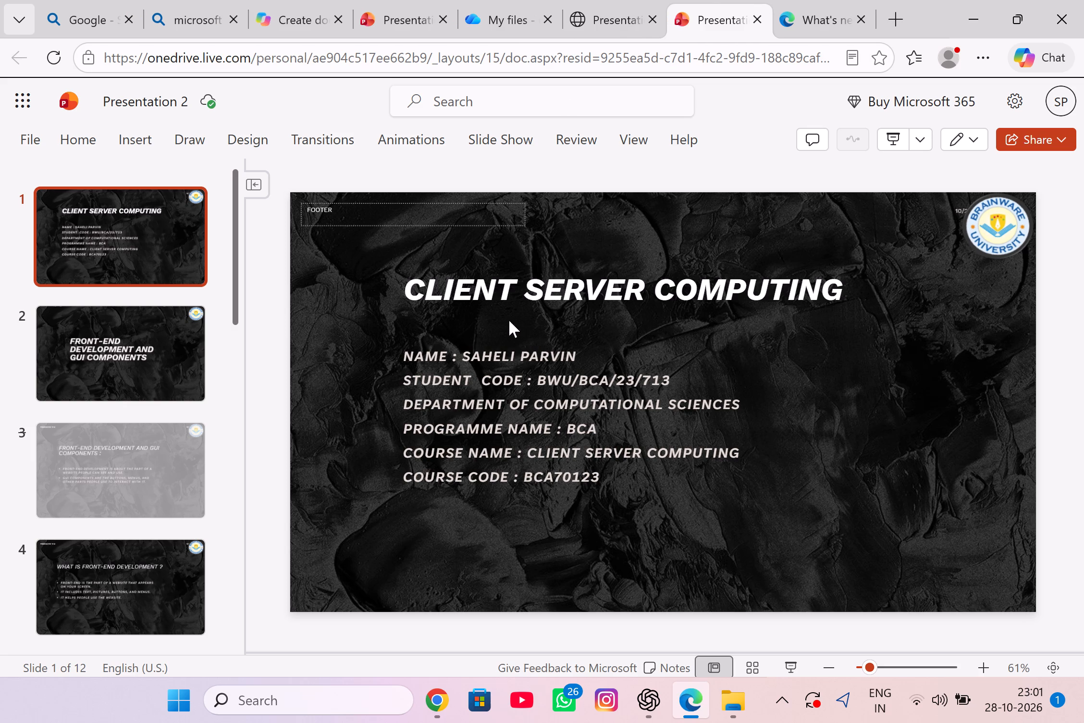
Delete the "Footer" placeholder from the title slide.
left_click(366, 208)
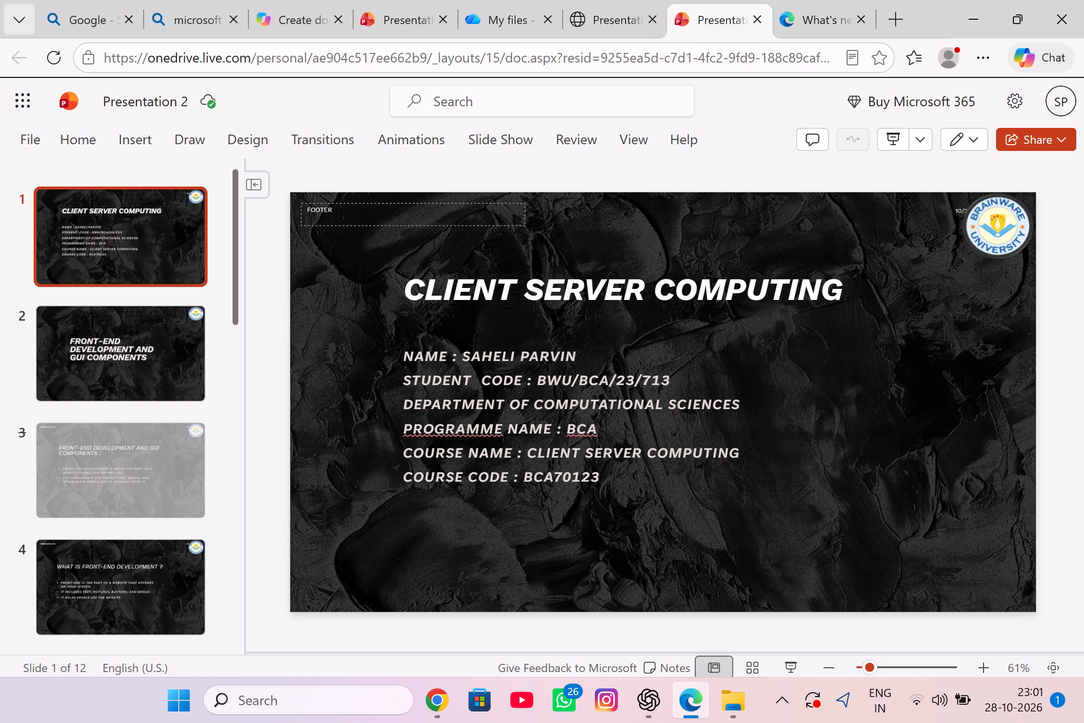
key("BackSpace")
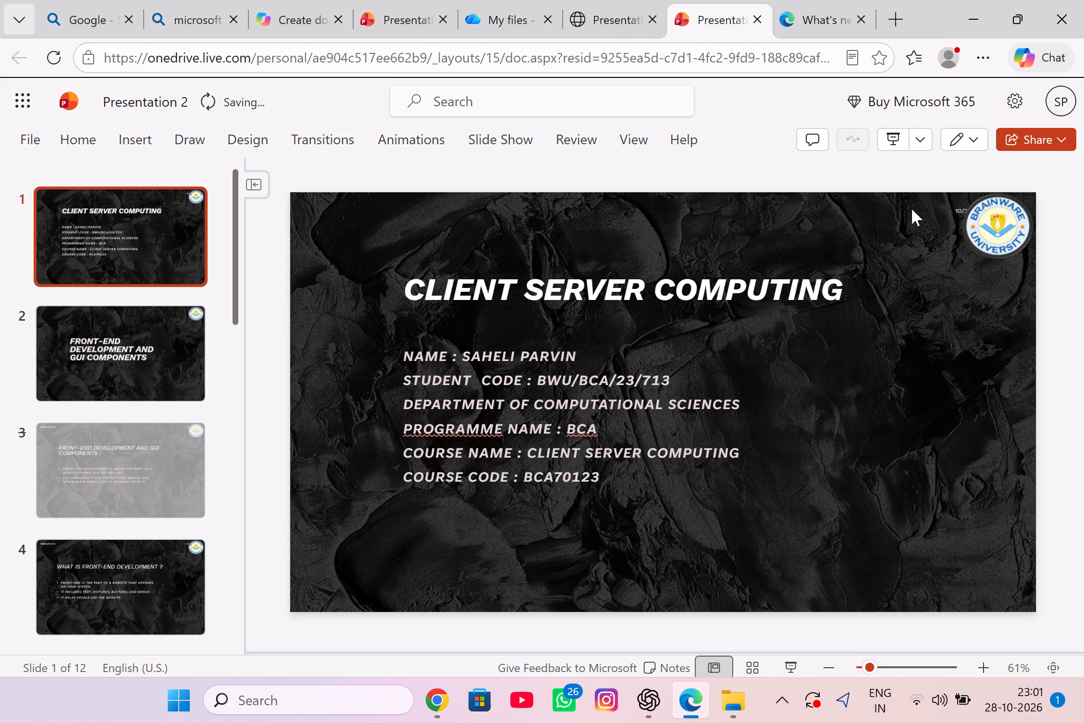
Move the university logo on the title slide down to just below the date and slide number.
left_click(954, 211)
left_click(954, 211)
left_click_drag(1000, 227, 1003, 228)
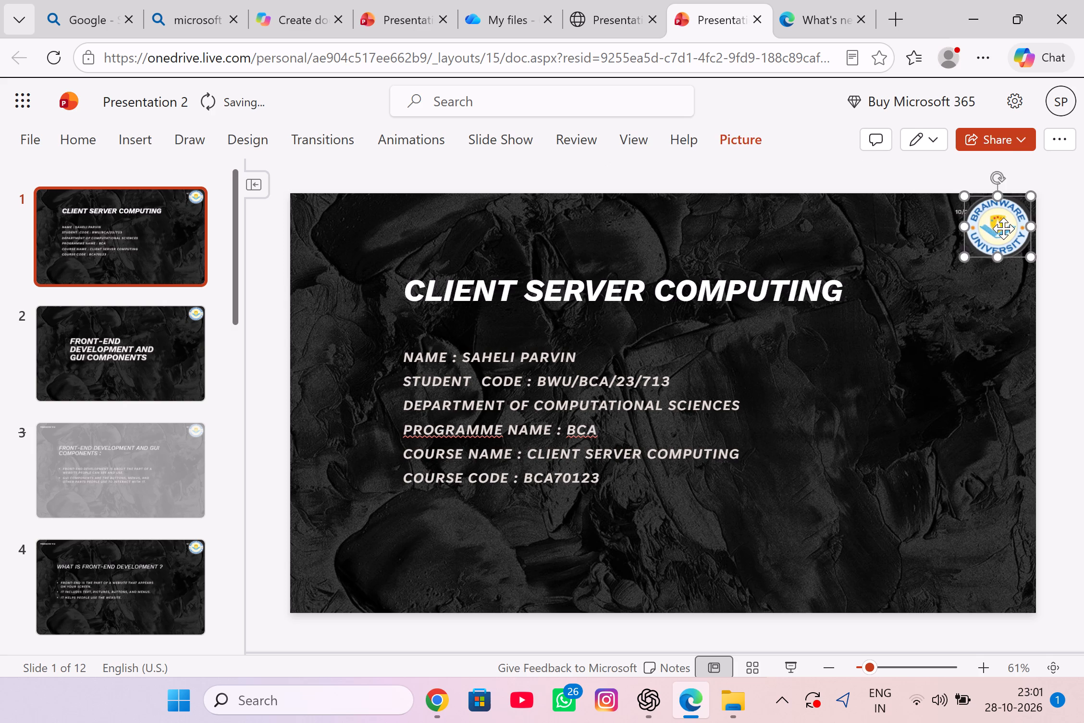
left_click_drag(1003, 228, 999, 261)
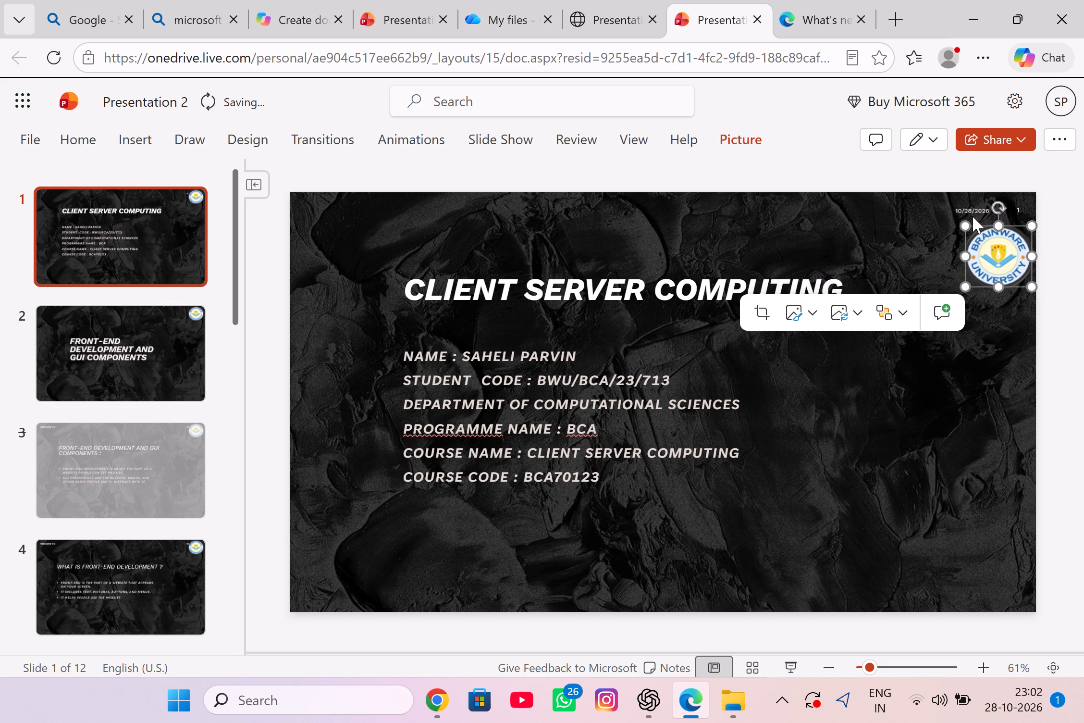
Delete the slide number next to the date on the title slide.
left_click(971, 210)
left_click(971, 210)
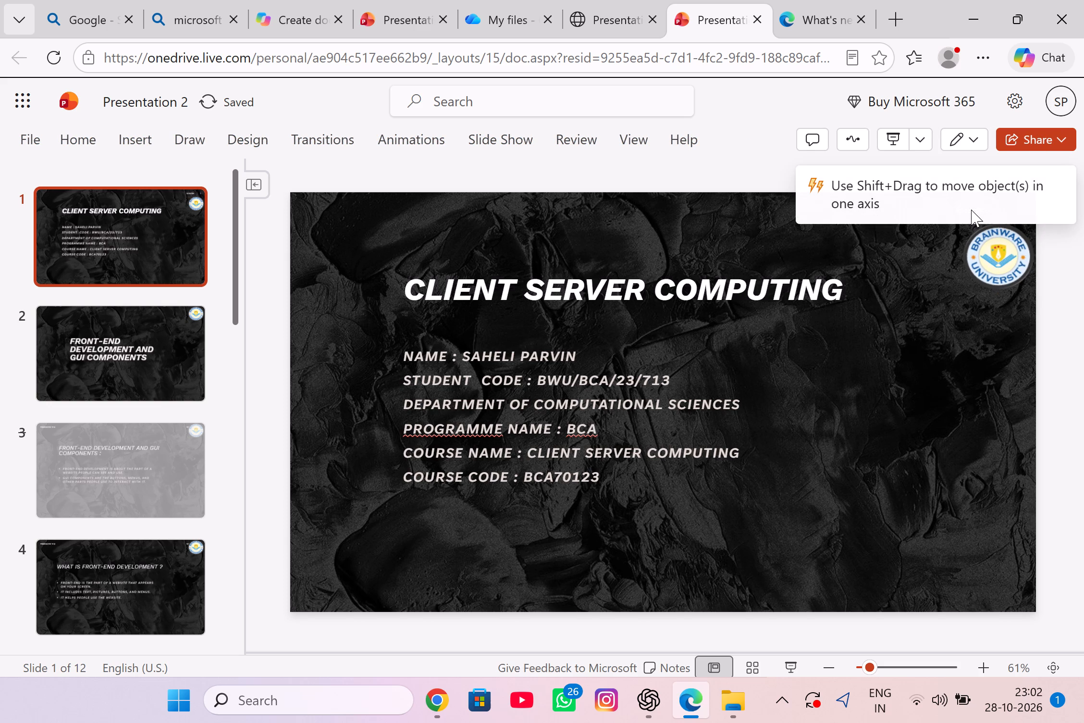
left_click(935, 243)
left_click(913, 269)
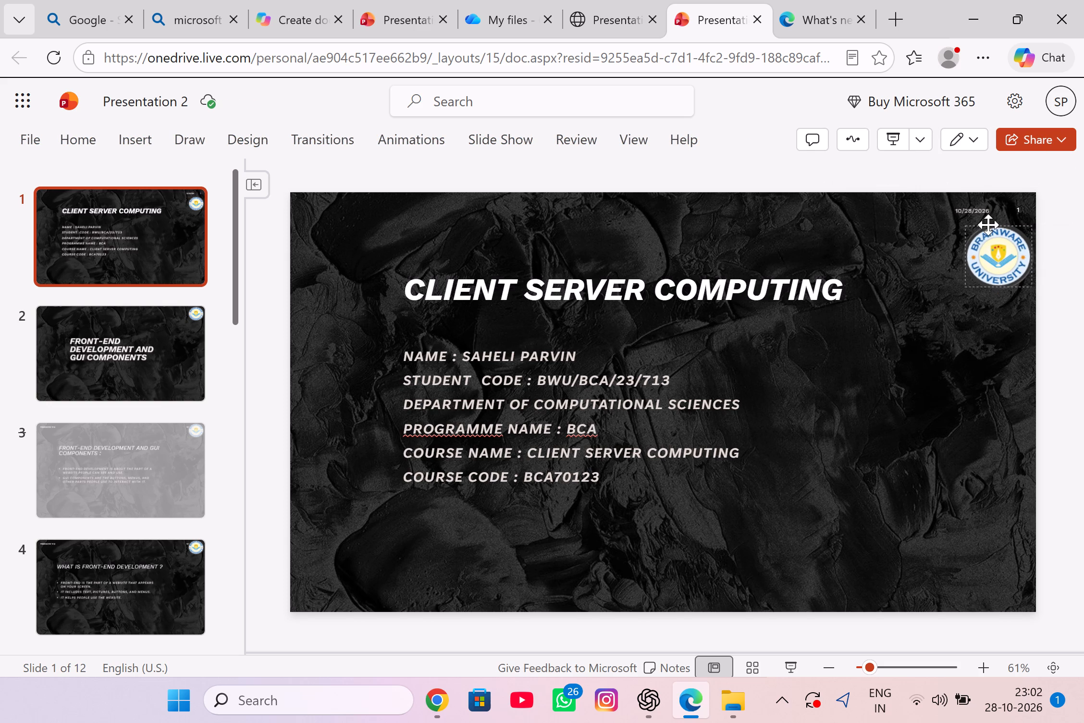
left_click(978, 206)
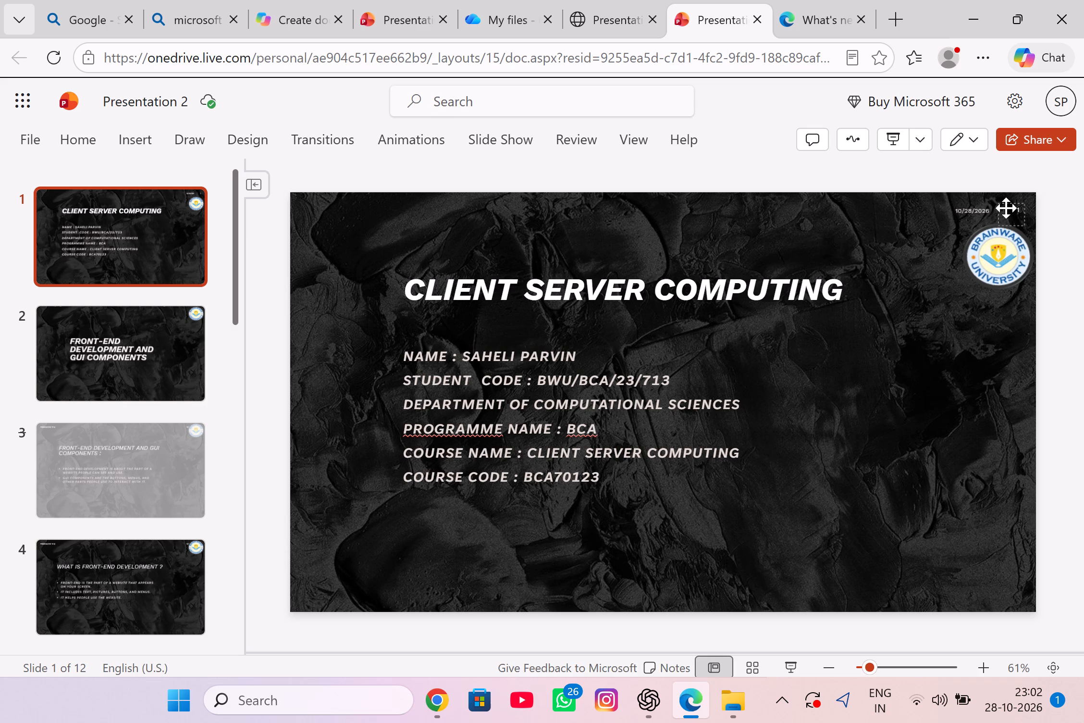
left_click(1014, 208)
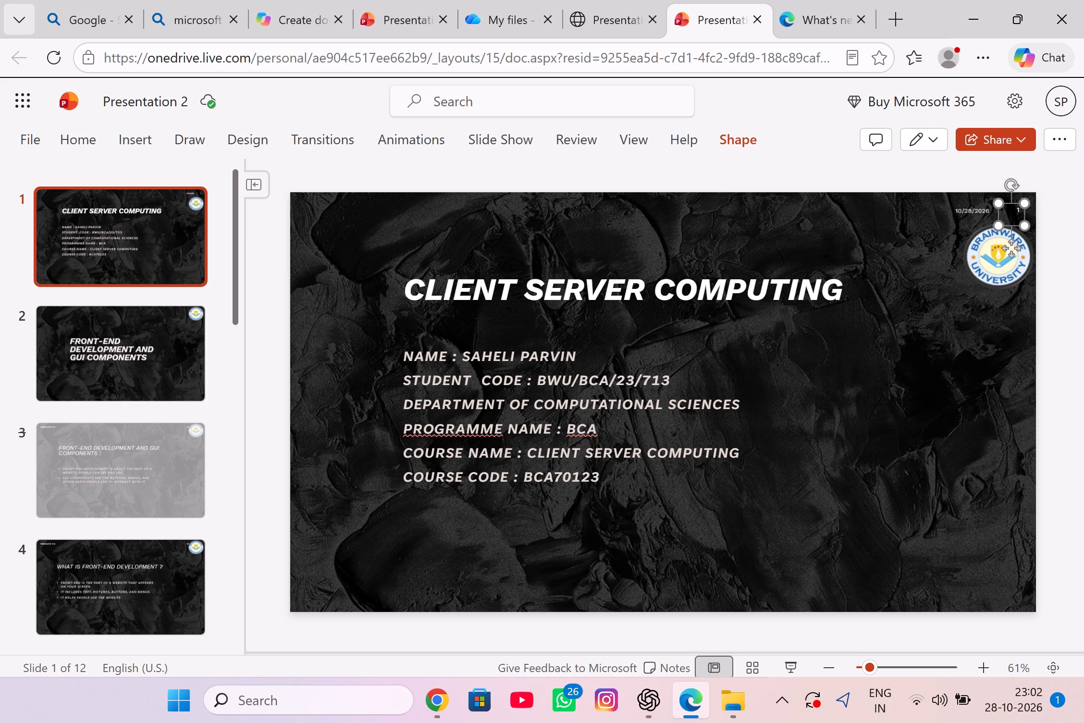
key("BackSpace")
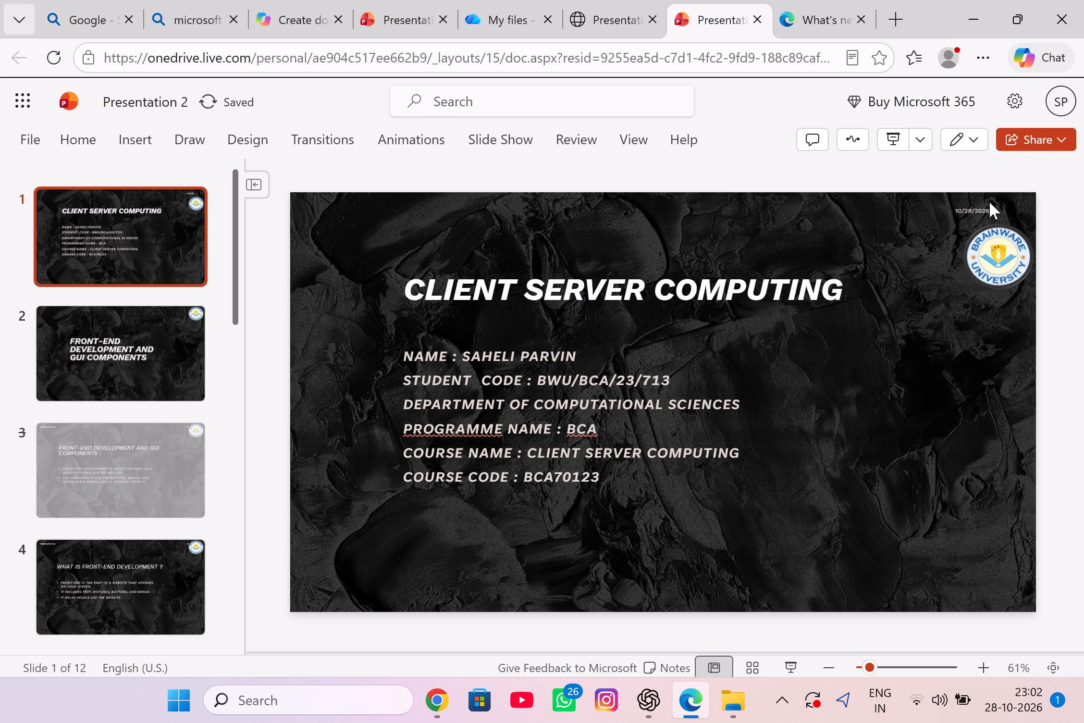
Move the university logo back up into the title slide's upper corner, covering the date.
left_click(979, 209)
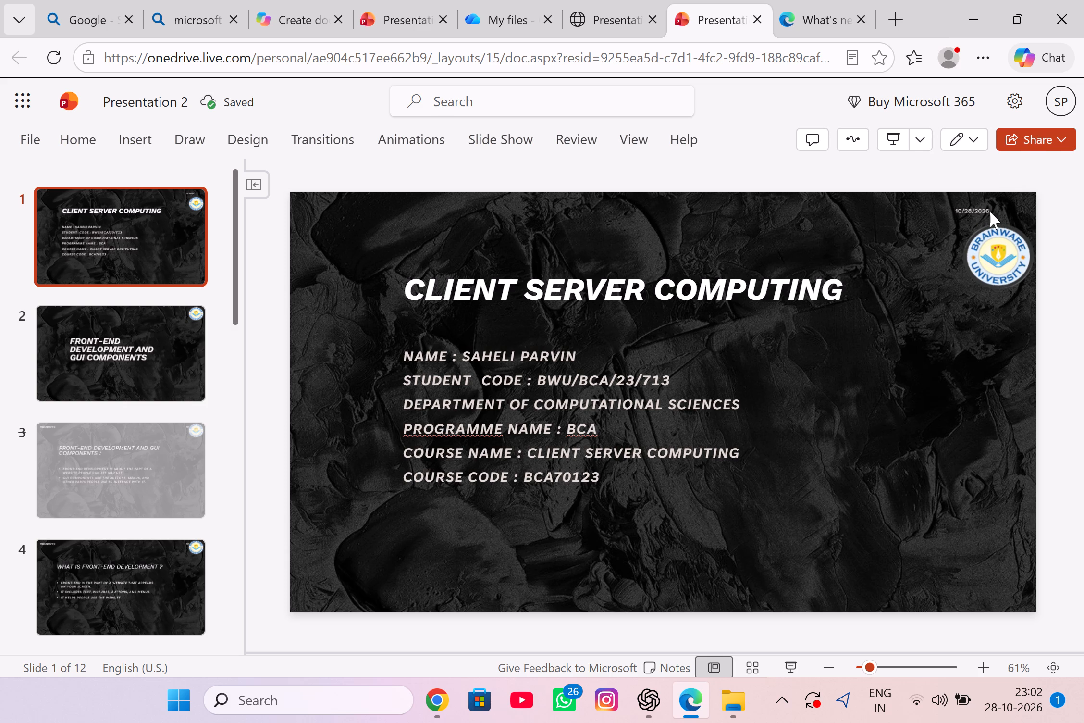
left_click(985, 212)
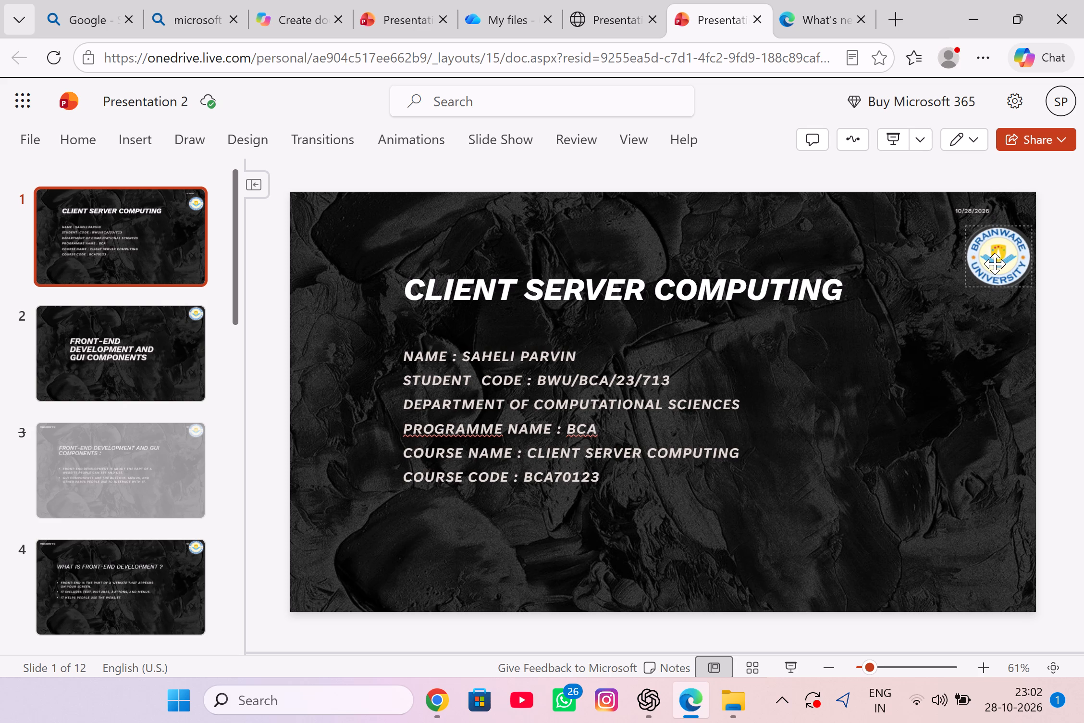
left_click_drag(995, 263, 999, 235)
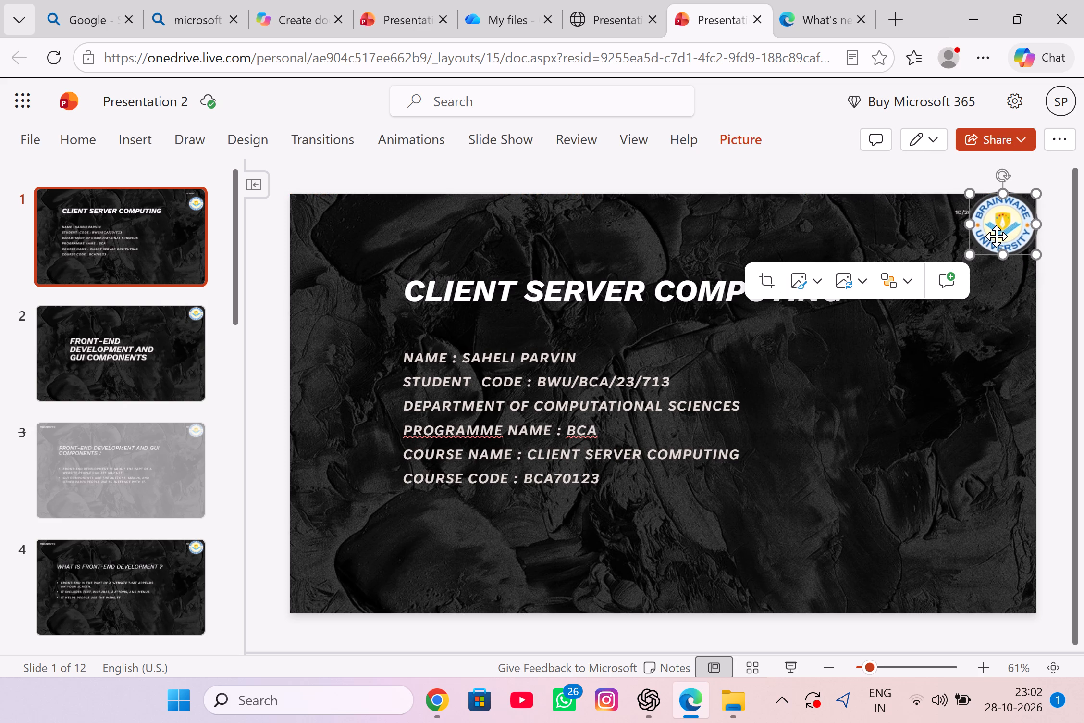
left_click(996, 236)
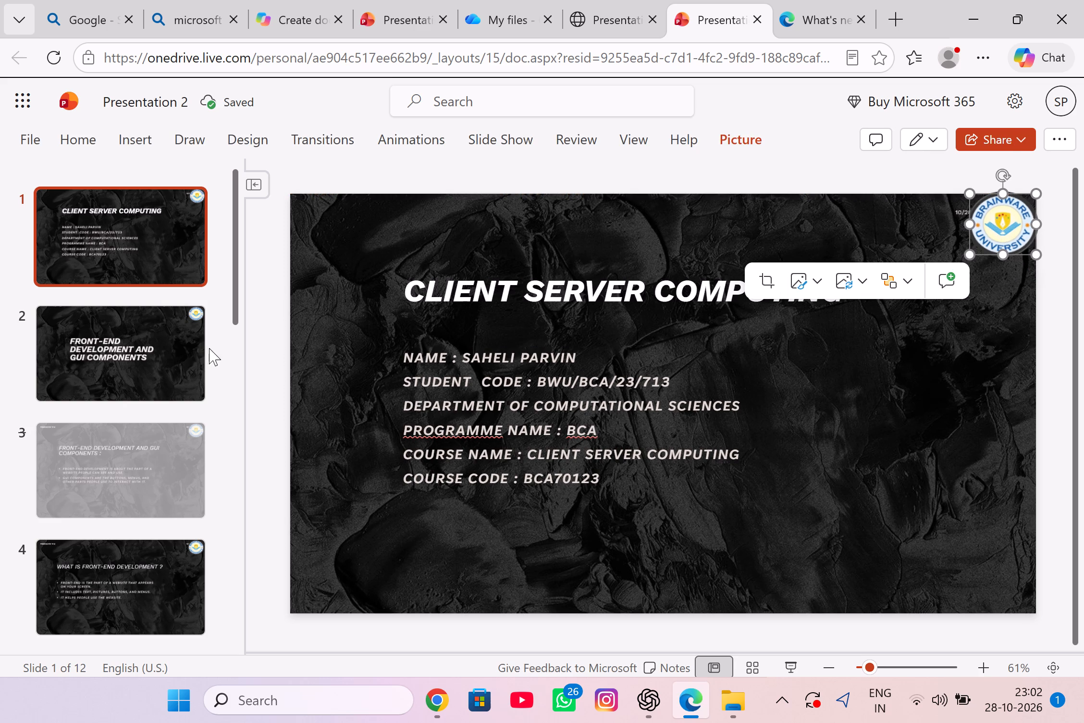
Clear the "Presentation Title" footer text from slide 3, "Front-end development and GUI components".
left_click(74, 454)
left_click(335, 215)
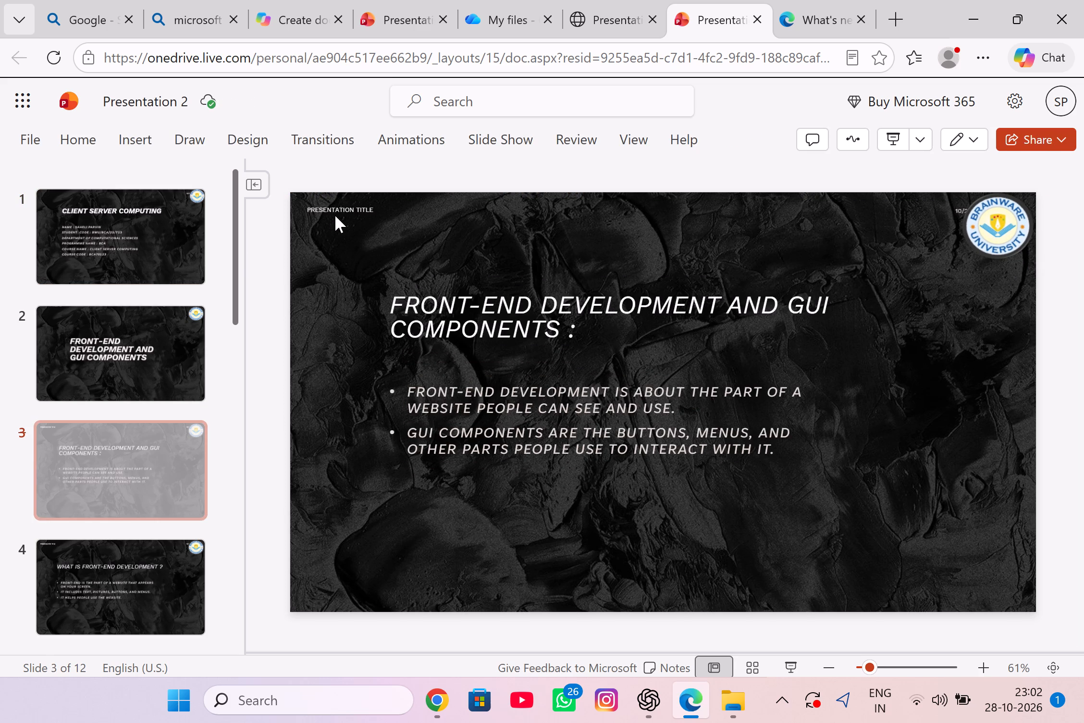
key("BackSpace")
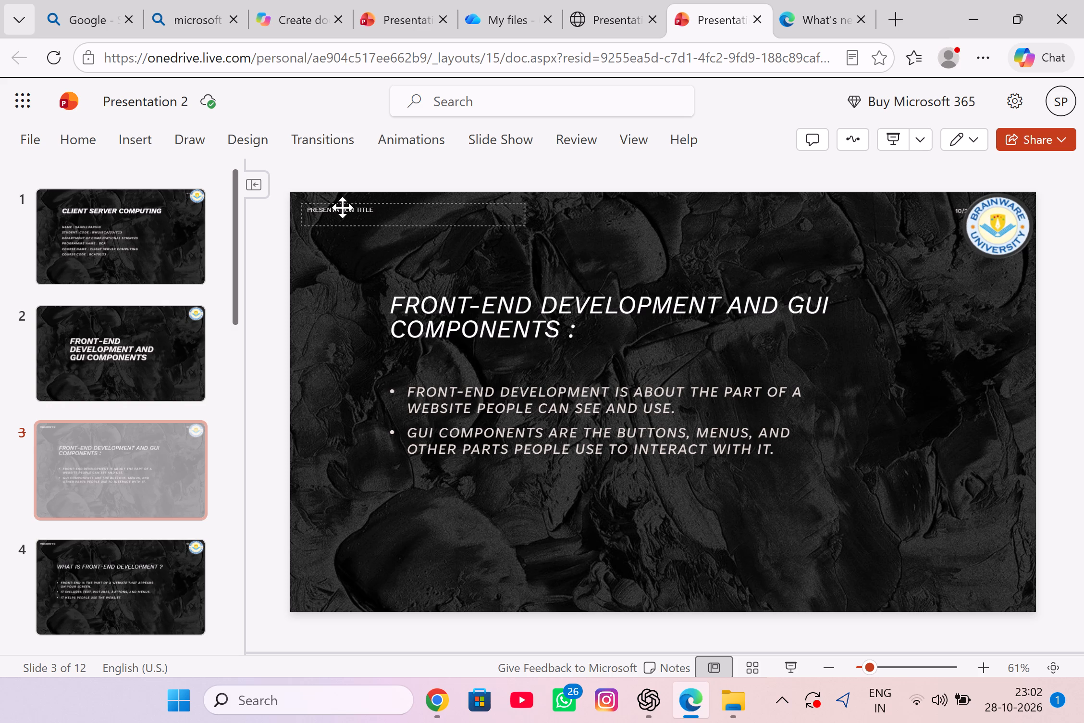
key("BackSpace")
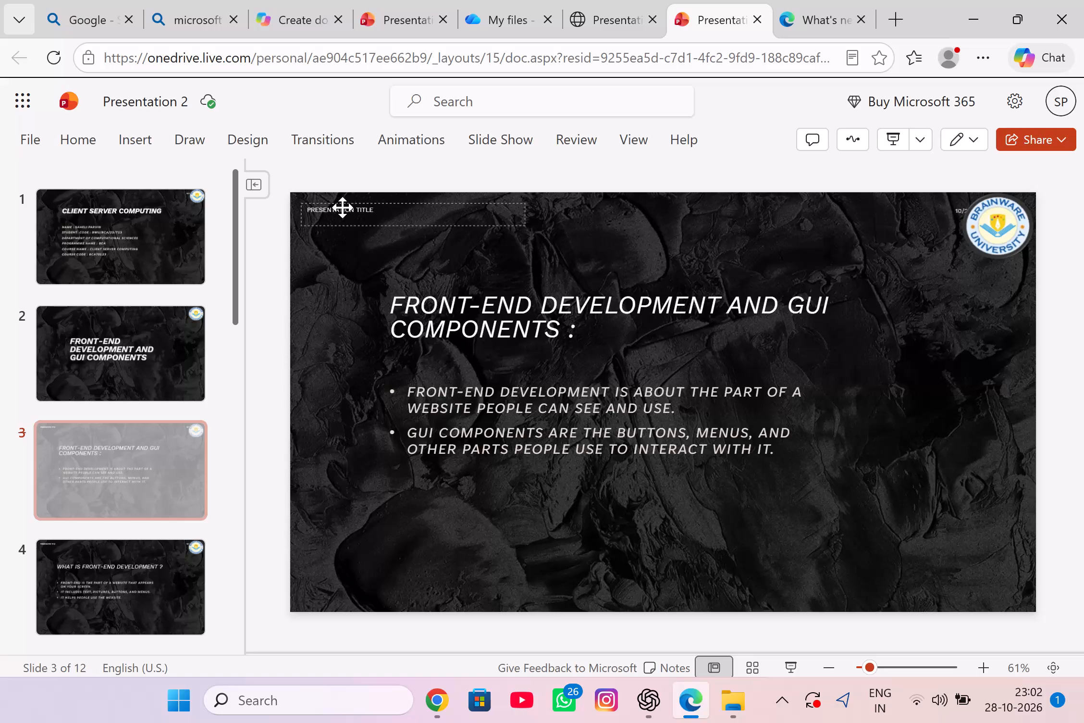
left_click(433, 217)
left_click(399, 209)
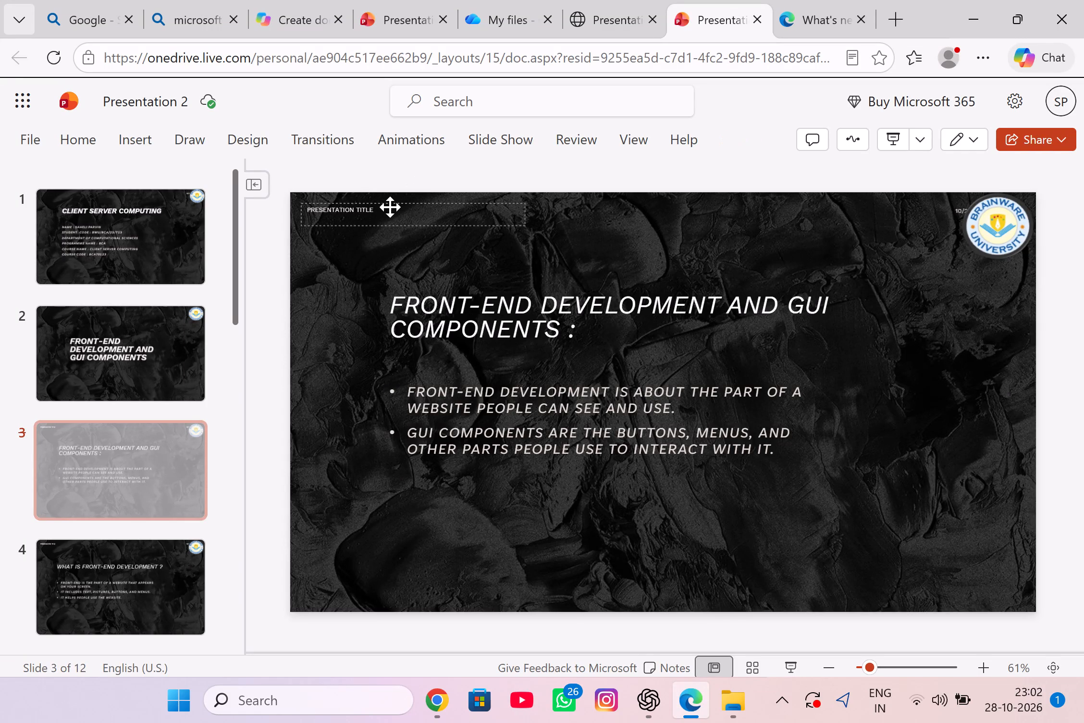
left_click(381, 211)
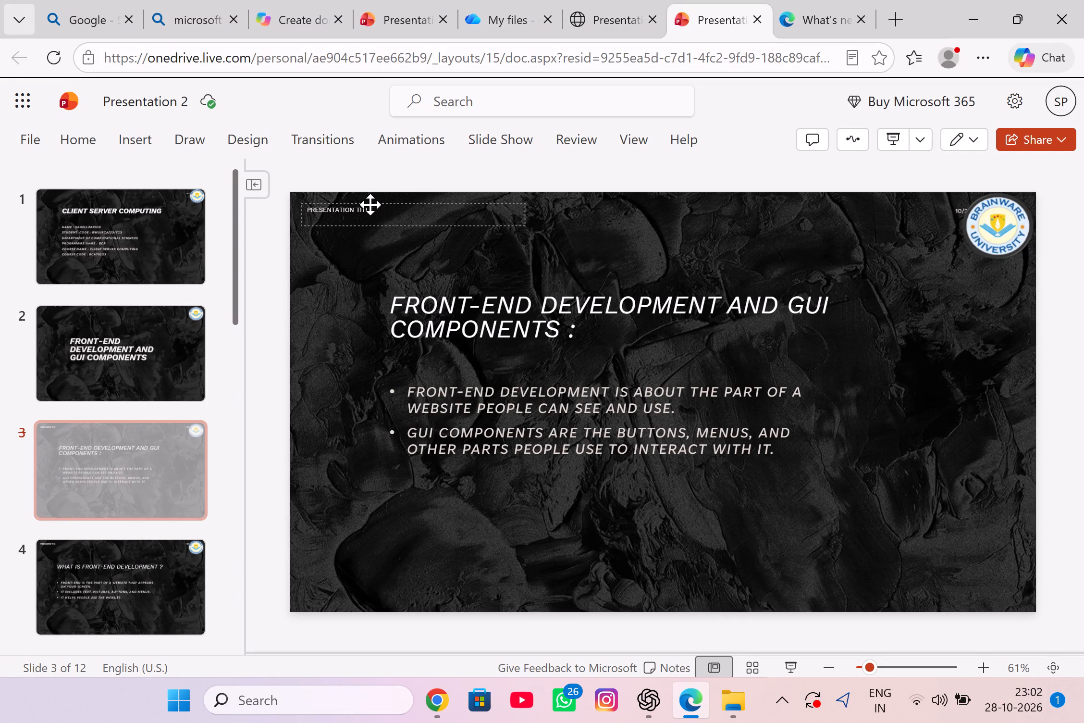
left_click(370, 211)
key("BackSpace")
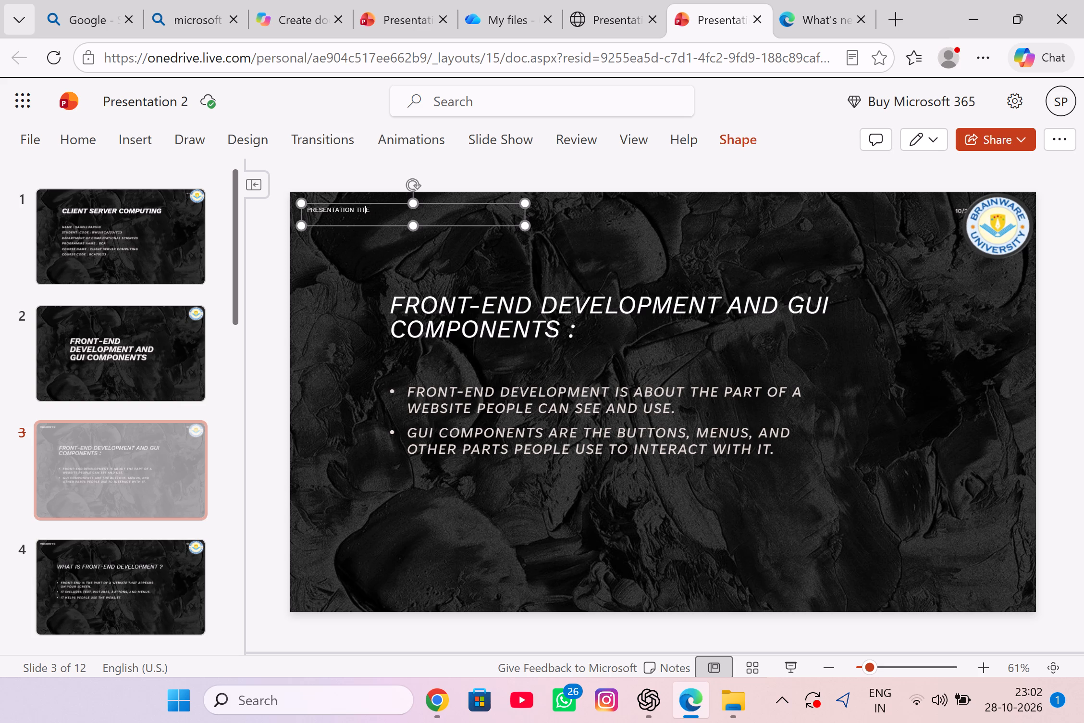
key("BackSpace")
key("BackSpace")
key("BackSpace")
key("BackSpace")
key("BackSpace")
key("BackSpace")
key("BackSpace")
key("BackSpace")
key("BackSpace")
key("BackSpace")
key("BackSpace")
key("BackSpace")
key("BackSpace")
key("BackSpace")
key("BackSpace")
key("BackSpace")
key("BackSpace")
key("BackSpace")
key("BackSpace")
key("BackSpace")
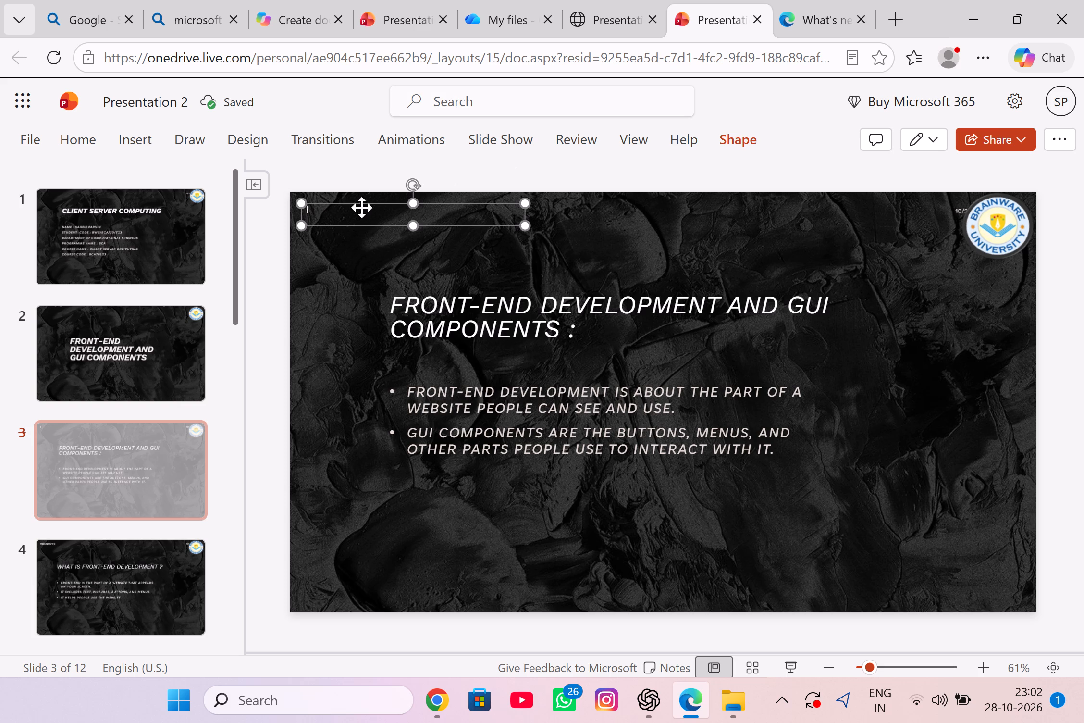
left_click(357, 216)
key("BackSpace")
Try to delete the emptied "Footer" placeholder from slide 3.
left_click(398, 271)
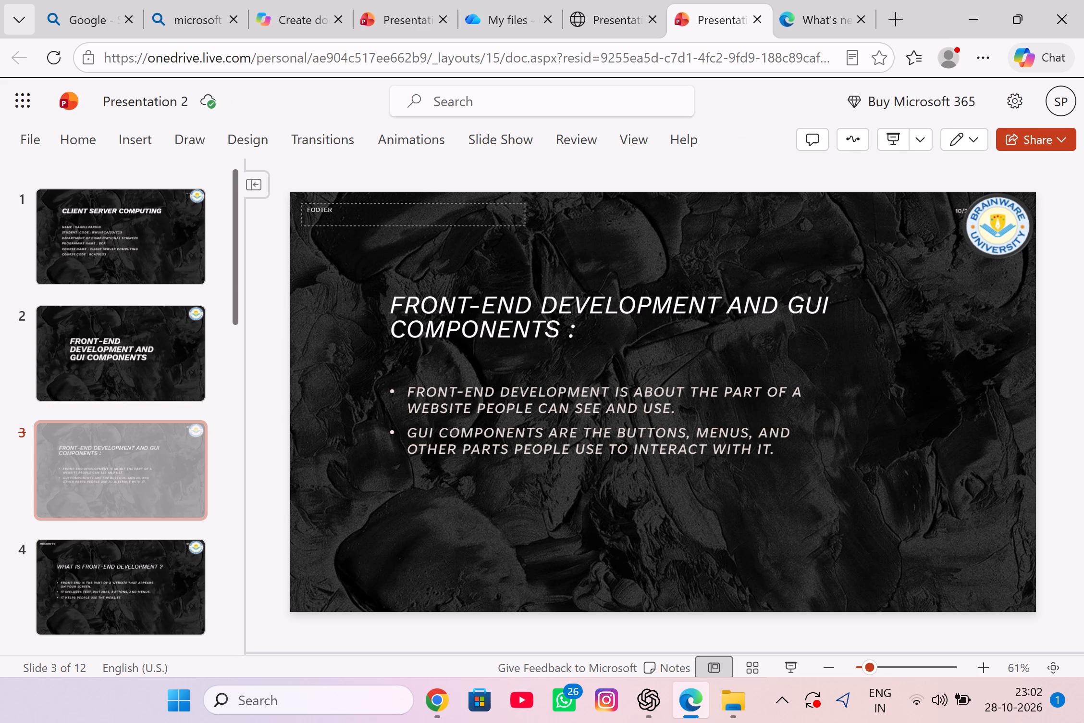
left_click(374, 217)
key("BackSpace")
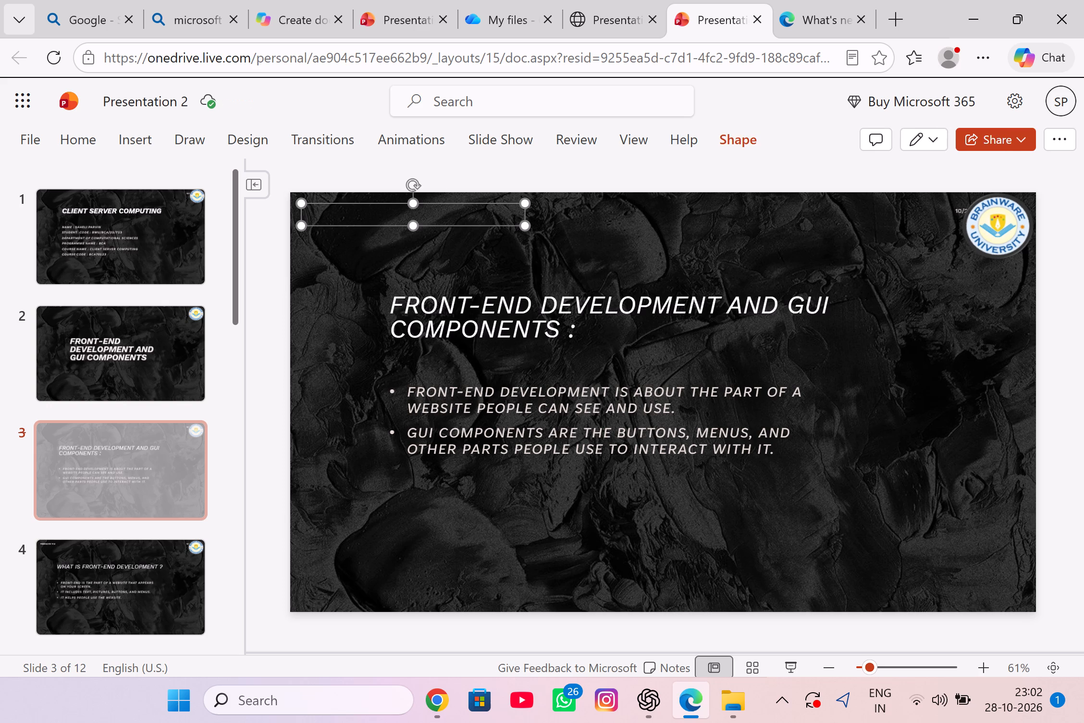
Delete the "Presentation Title" footer placeholder from slide 4, "What is front-end development ?".
left_click(134, 563)
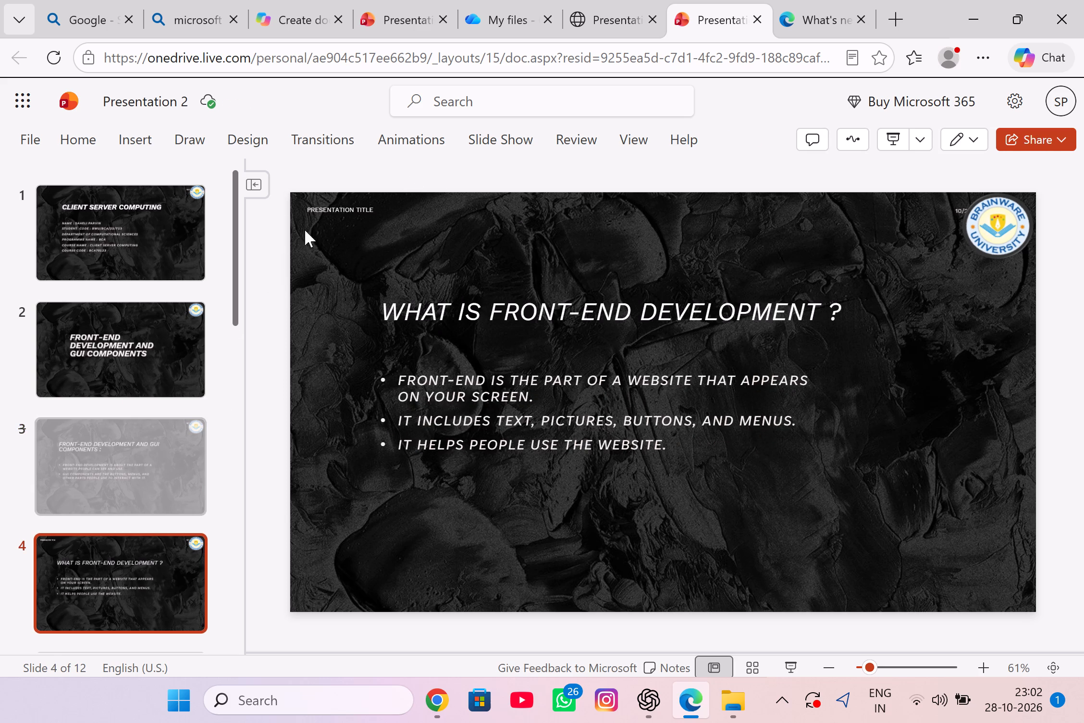
left_click(401, 210)
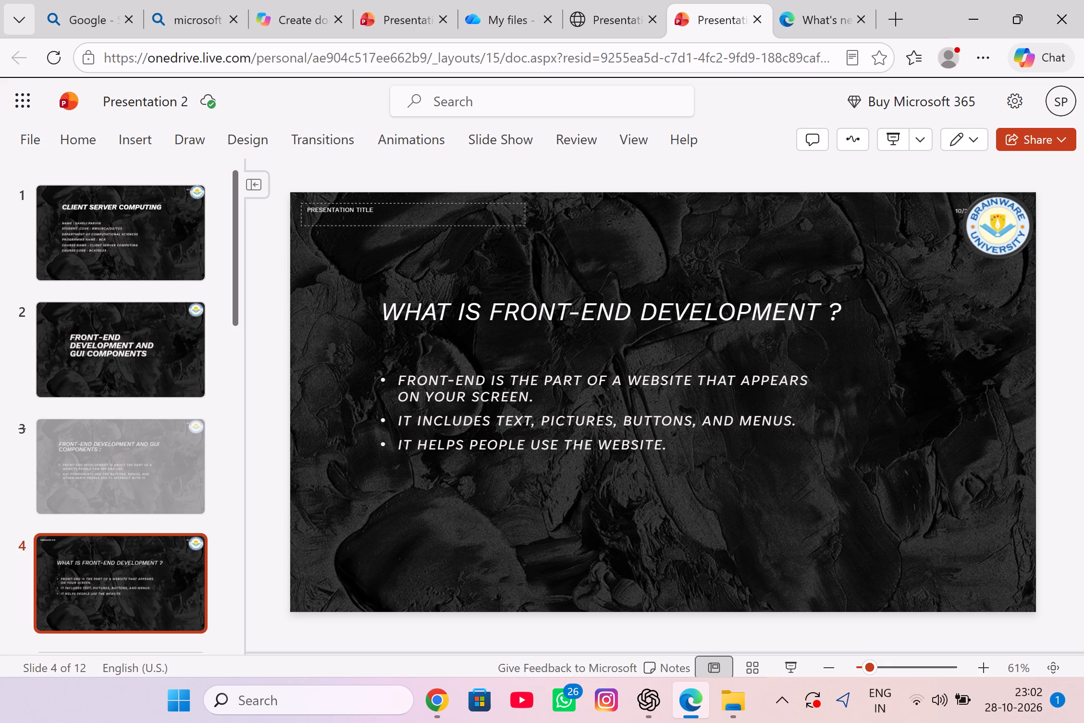
key("BackSpace")
key("BackSpace")
key("BackSpace")
key("BackSpace")
key("BackSpace")
key("BackSpace")
double_click(501, 220)
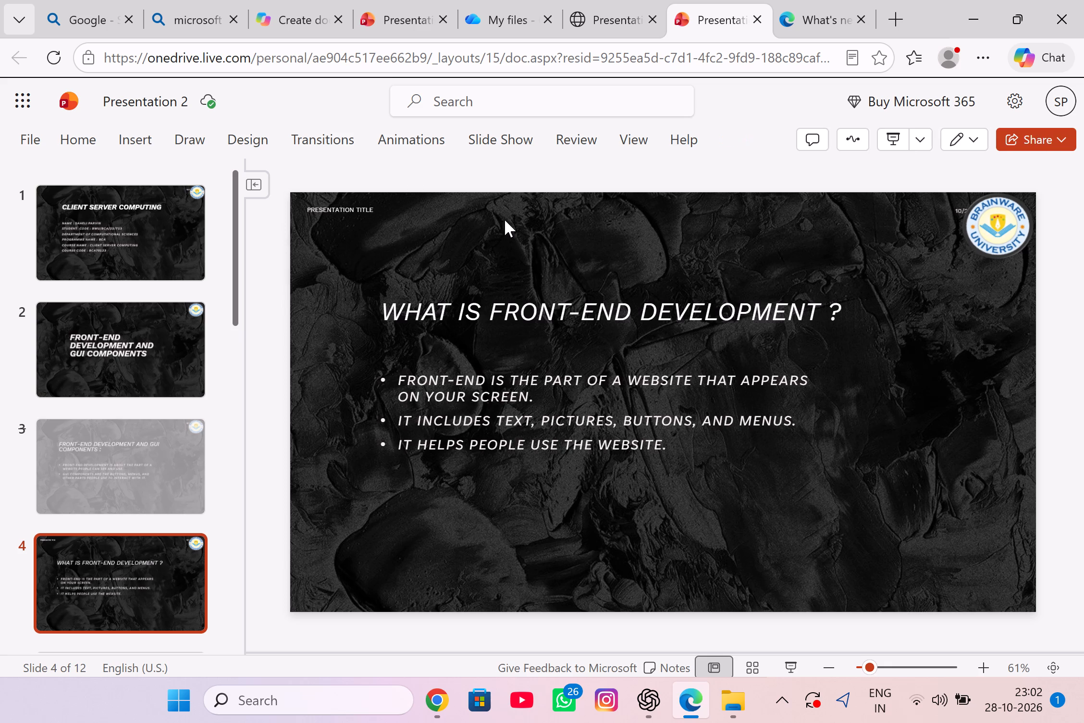
left_click(505, 220)
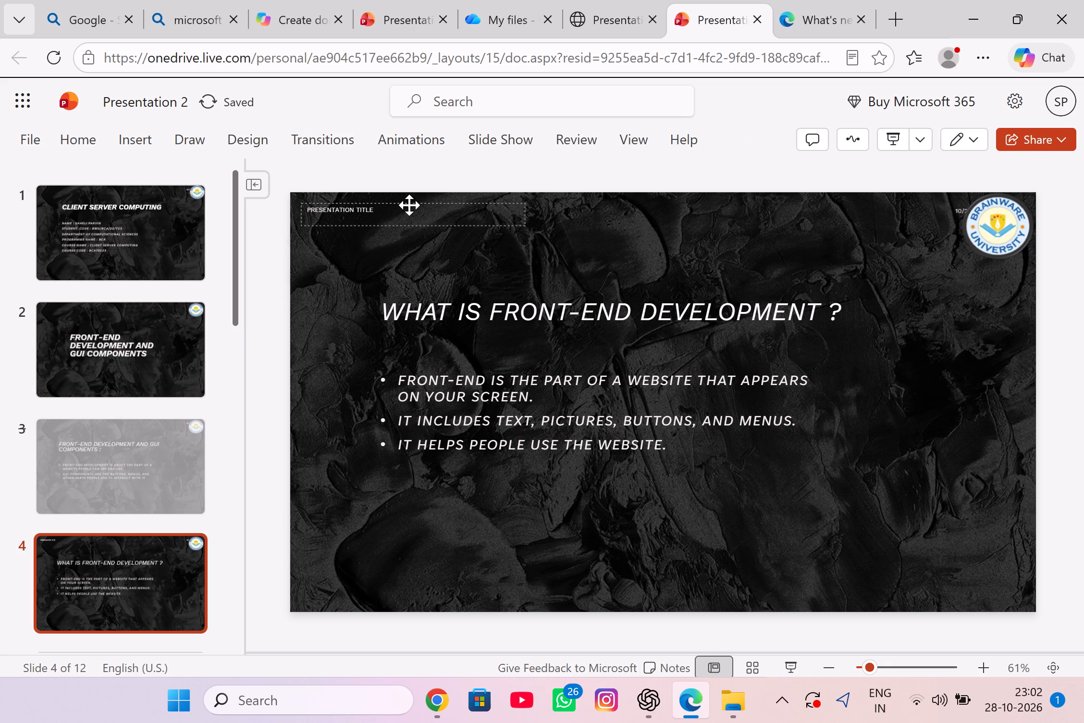
left_click_drag(409, 205, 414, 205)
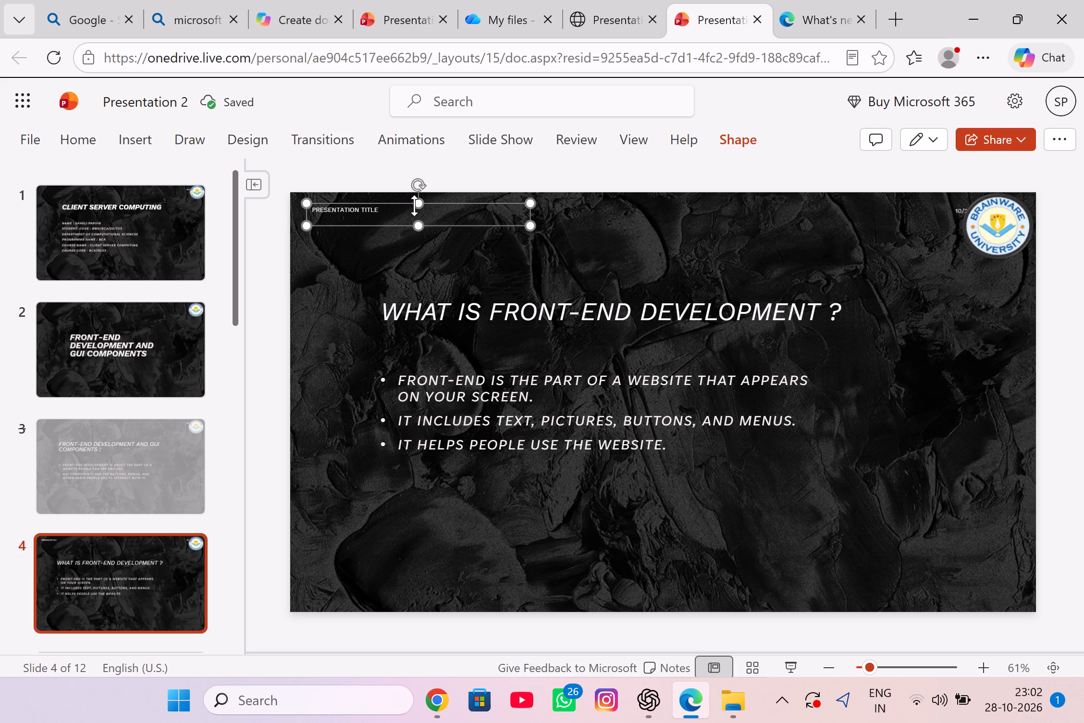
key("BackSpace")
Delete the "Presentation Title" footer placeholder from slide 5, "Three tools that build a website".
scroll(220, 330, "down", 1)
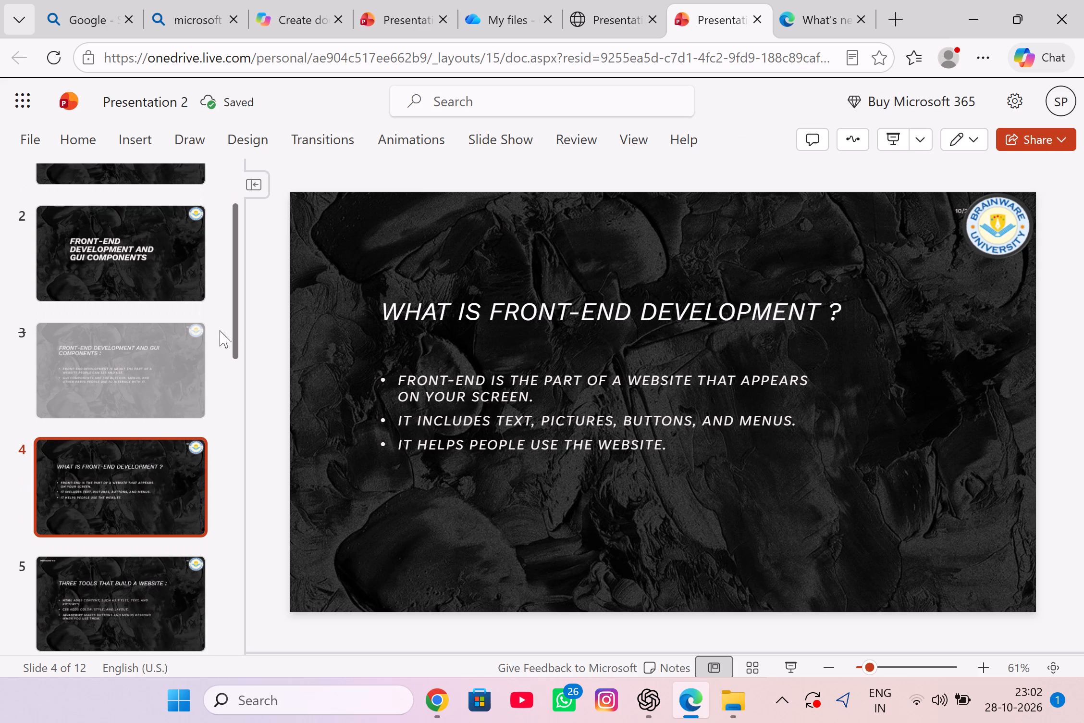
scroll(209, 330, "down", 3)
left_click(148, 291)
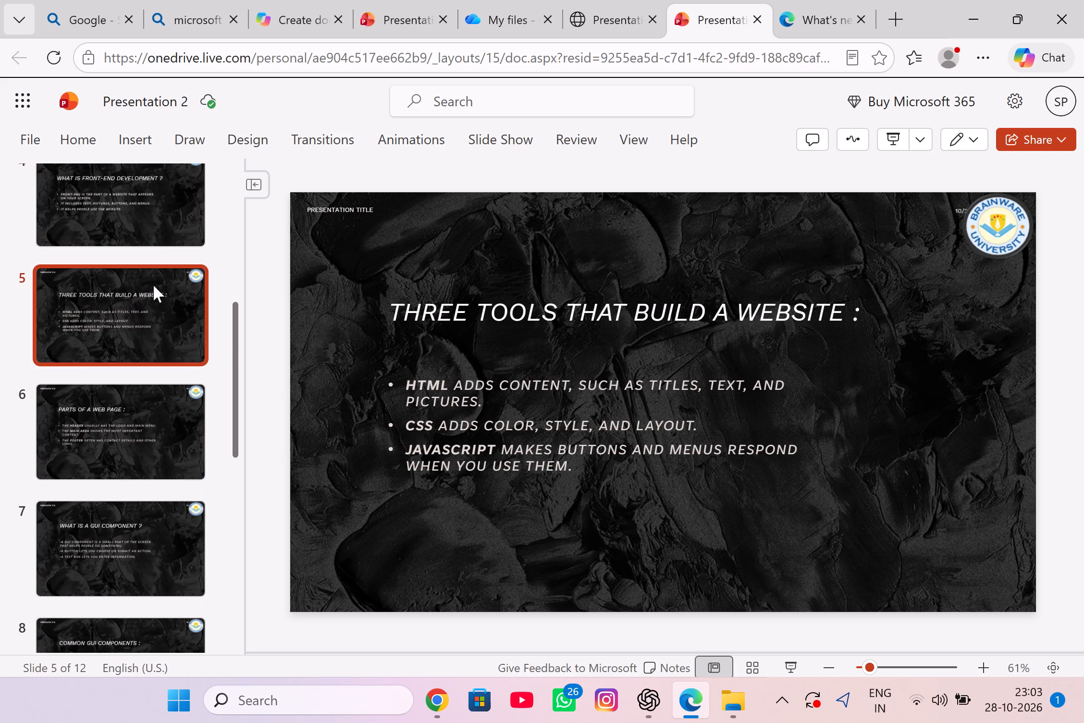
left_click_drag(378, 206, 390, 202)
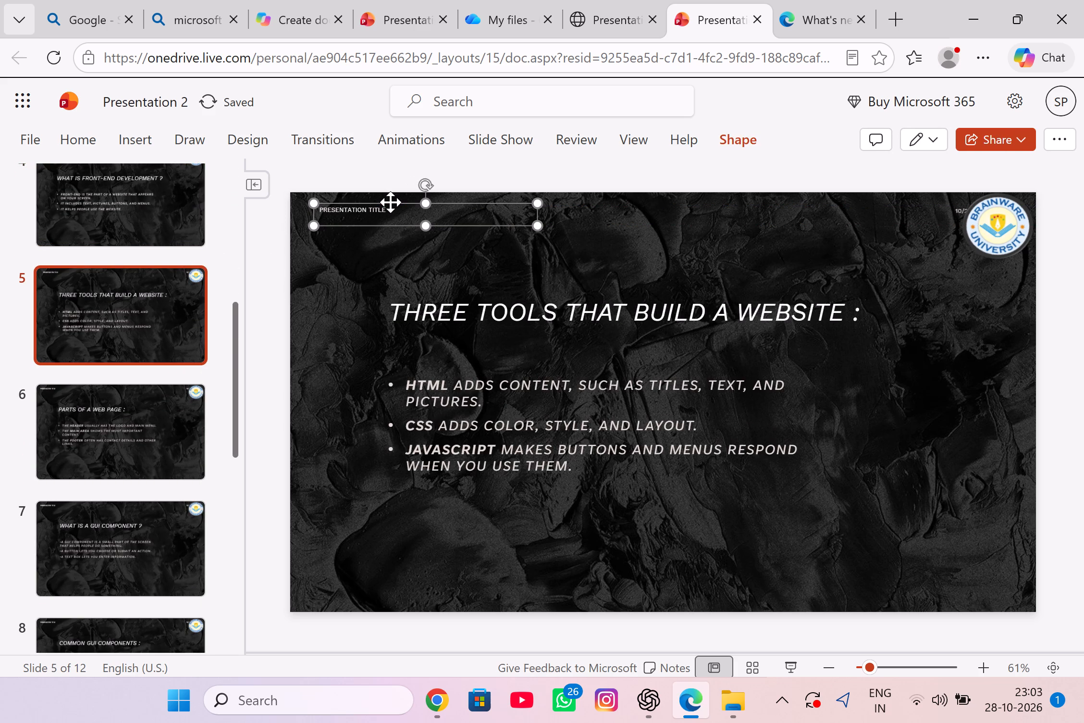
key("BackSpace")
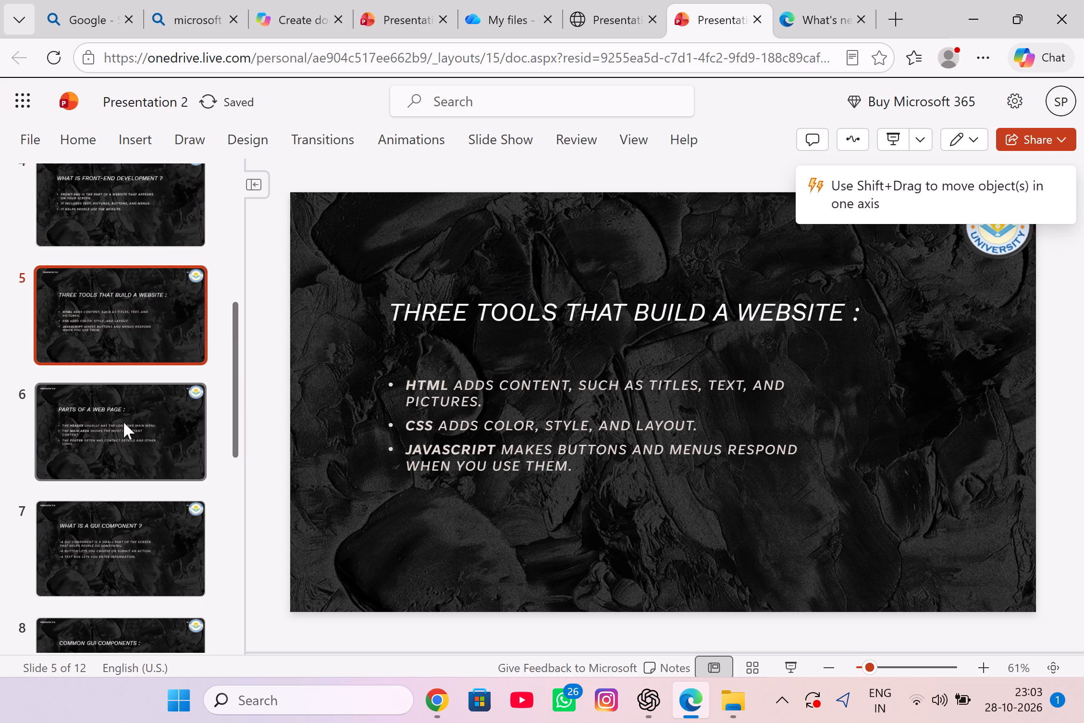
Delete the "Presentation Title" footer placeholder from slide 6, "Parts of a web page".
left_click(123, 422)
left_click(376, 209)
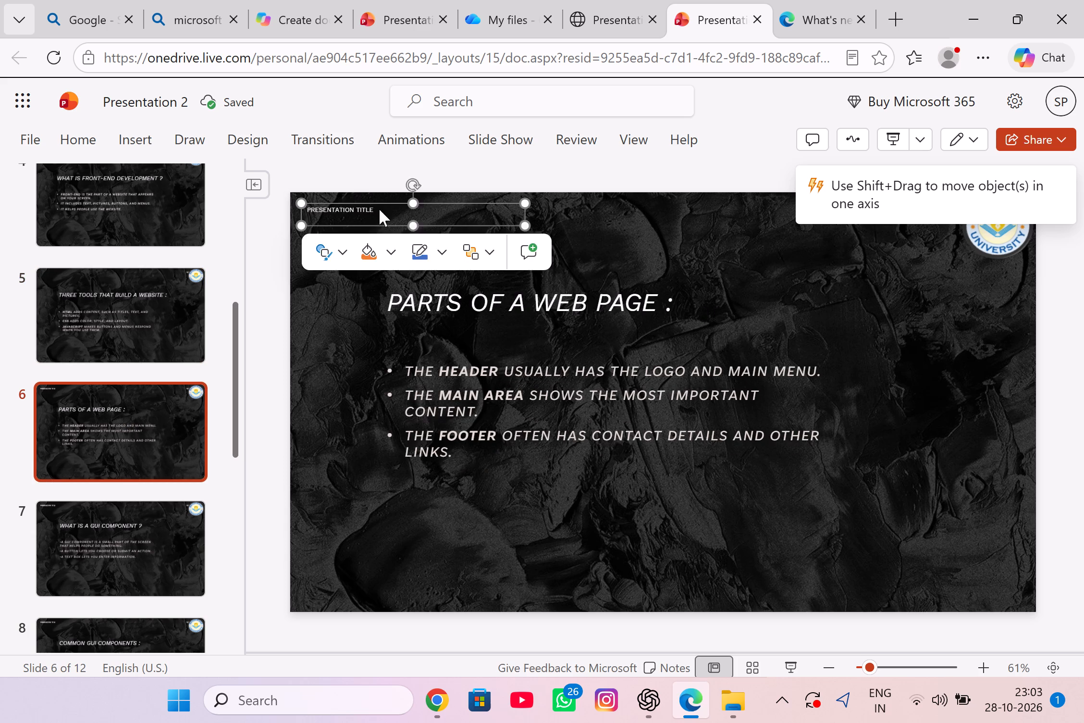
left_click(379, 209)
left_click(379, 209)
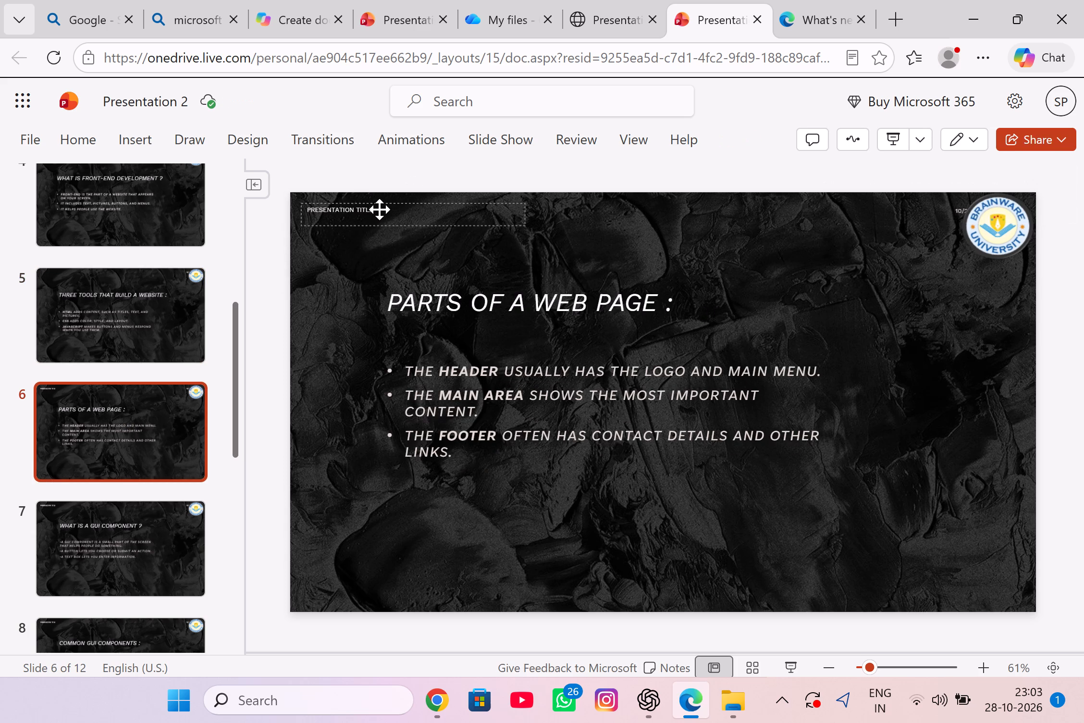
left_click(379, 209)
left_click(432, 226)
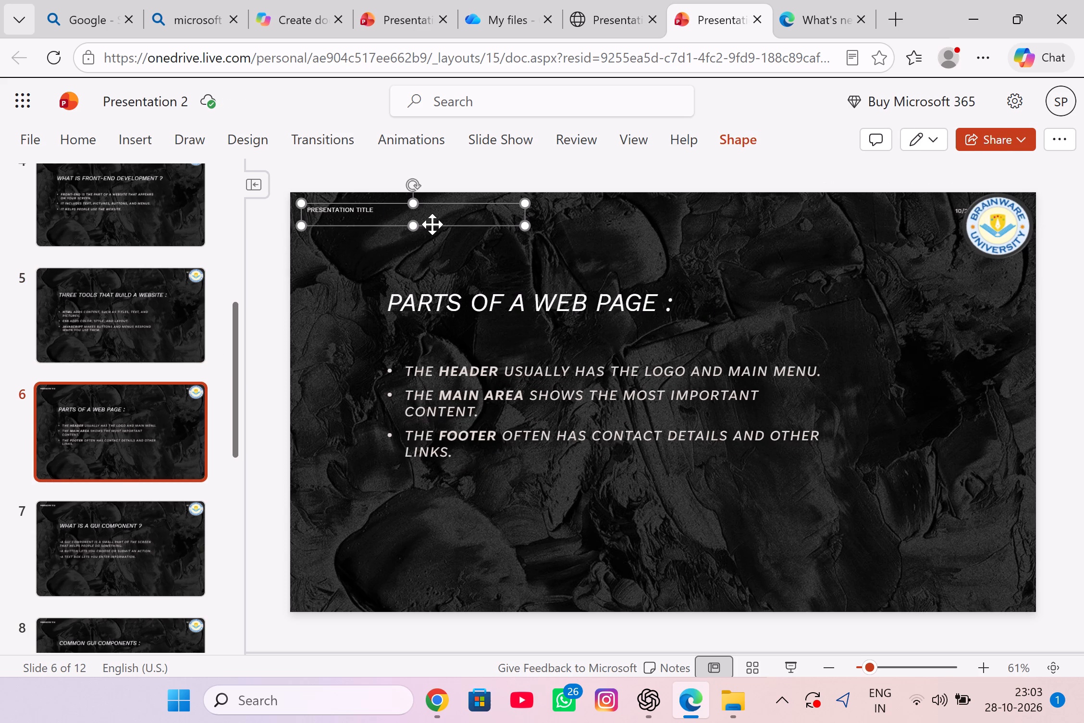
key("BackSpace")
Clear the "Presentation Title" footer text from slide 7, "What is a GUI component ?".
scroll(304, 295, "down", 1)
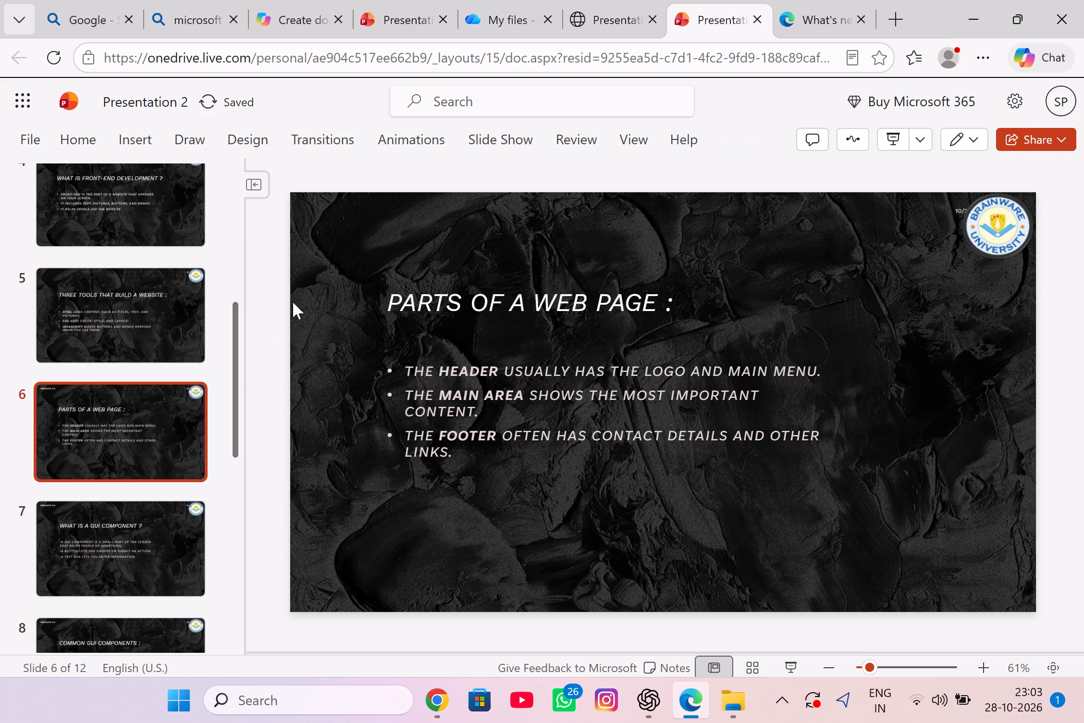
scroll(293, 302, "down", 1)
scroll(195, 395, "down", 2)
double_click(169, 265)
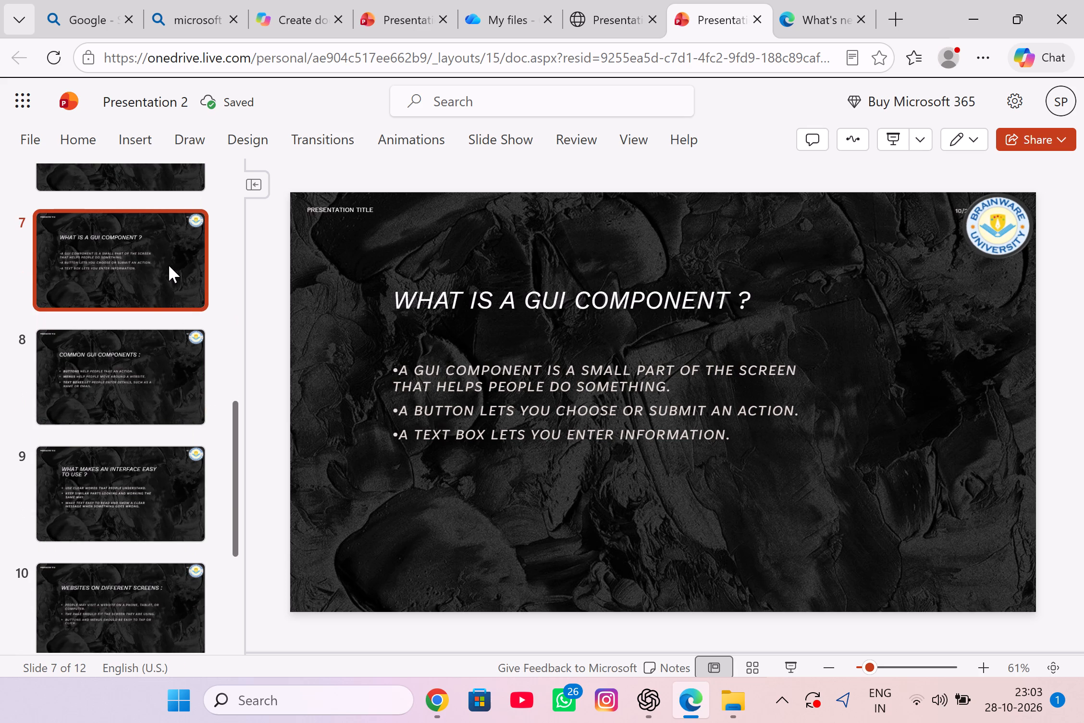
left_click(128, 349)
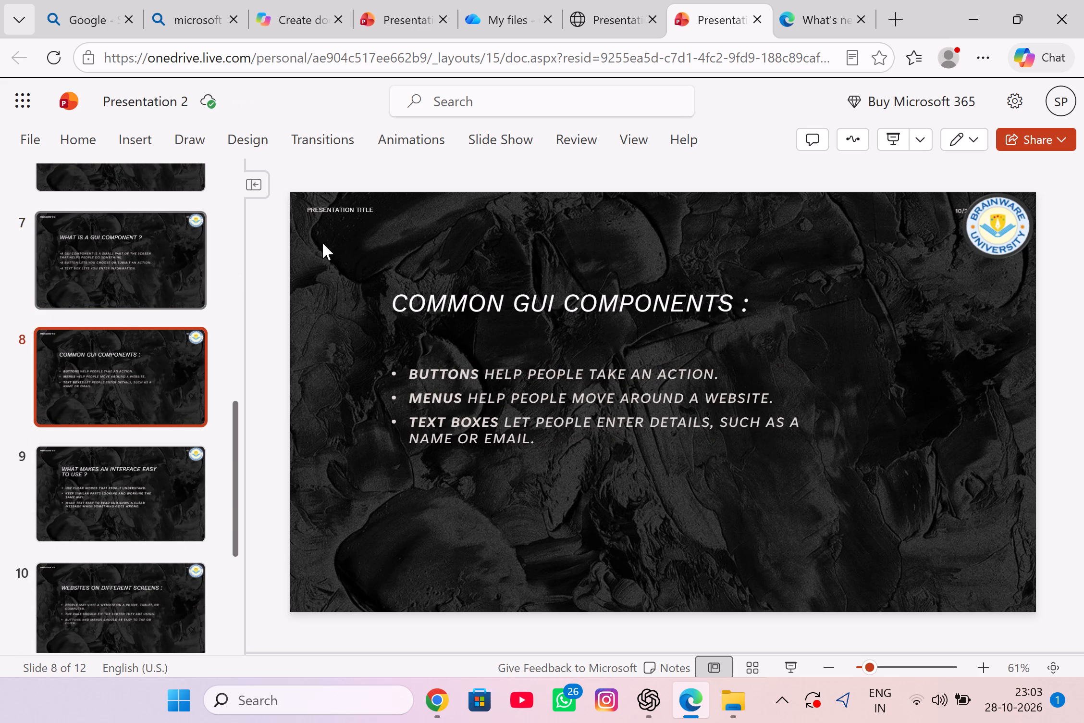
left_click(180, 251)
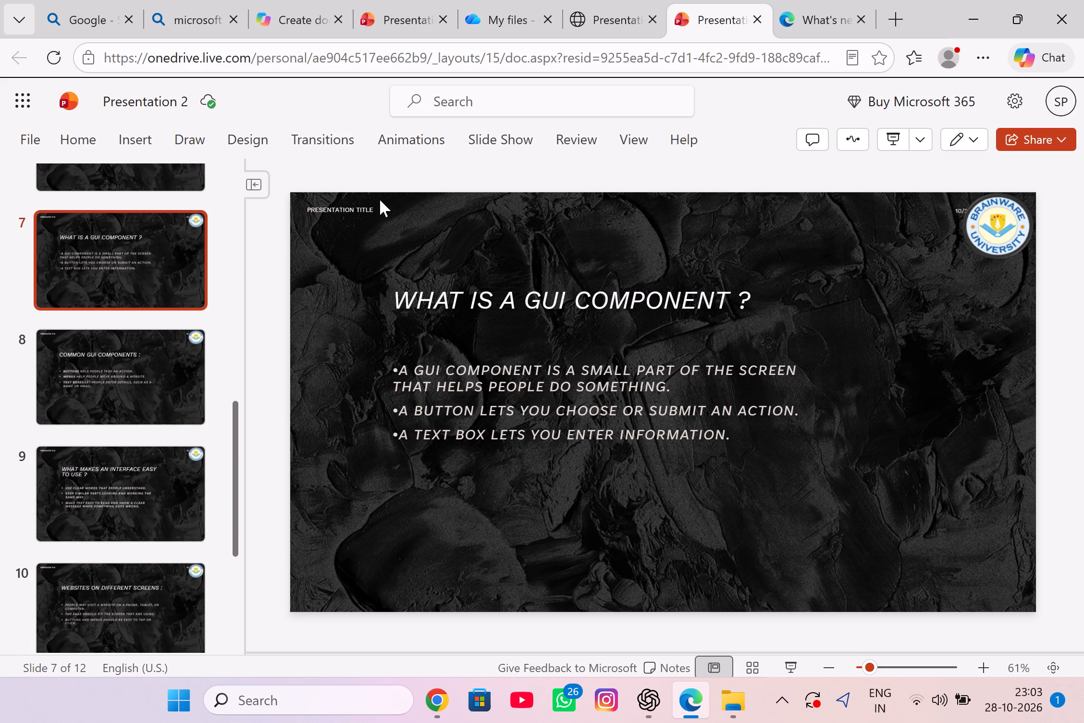
left_click(382, 199)
left_click(378, 208)
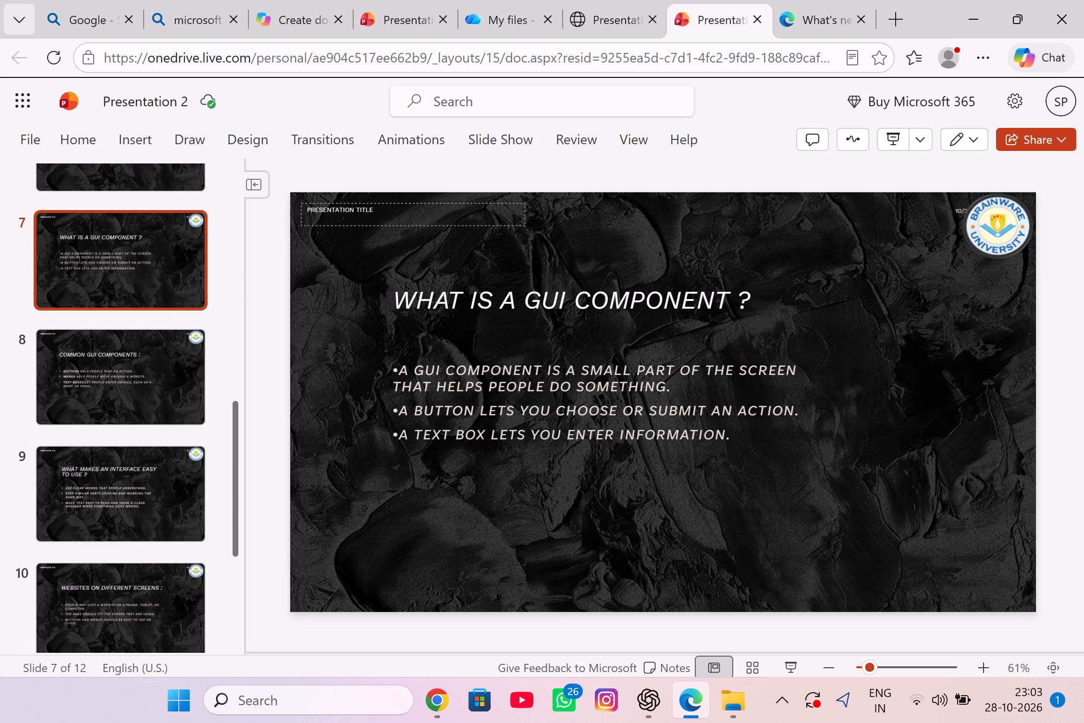
double_click(360, 210)
key("BackSpace")
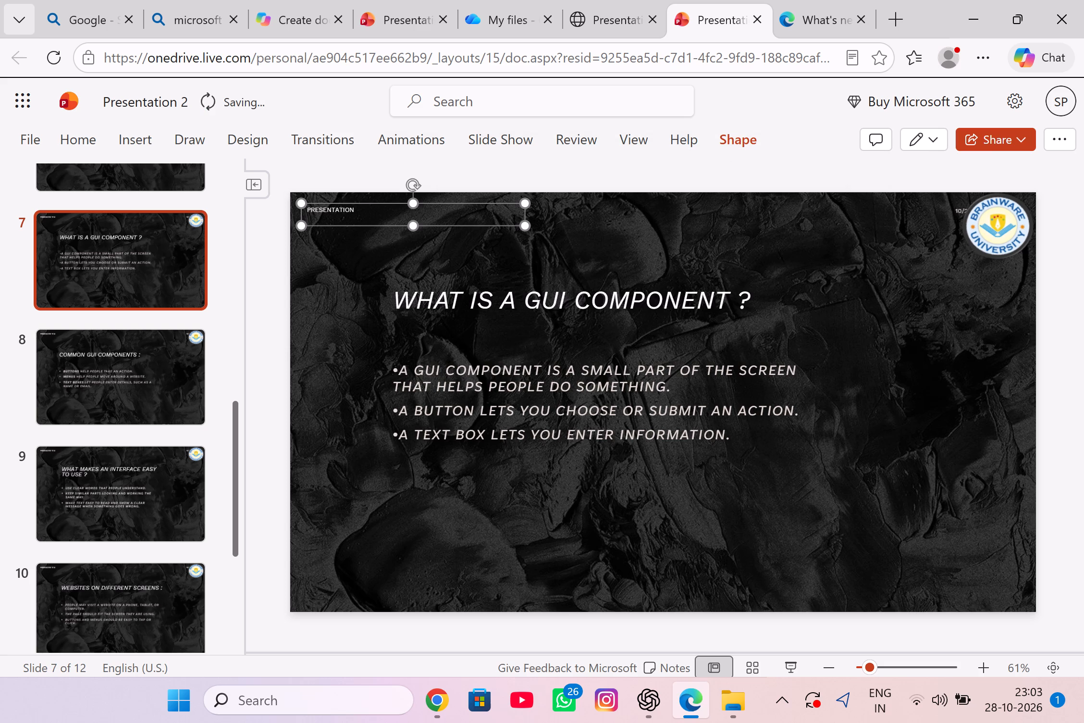
key("BackSpace")
key("BackSpace")
key("BackSpace")
key("BackSpace")
key("BackSpace")
key("BackSpace")
key("BackSpace")
key("BackSpace")
key("BackSpace")
key("BackSpace")
key("BackSpace")
key("BackSpace")
key("BackSpace")
key("BackSpace")
key("BackSpace")
key("BackSpace")
key("BackSpace")
key("BackSpace")
key("BackSpace")
key("BackSpace")
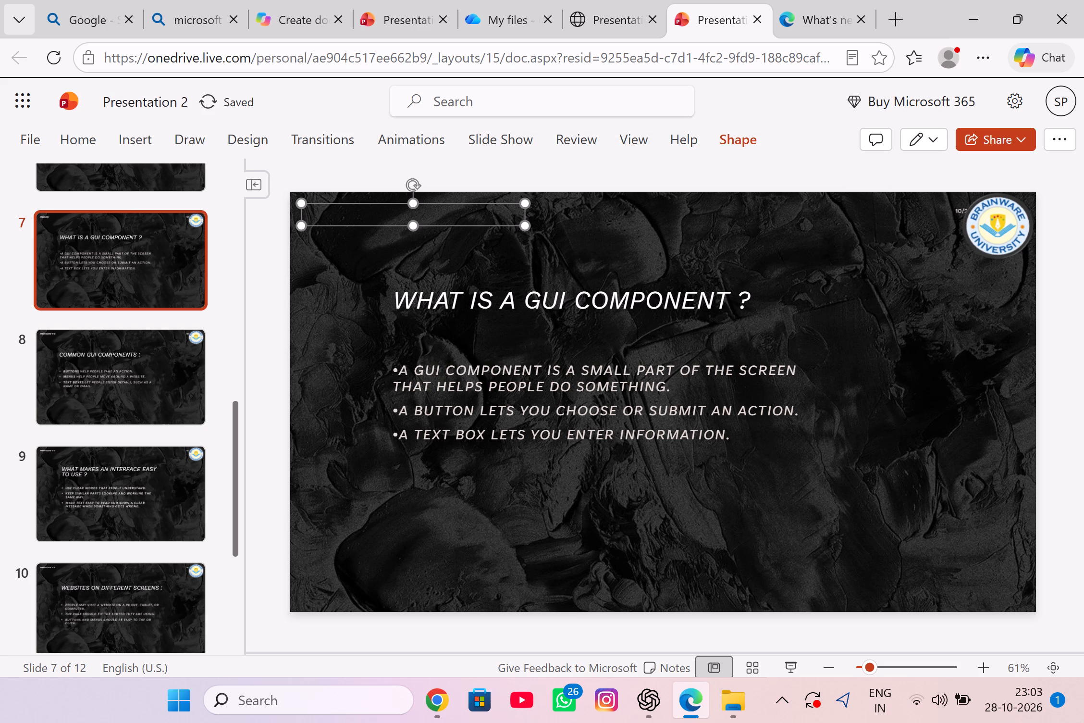
key("BackSpace")
Delete the emptied footer placeholder from slide 7, "What is a GUI component ?".
left_click(176, 360)
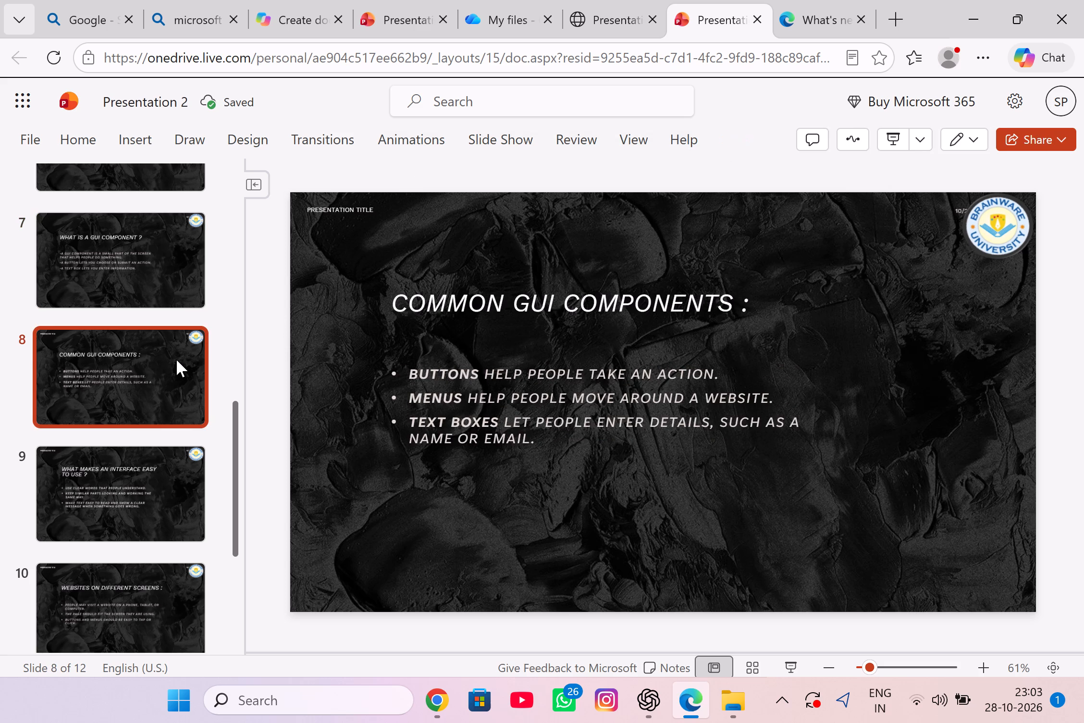
double_click(169, 270)
left_click(152, 374)
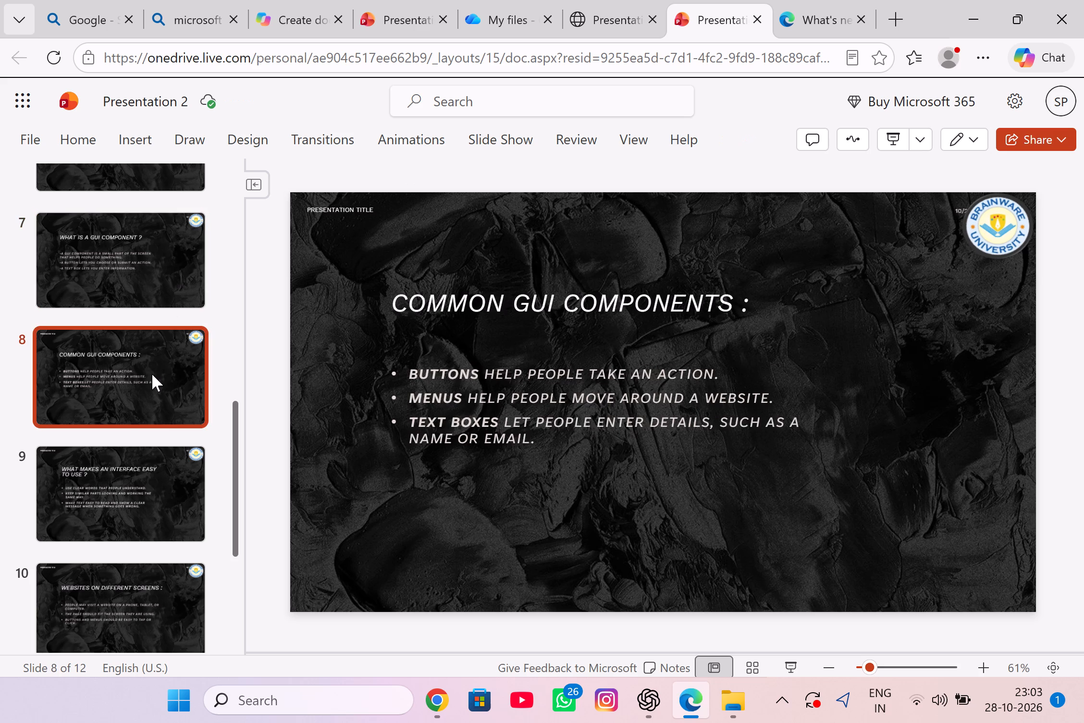
left_click(150, 283)
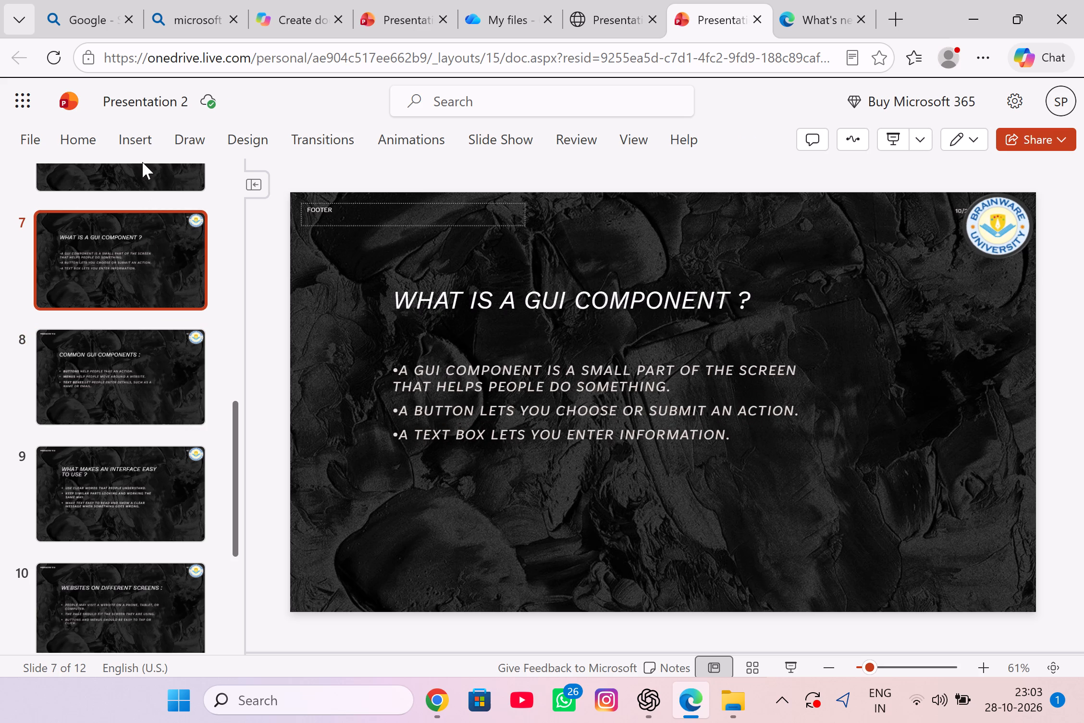
left_click(142, 162)
scroll(140, 263, "up", 1)
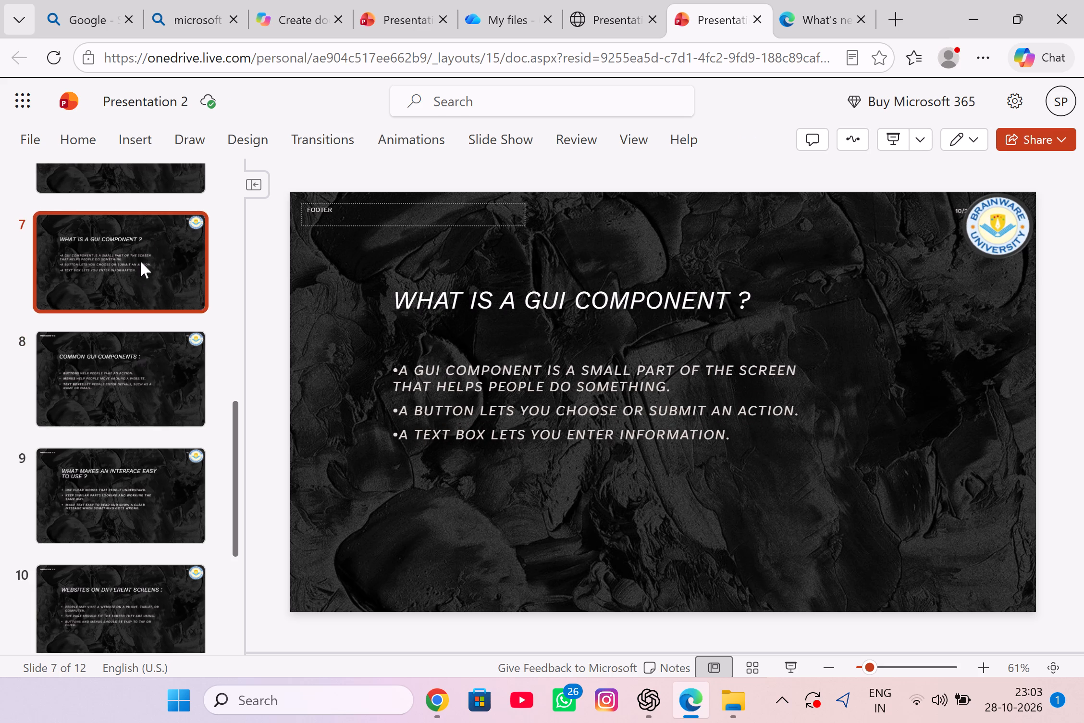
left_click(140, 242)
left_click(130, 359)
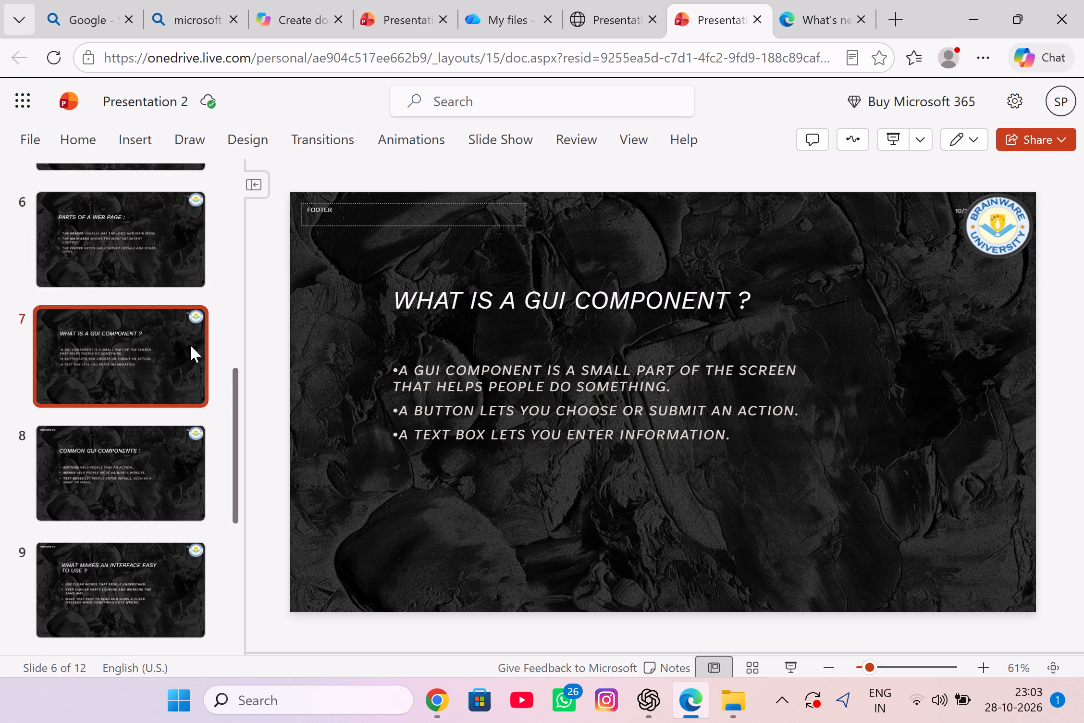
left_click(519, 211)
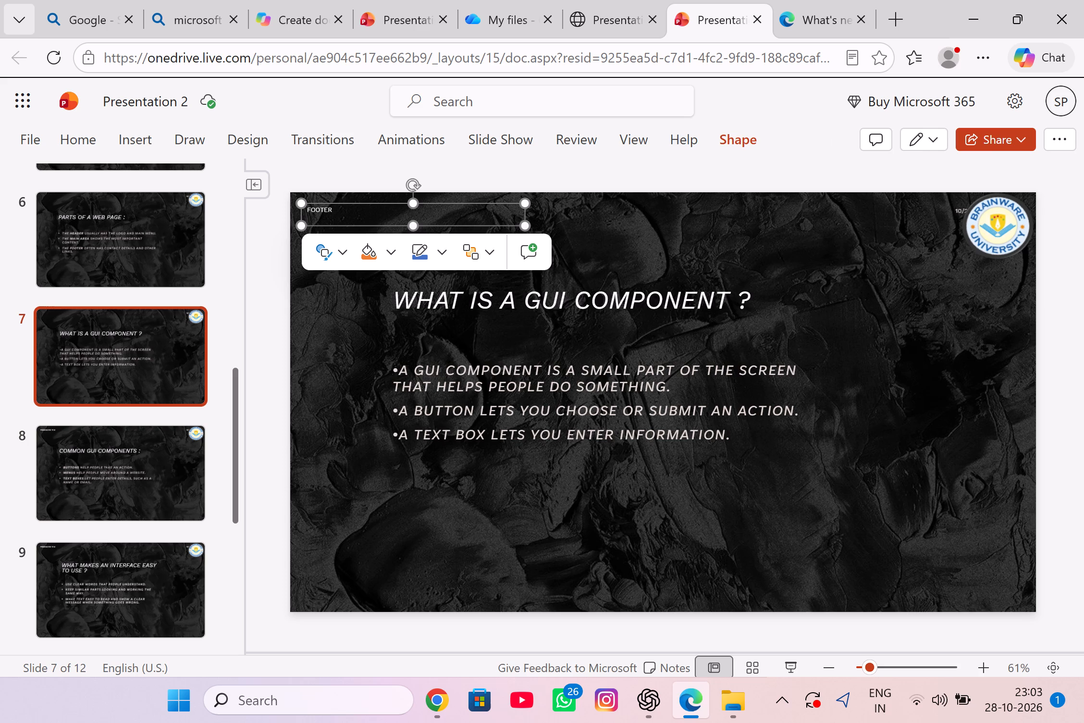
key("BackSpace")
Delete the "Presentation Title" footer placeholder from slide 9, "What makes an interface easy to use ?".
scroll(222, 442, "down", 1)
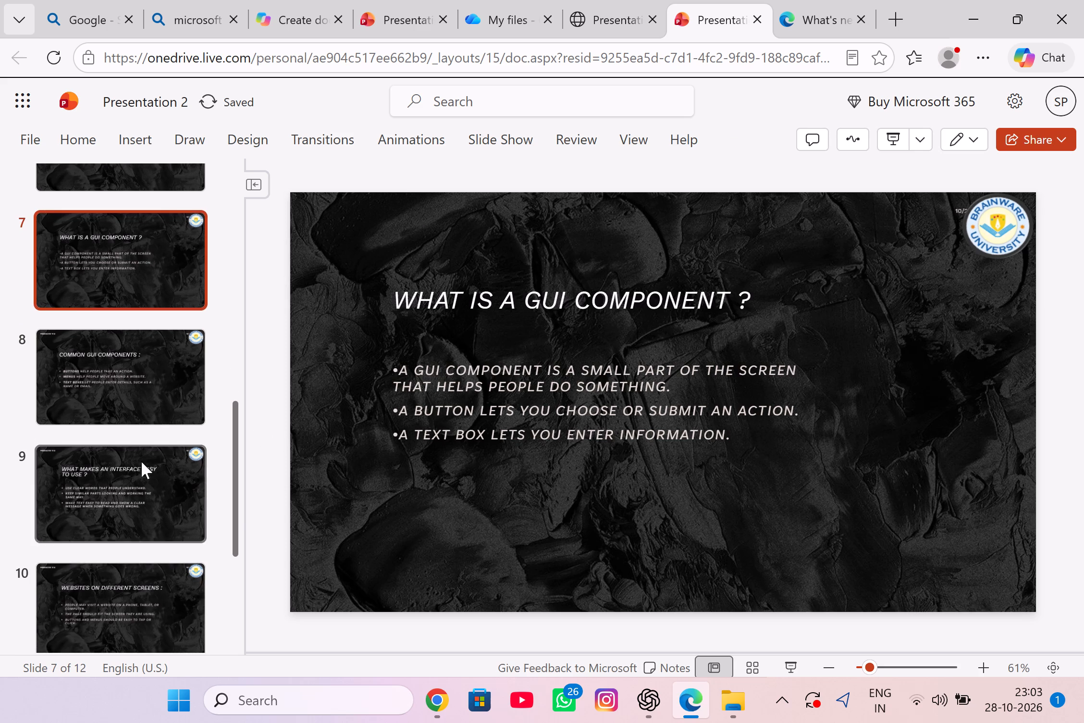
double_click(139, 399)
scroll(413, 220, "down", 1)
left_click(416, 220)
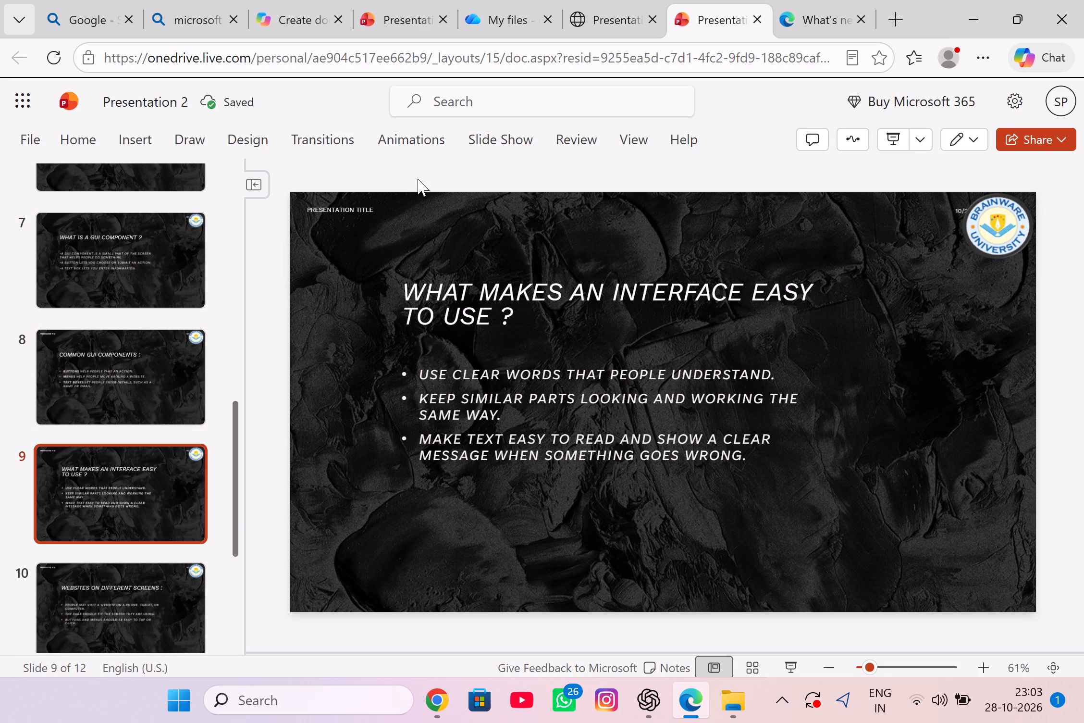
left_click(375, 196)
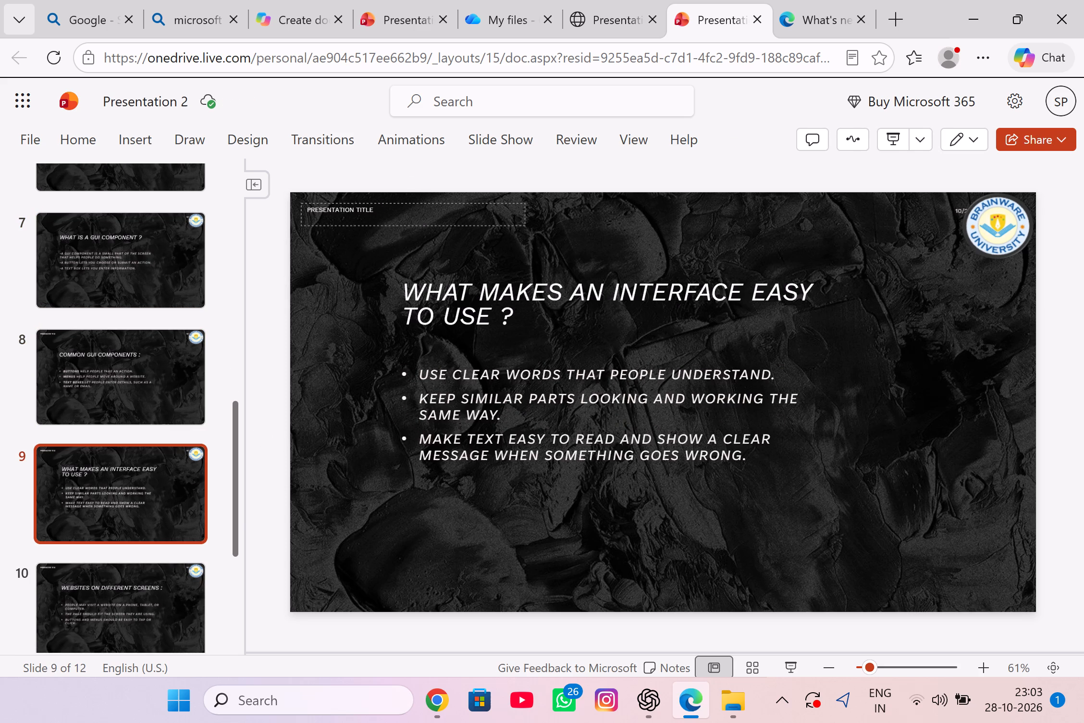
left_click(370, 210)
key("BackSpace")
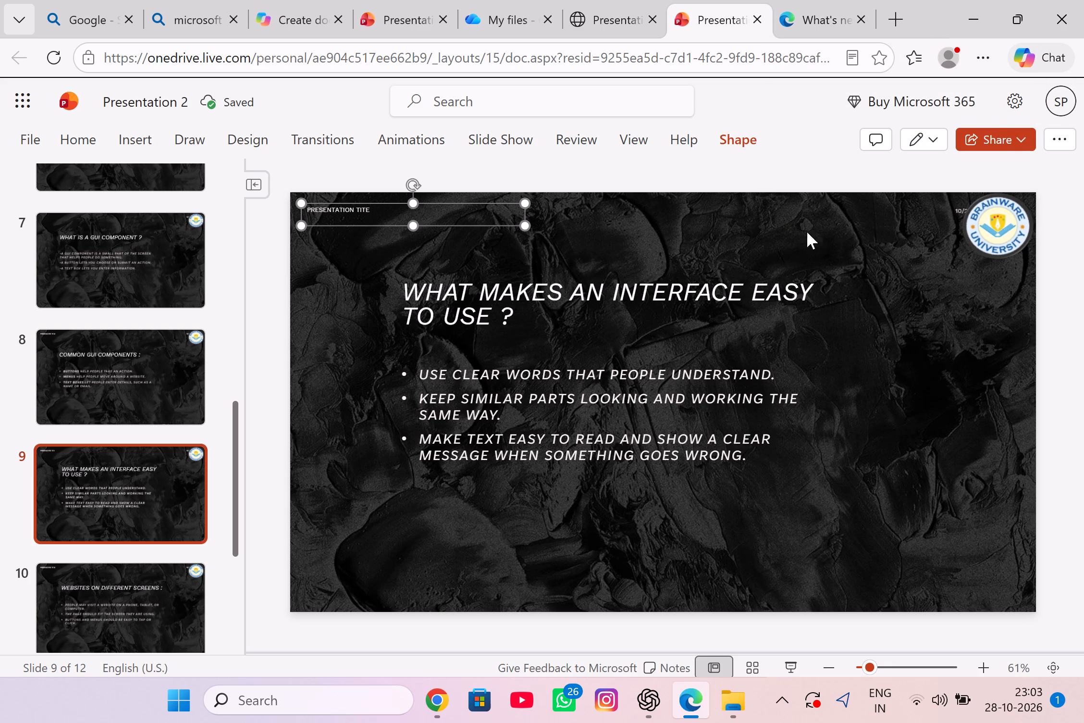
left_click(652, 225)
left_click(478, 202)
key("BackSpace")
Delete the "Presentation Title" footer placeholder from slide 8, "Common GUI components".
scroll(0, 517, "down", 3)
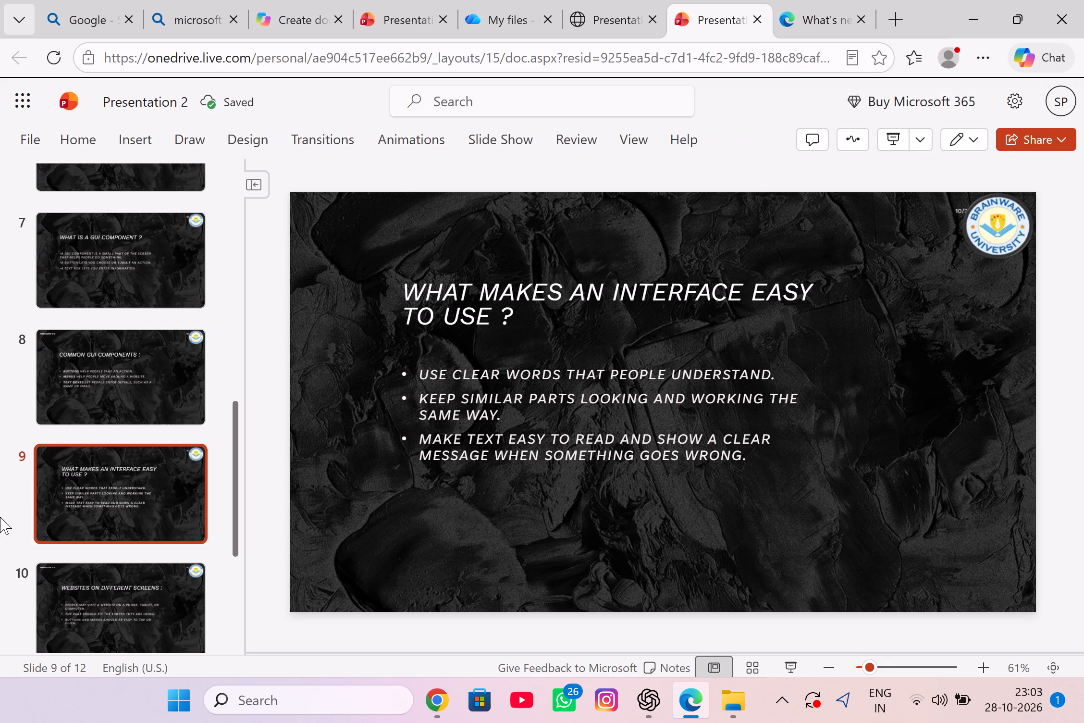
left_click(112, 383)
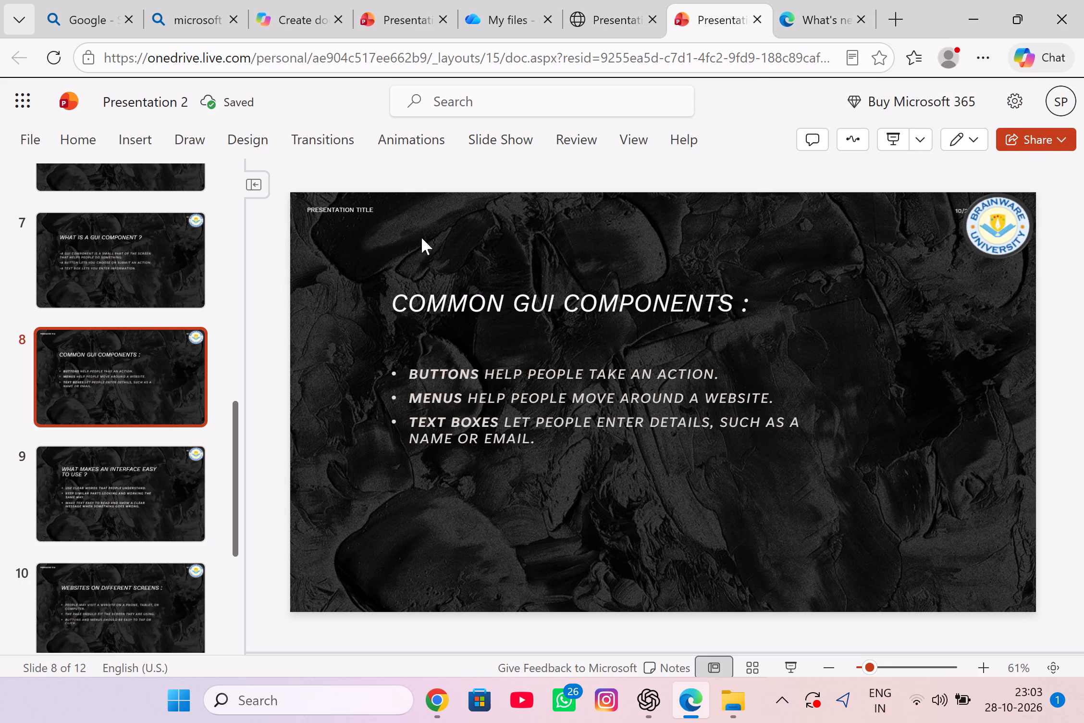
left_click(470, 216)
left_click(470, 216)
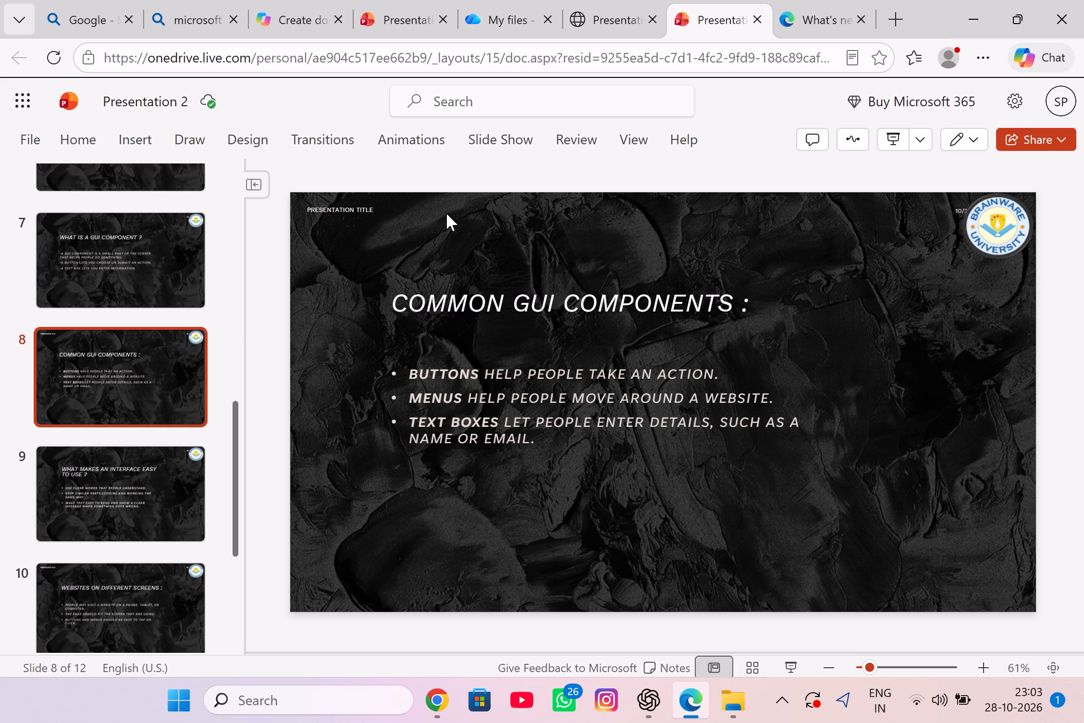
left_click(427, 213)
left_click(392, 212)
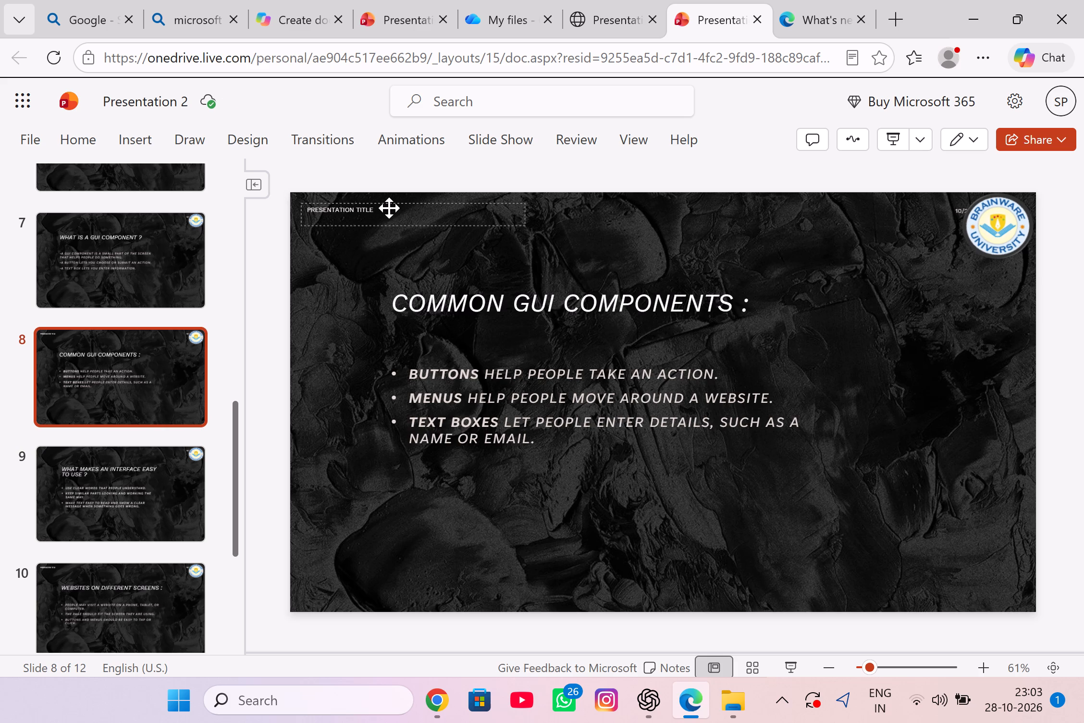
double_click(389, 208)
left_click(389, 208)
left_click(395, 212)
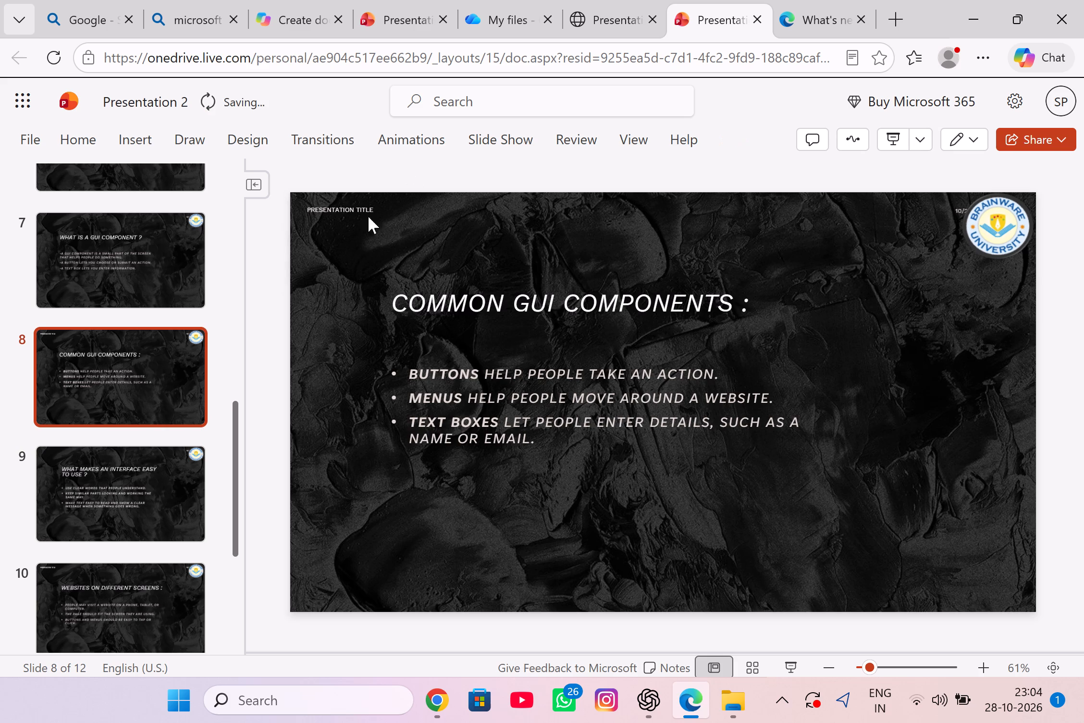
left_click(313, 211)
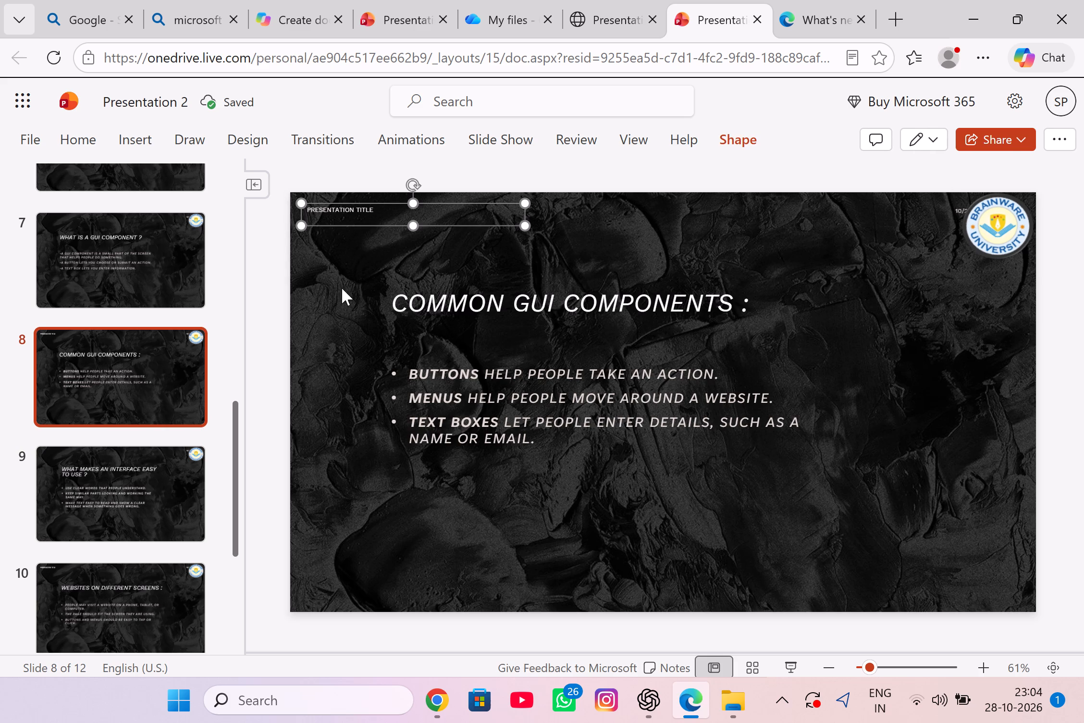
key("BackSpace")
left_click(494, 221)
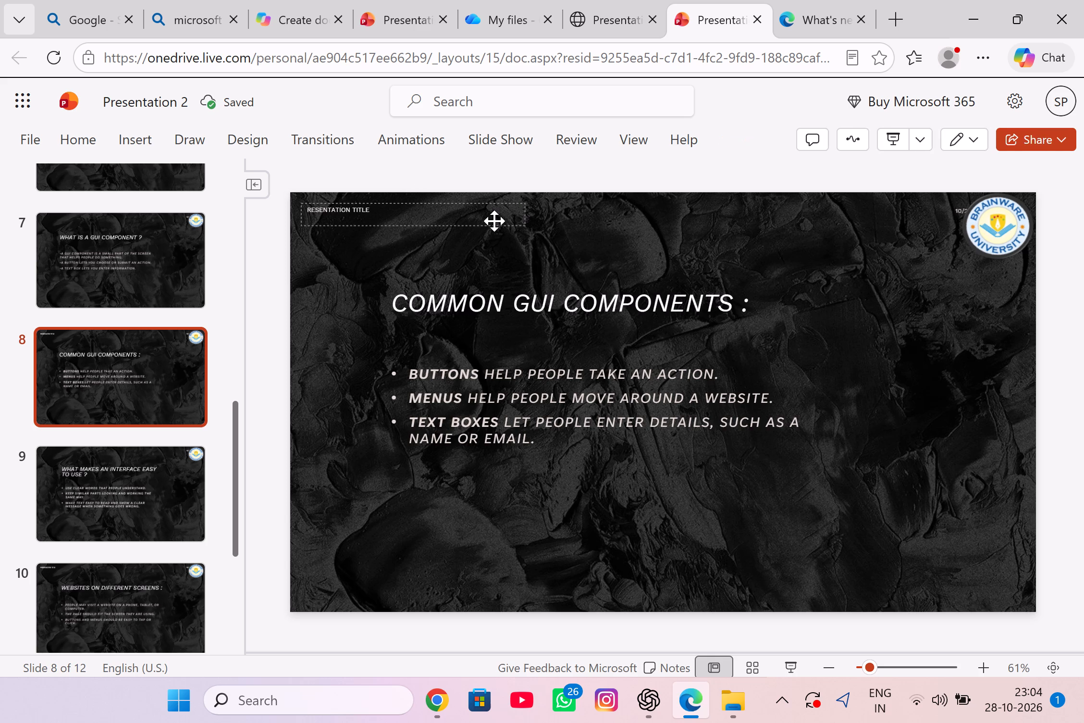
left_click(494, 221)
left_click(494, 221)
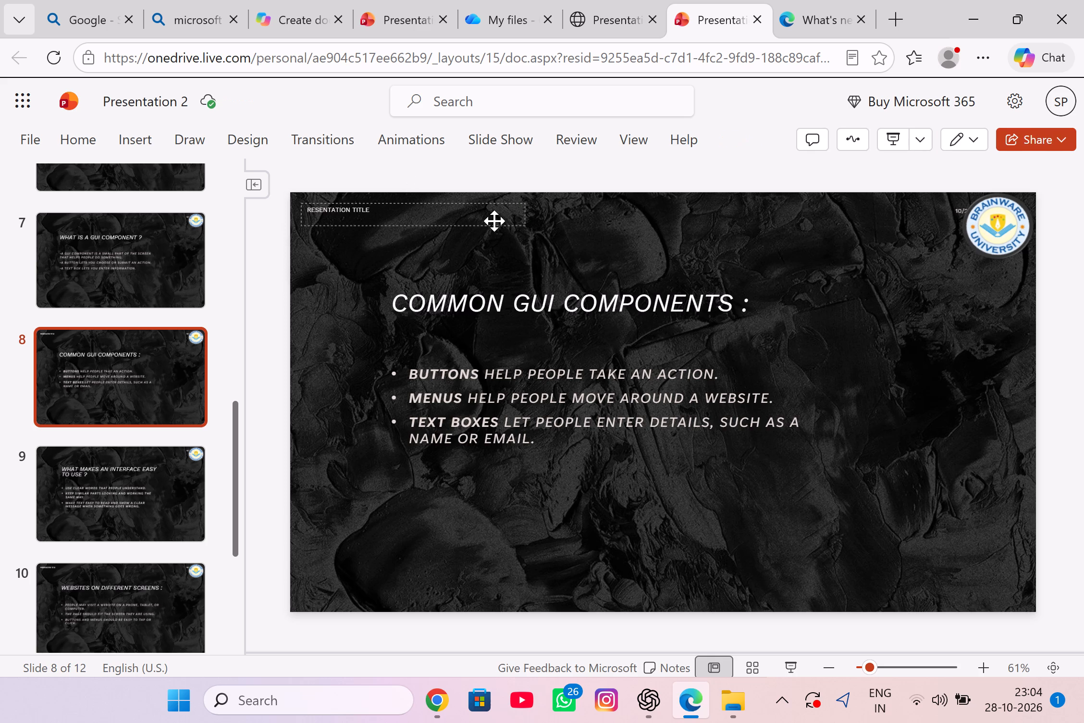
left_click(494, 221)
double_click(449, 214)
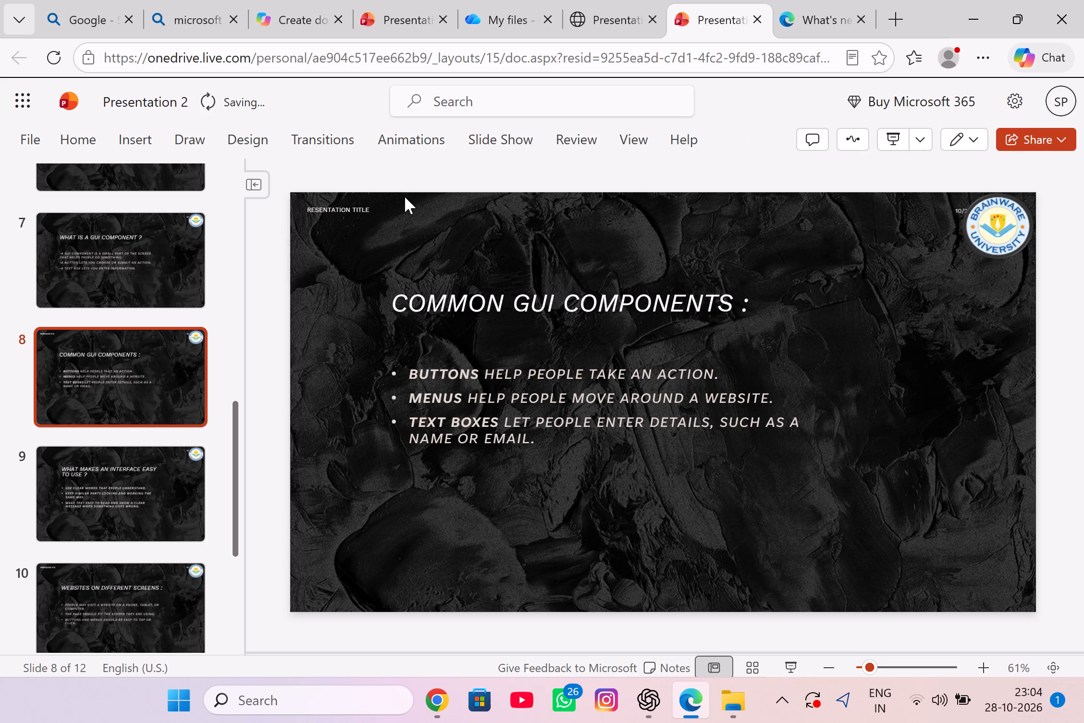
left_click(405, 202)
left_click(403, 212)
left_click(402, 209)
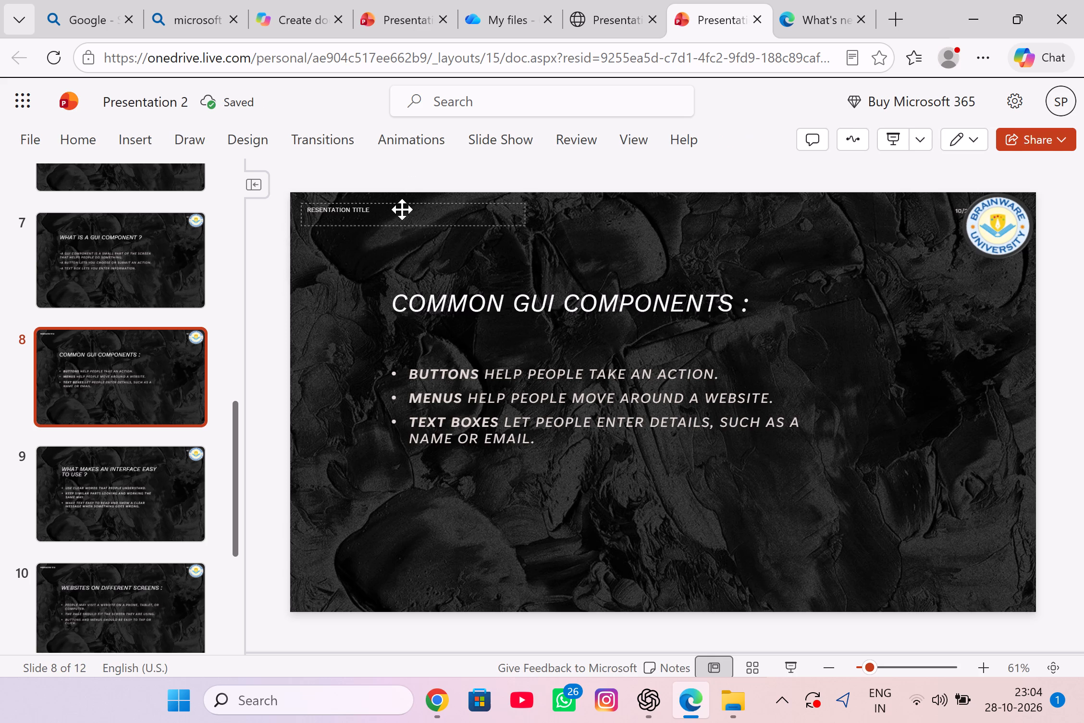
double_click(402, 209)
left_click_drag(402, 209, 408, 210)
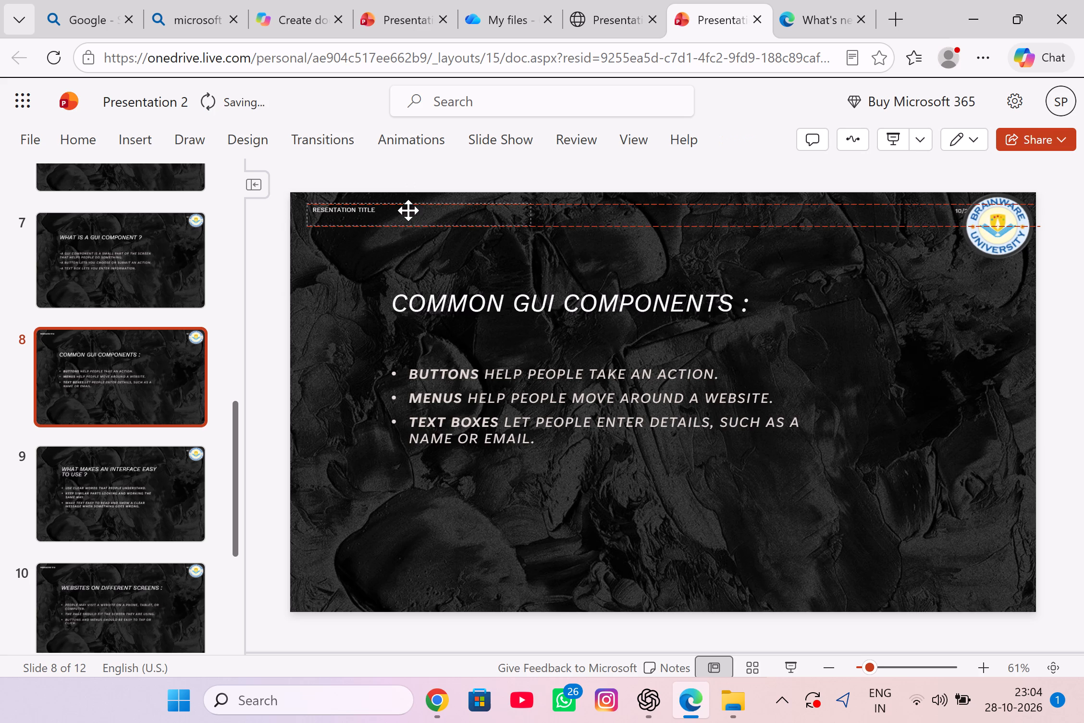
left_click_drag(408, 210, 408, 210)
key("BackSpace")
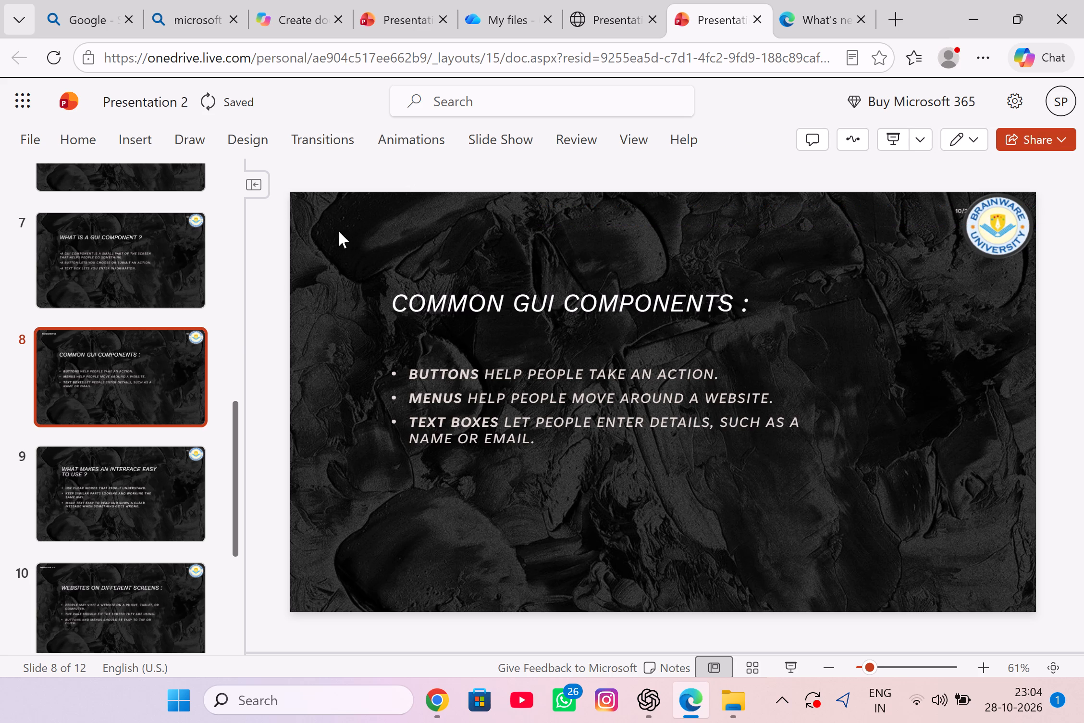
Delete the "Presentation Title" footer placeholder from slide 10, "Websites on different screens".
scroll(237, 341, "down", 2)
double_click(162, 177)
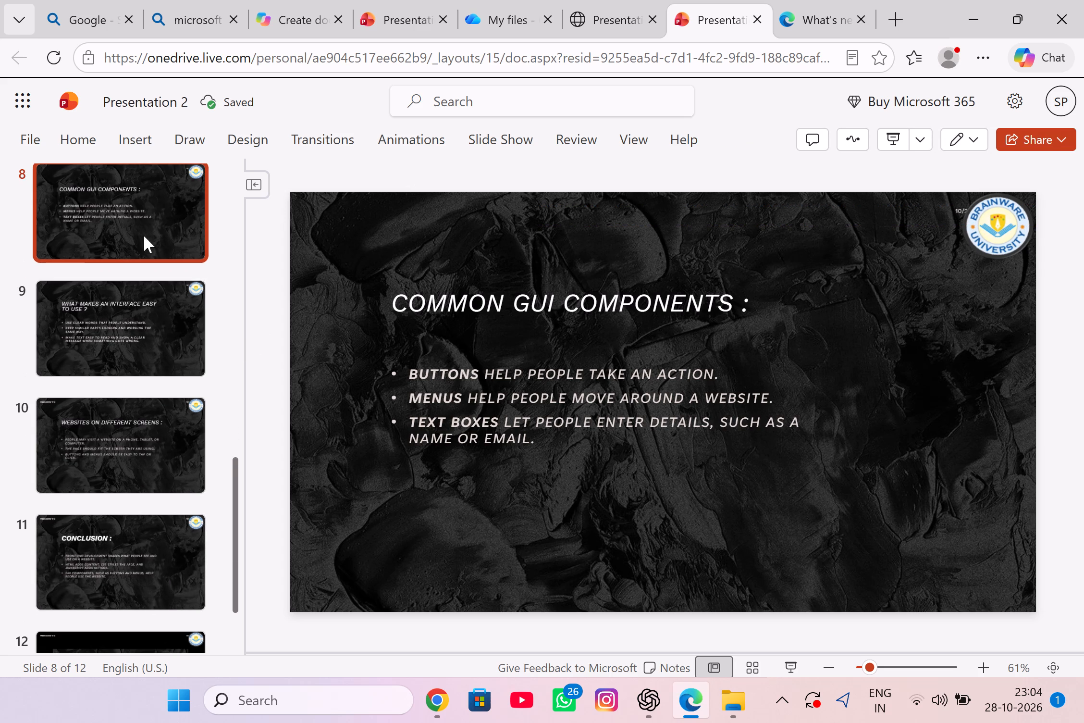
double_click(132, 293)
scroll(132, 360, "down", 1)
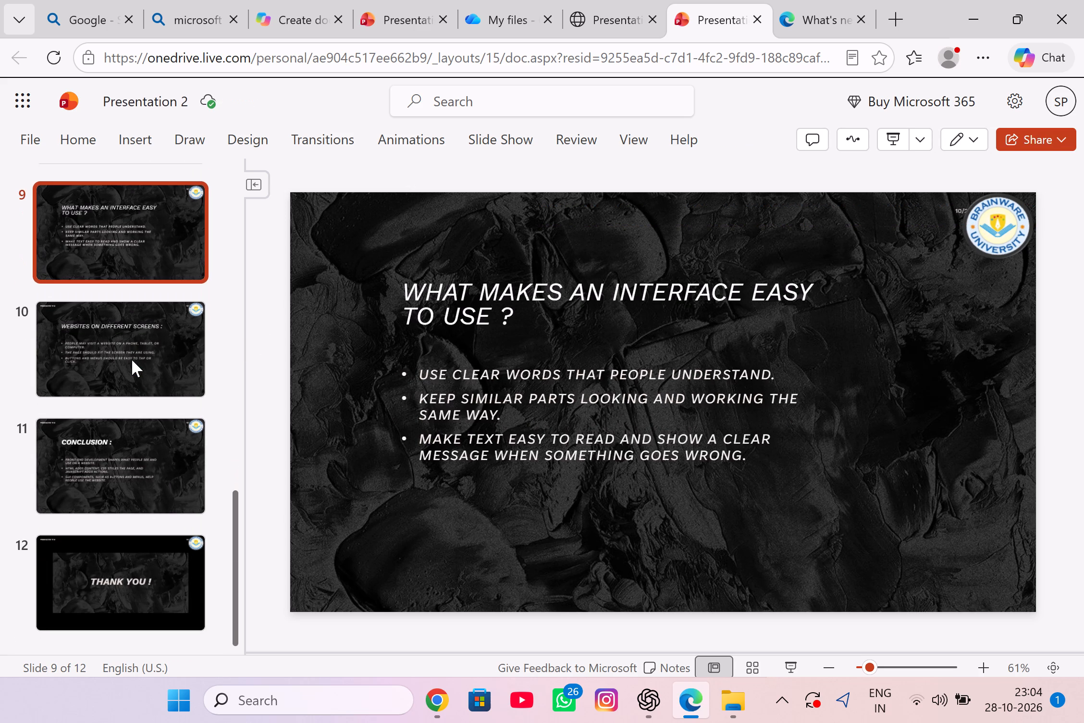
left_click(132, 360)
left_click(386, 200)
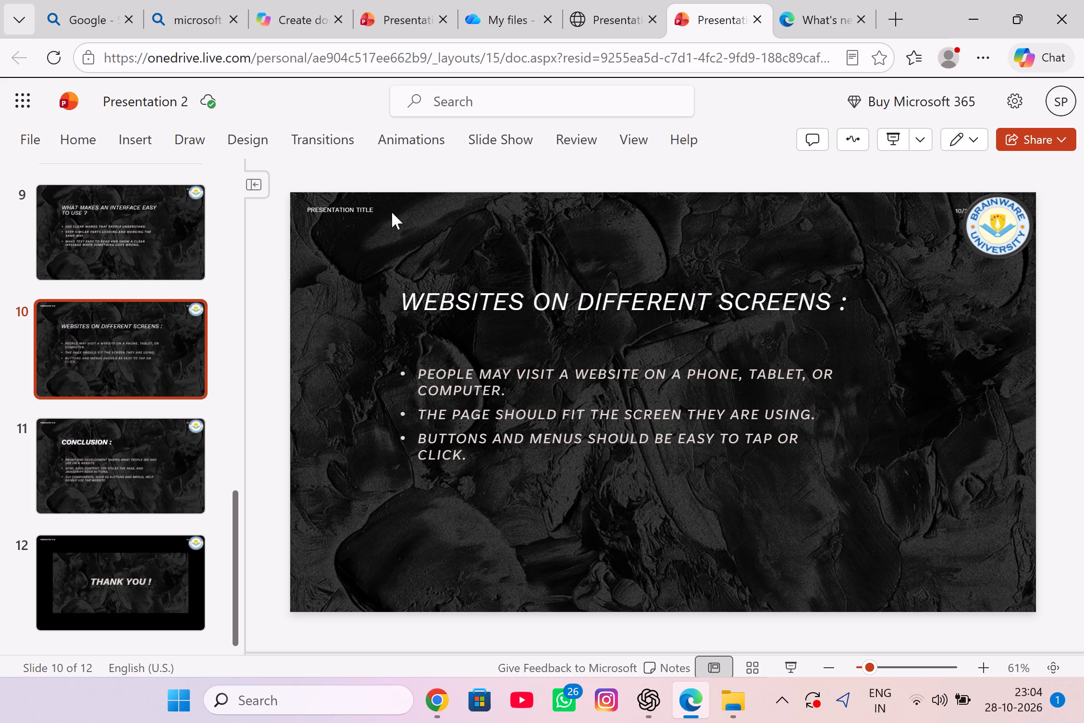
left_click(392, 212)
left_click(367, 202)
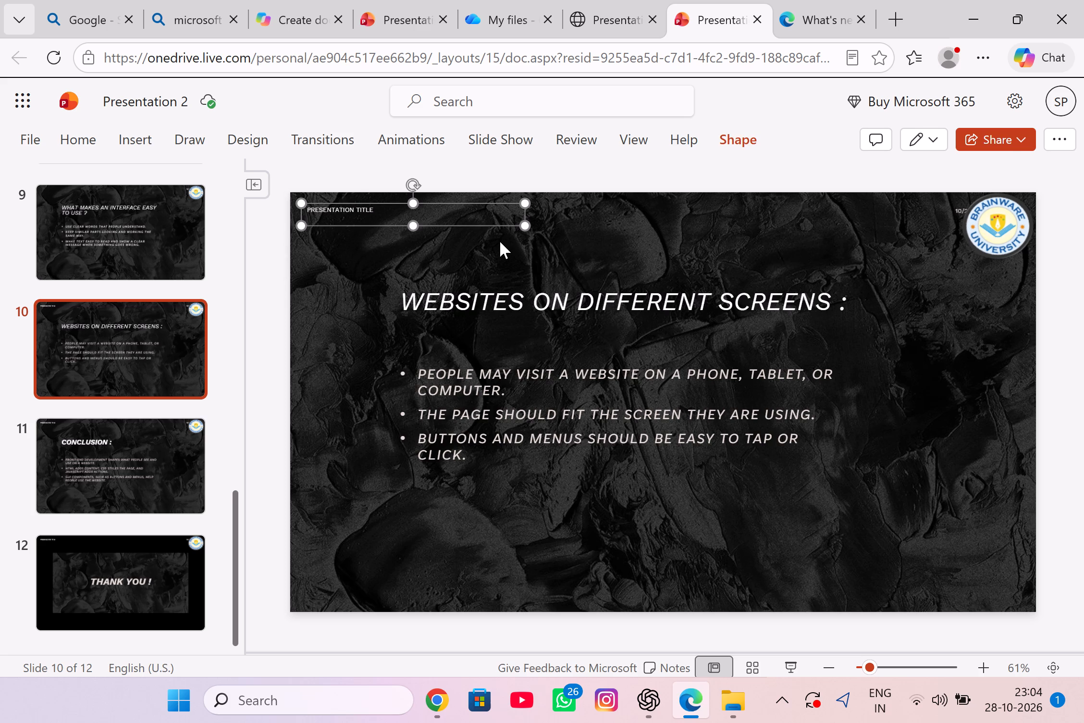
key("BackSpace")
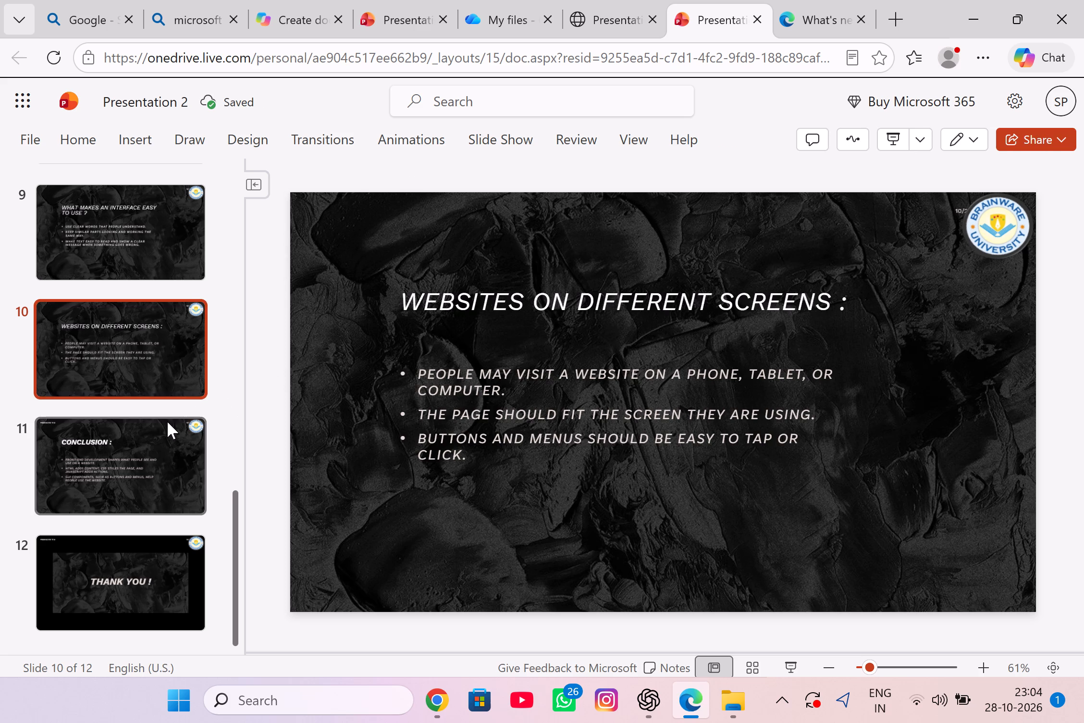
Clear the "Presentation Title" footer text from slide 11, "Conclusion".
left_click(167, 422)
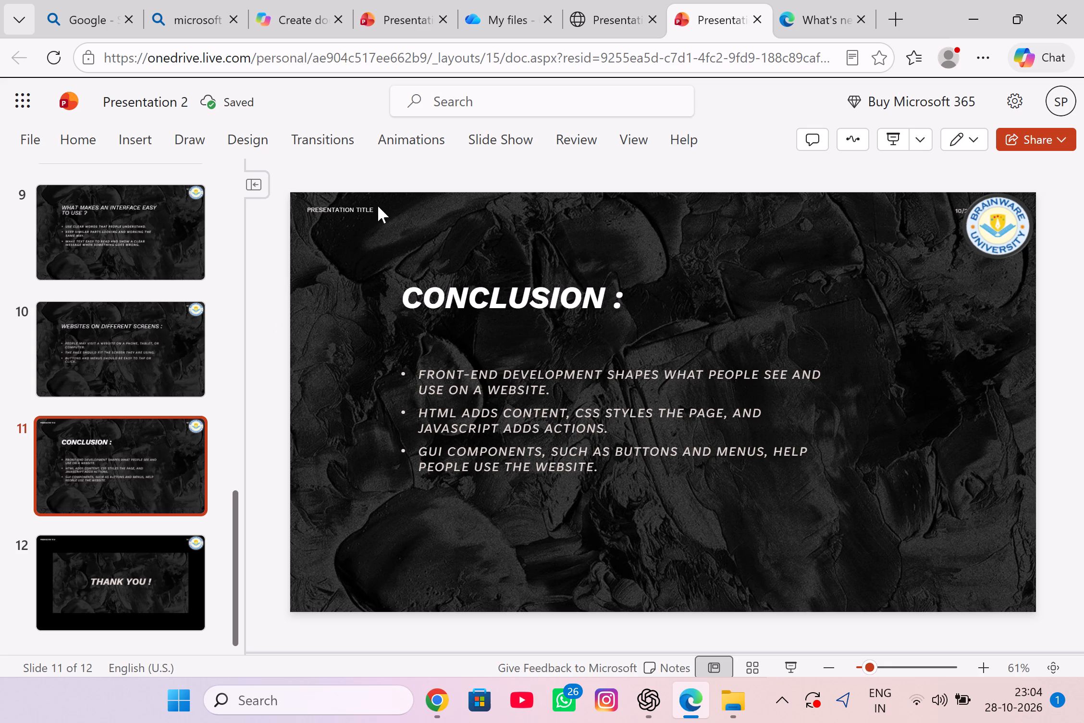
left_click(375, 206)
double_click(403, 218)
left_click_drag(425, 207, 419, 203)
left_click(430, 206)
key("BackSpace")
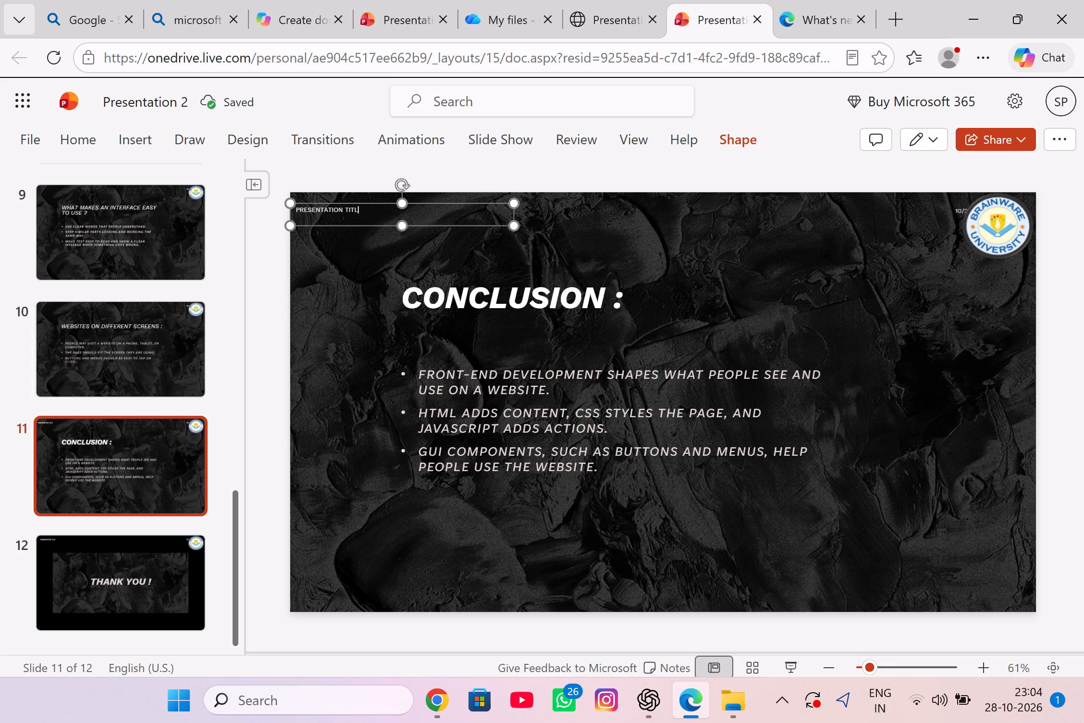
key("BackSpace")
key("BackSpace")
key("BackSpace")
key("BackSpace")
key("BackSpace")
key("BackSpace")
key("BackSpace")
key("BackSpace")
key("BackSpace")
key("BackSpace")
key("BackSpace")
key("BackSpace")
key("BackSpace")
key("BackSpace")
key("BackSpace")
key("BackSpace")
key("BackSpace")
key("BackSpace")
key("BackSpace")
key("BackSpace")
Delete the emptied footer placeholder from slide 11, "Conclusion".
left_click(159, 598)
left_click(168, 481)
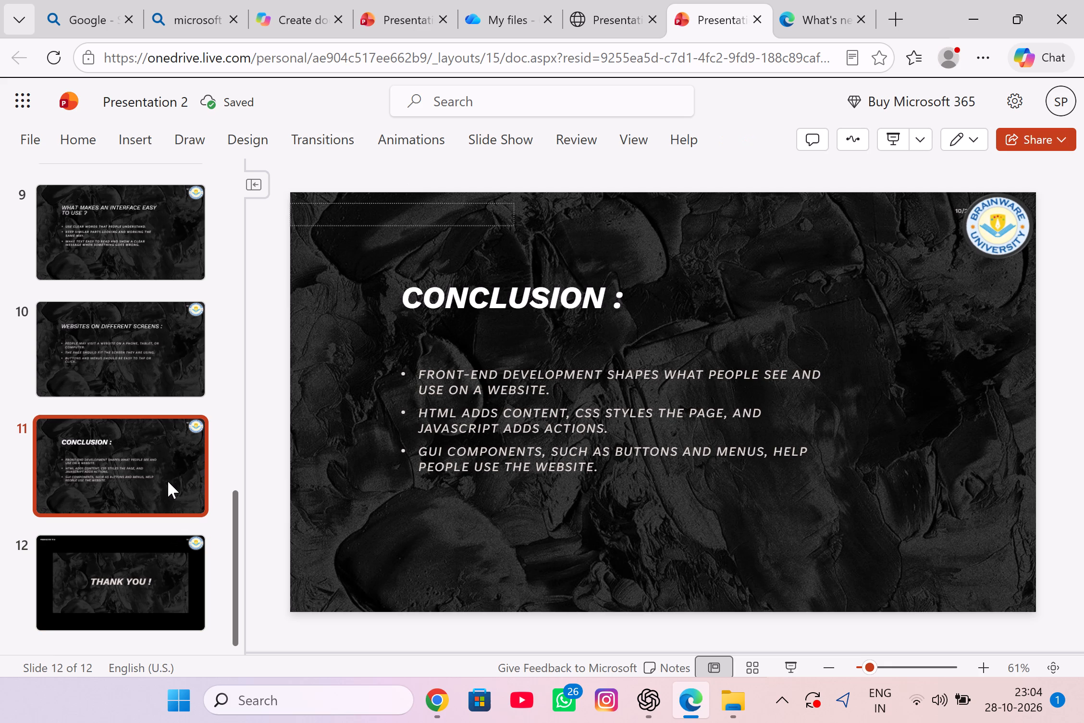
left_click(479, 206)
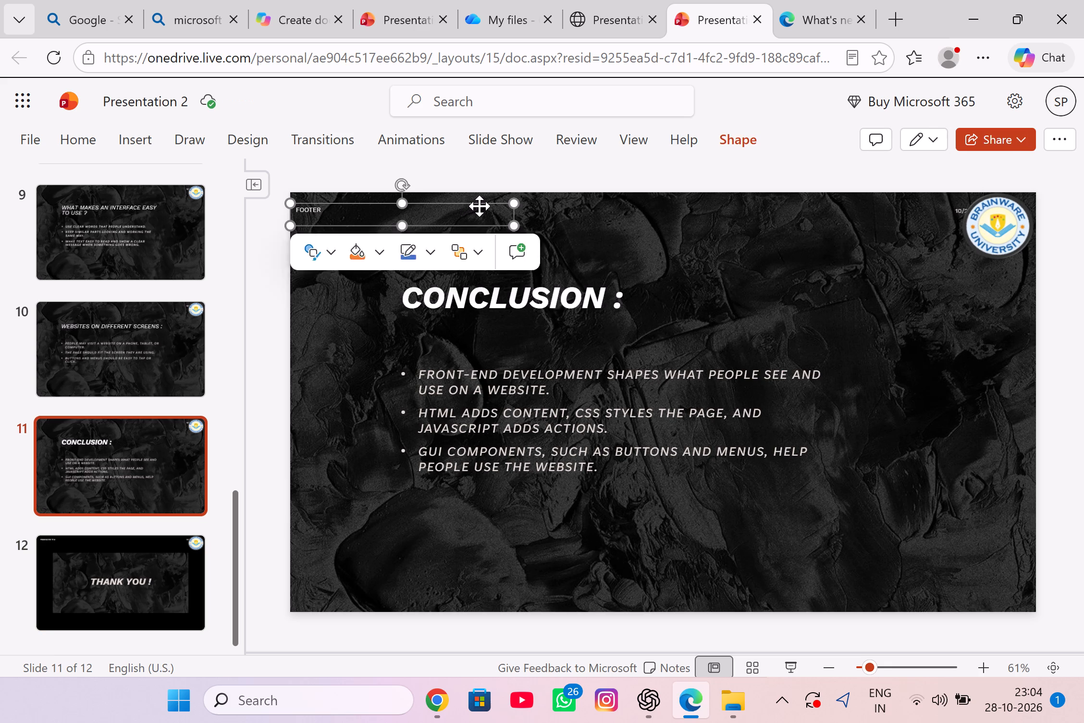
key("BackSpace")
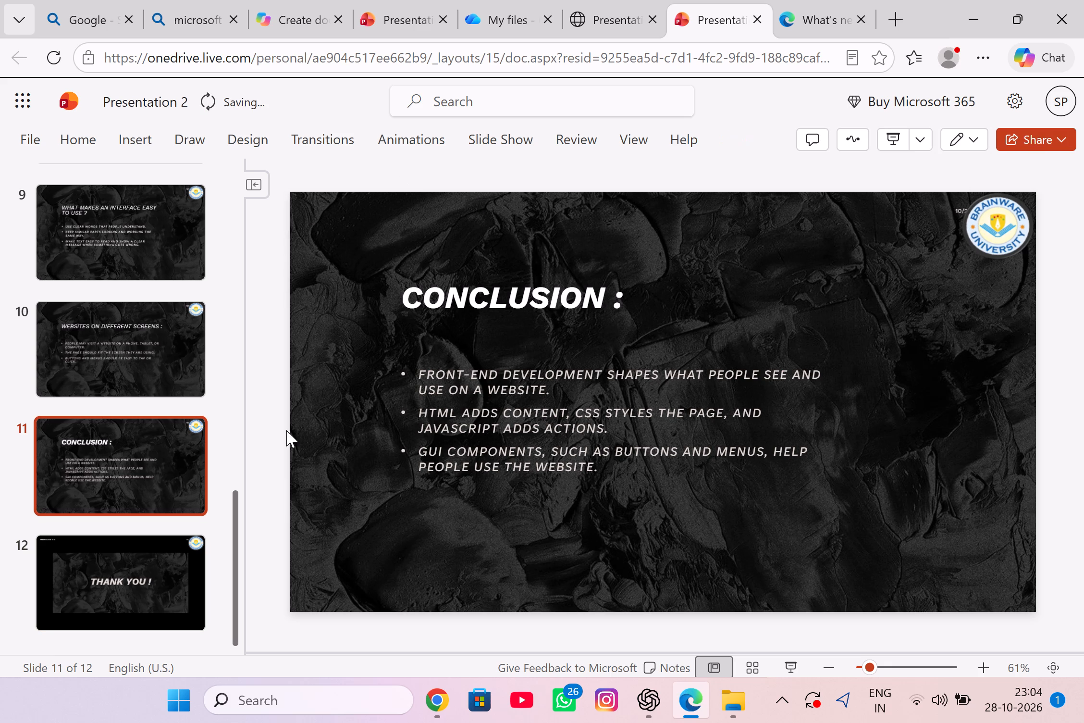
Delete the empty subtitle placeholder from slide 12, "Thank You !".
left_click(105, 580)
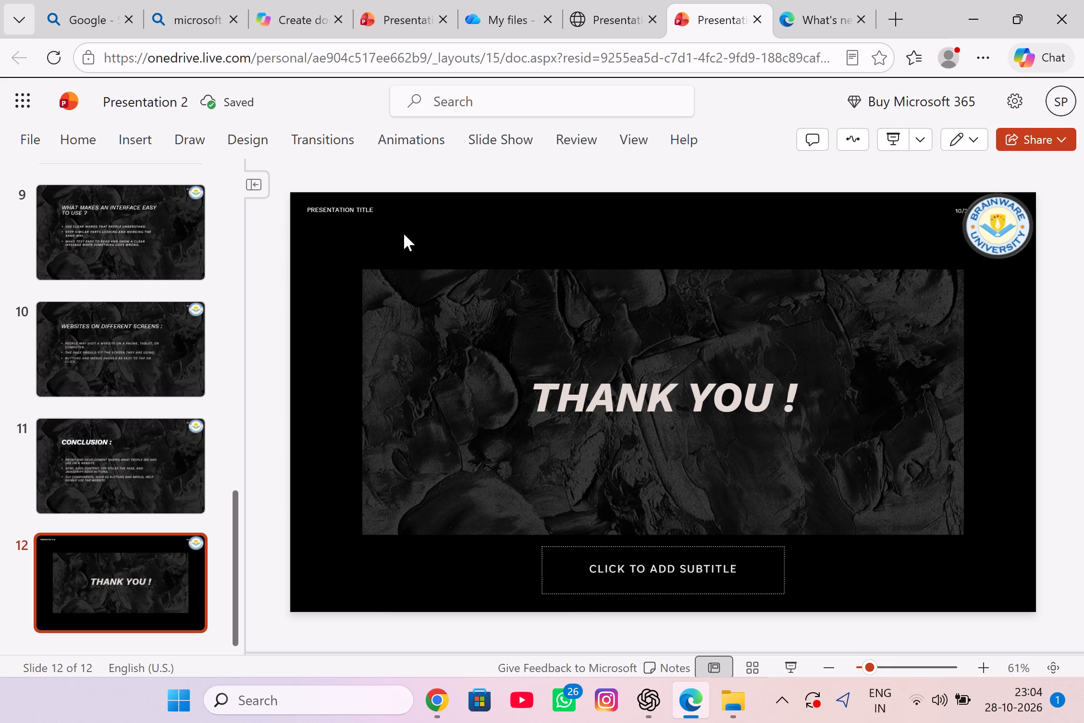
left_click(674, 556)
key("BackSpace")
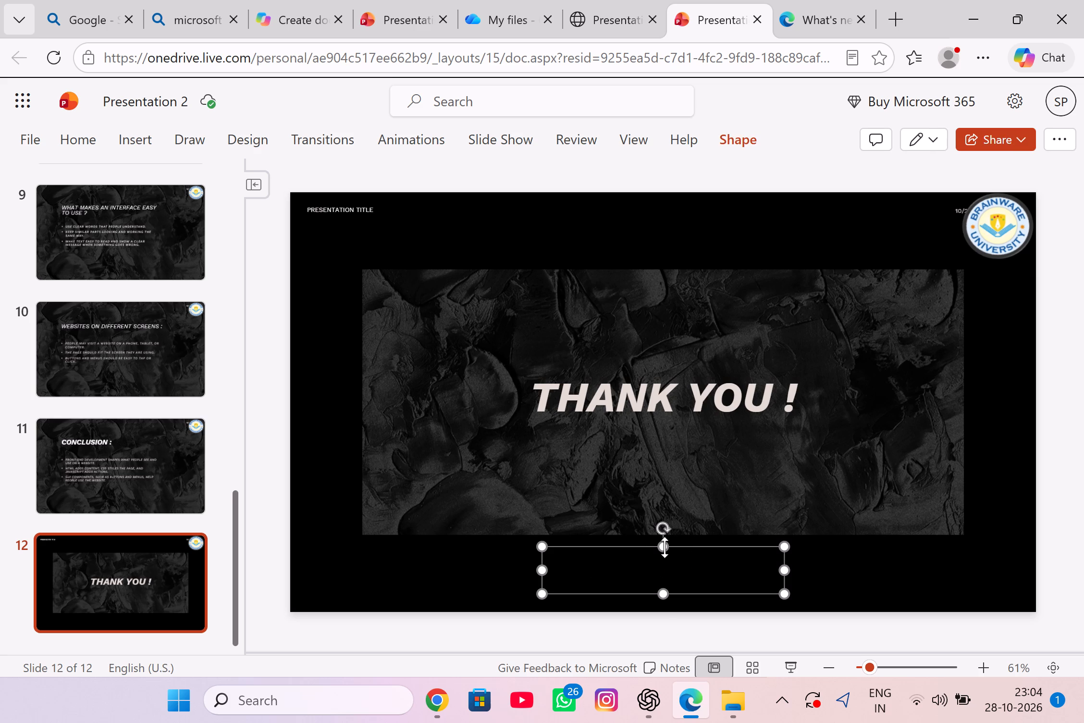
left_click(665, 547)
key("BackSpace")
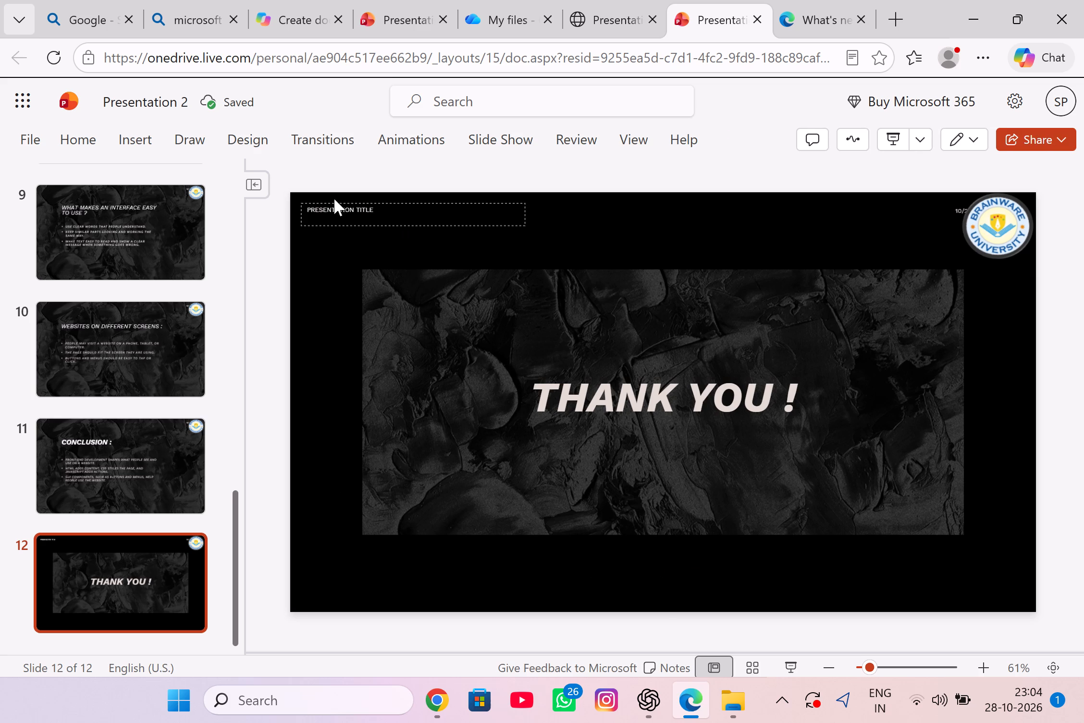
Delete the "Presentation Title" footer placeholder from slide 12, "Thank You !".
left_click(352, 209)
key("BackSpace")
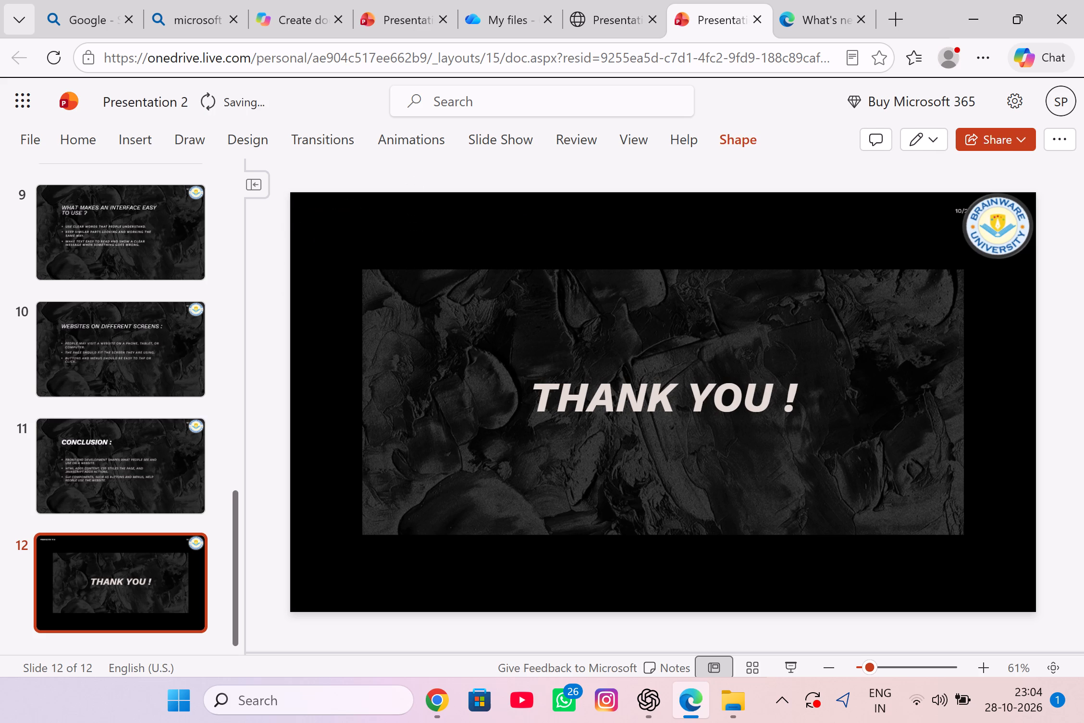
Save the presentation with the cleaned-up slides.
scroll(240, 255, "up", 15)
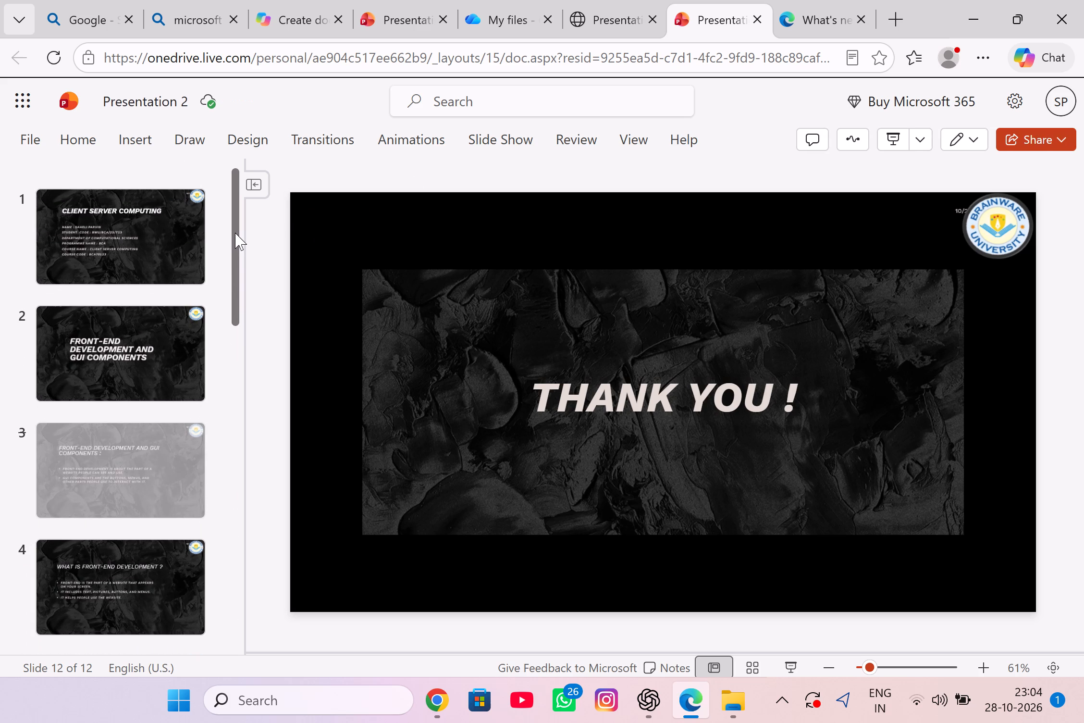
key("ctrl+s")
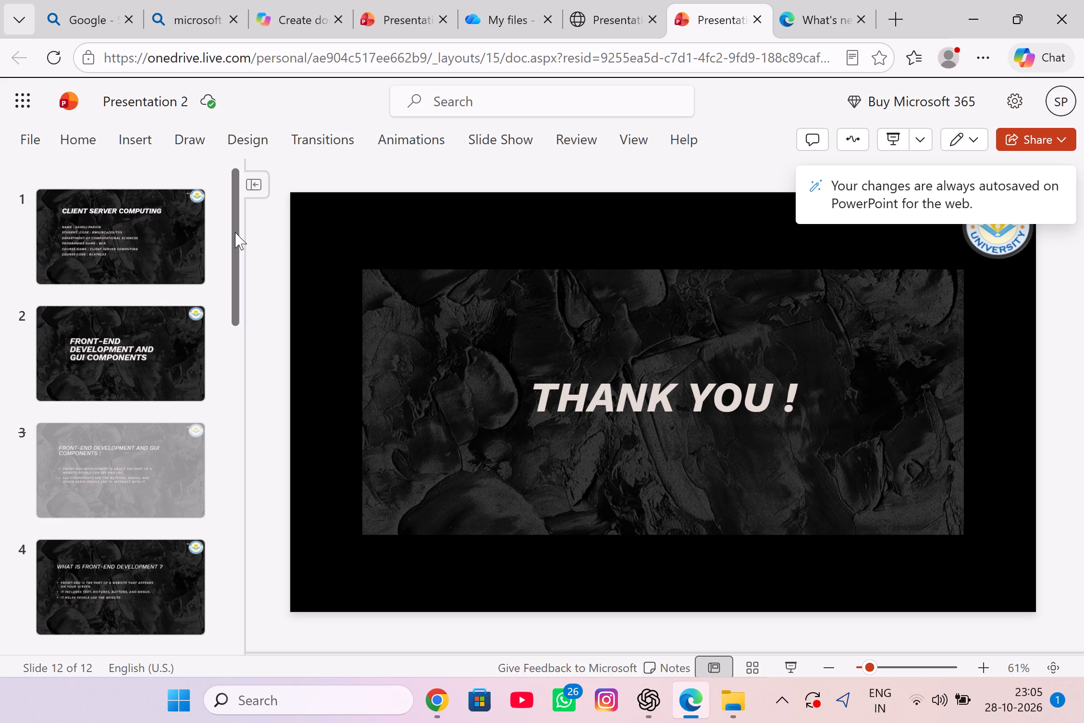
key("ctrl+s")
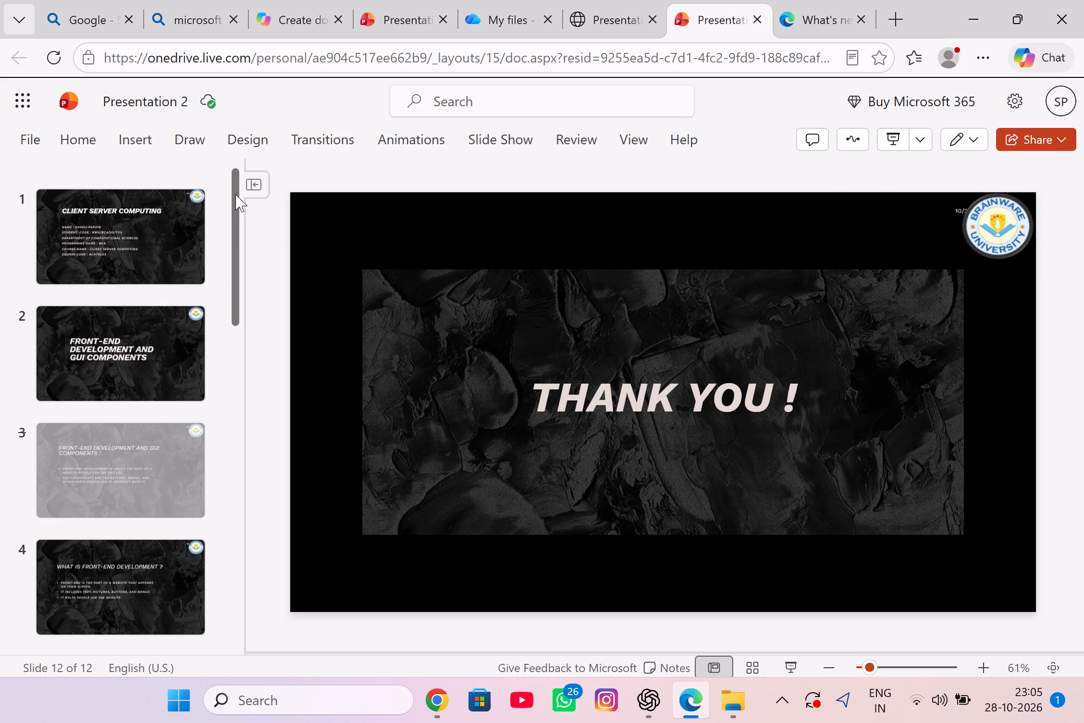
key("ctrl+s")
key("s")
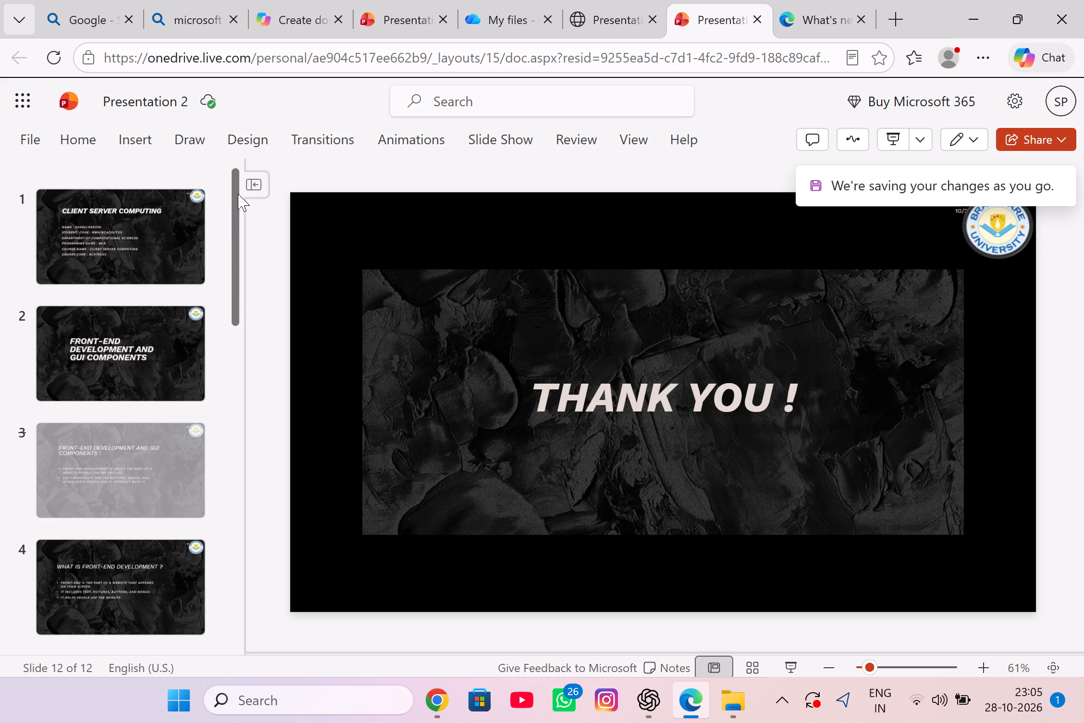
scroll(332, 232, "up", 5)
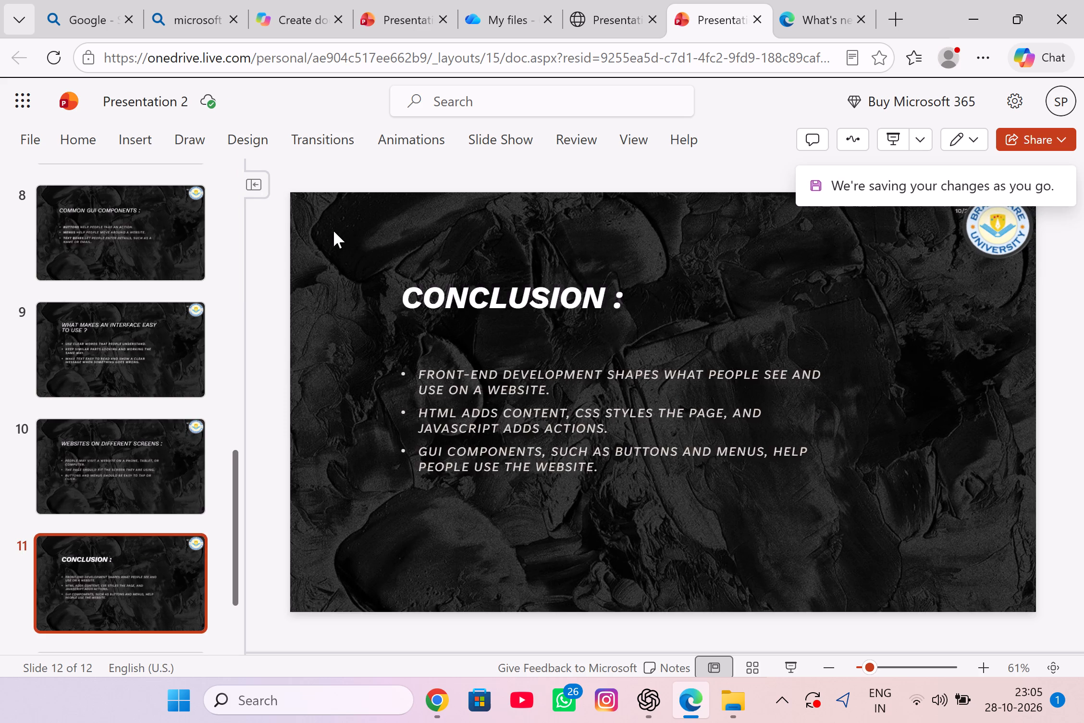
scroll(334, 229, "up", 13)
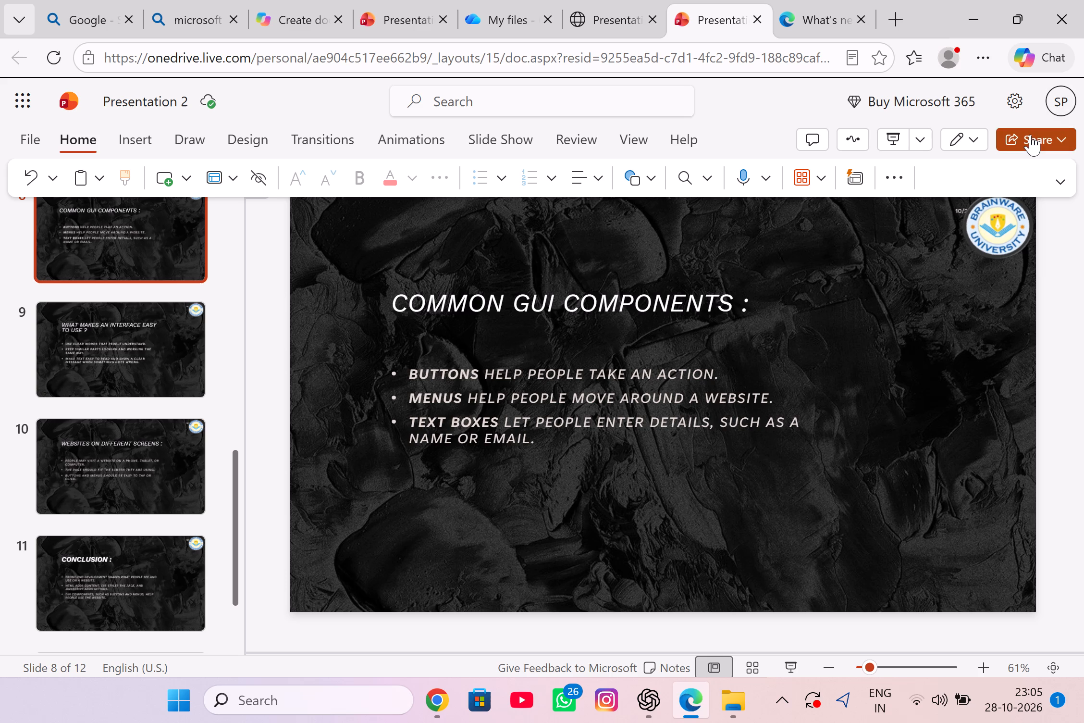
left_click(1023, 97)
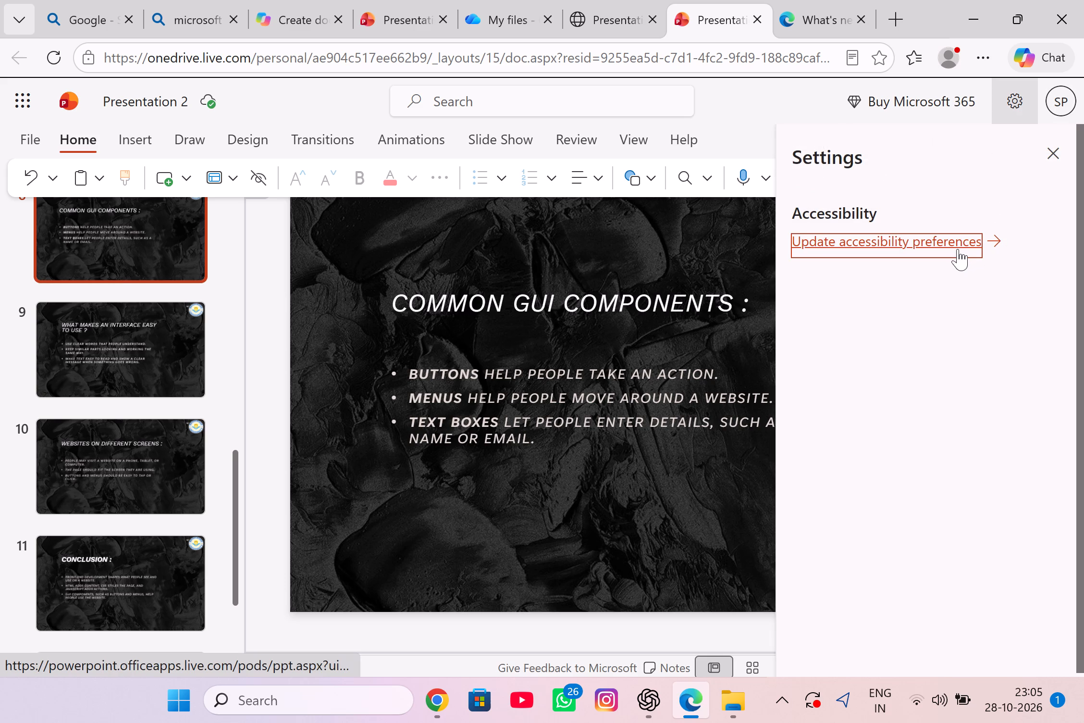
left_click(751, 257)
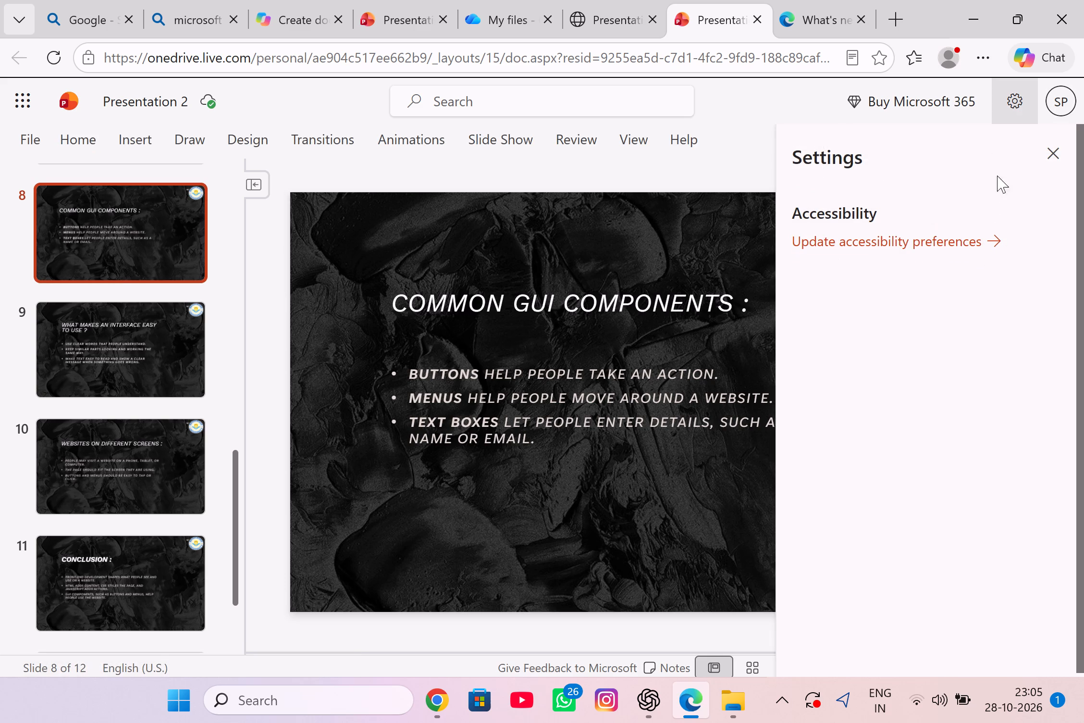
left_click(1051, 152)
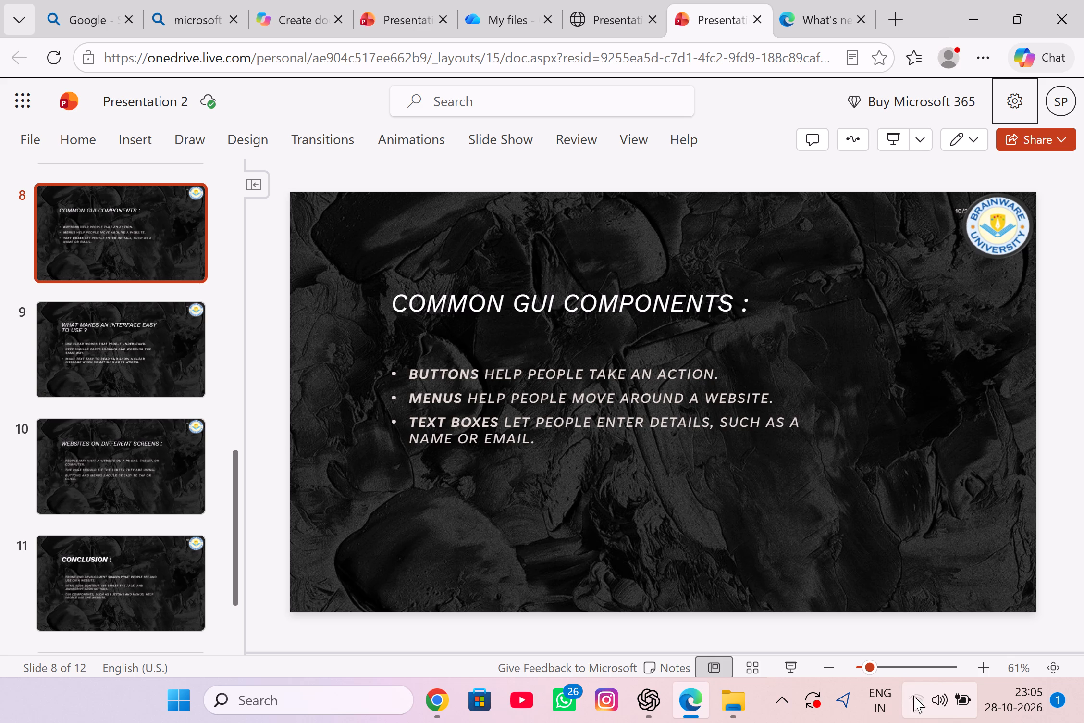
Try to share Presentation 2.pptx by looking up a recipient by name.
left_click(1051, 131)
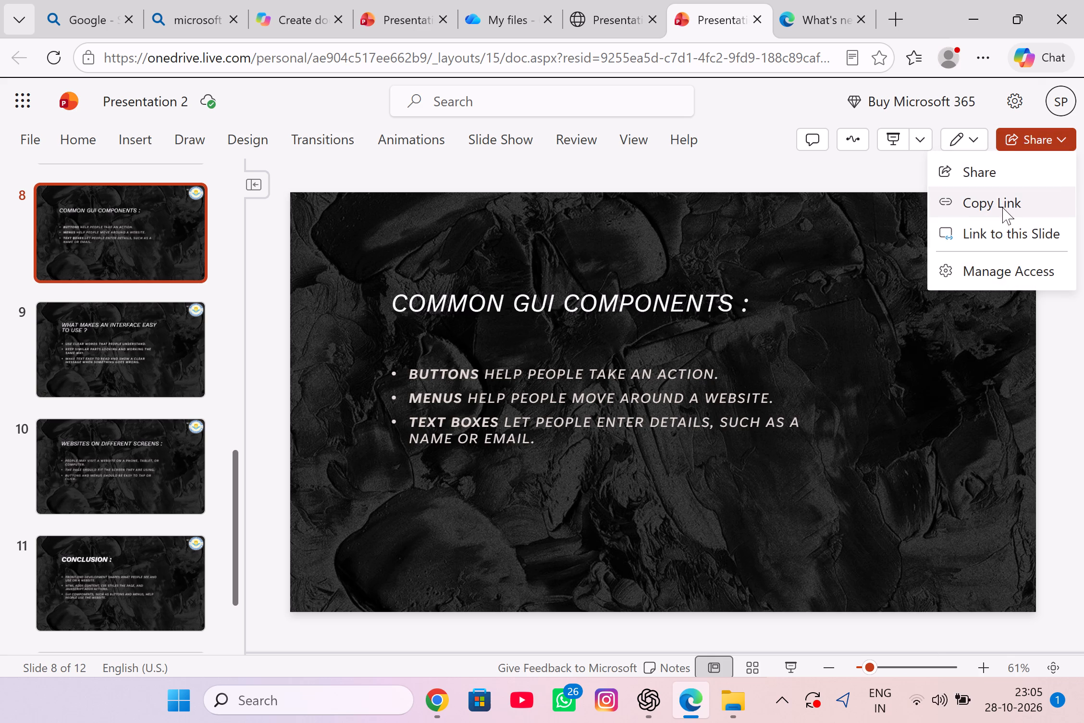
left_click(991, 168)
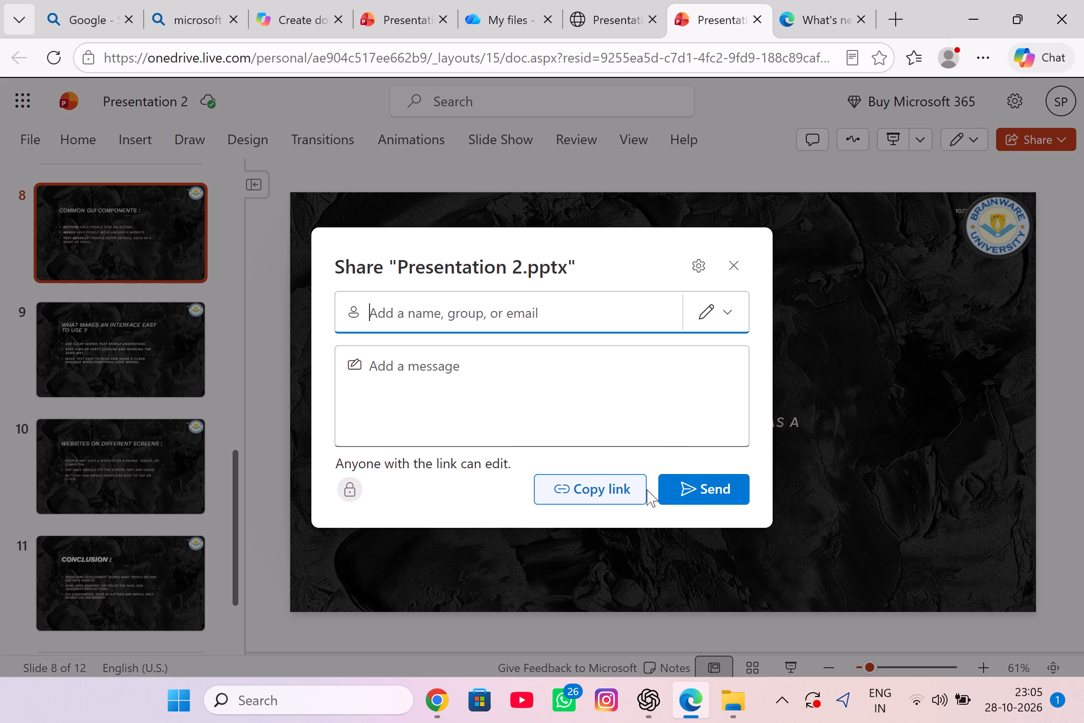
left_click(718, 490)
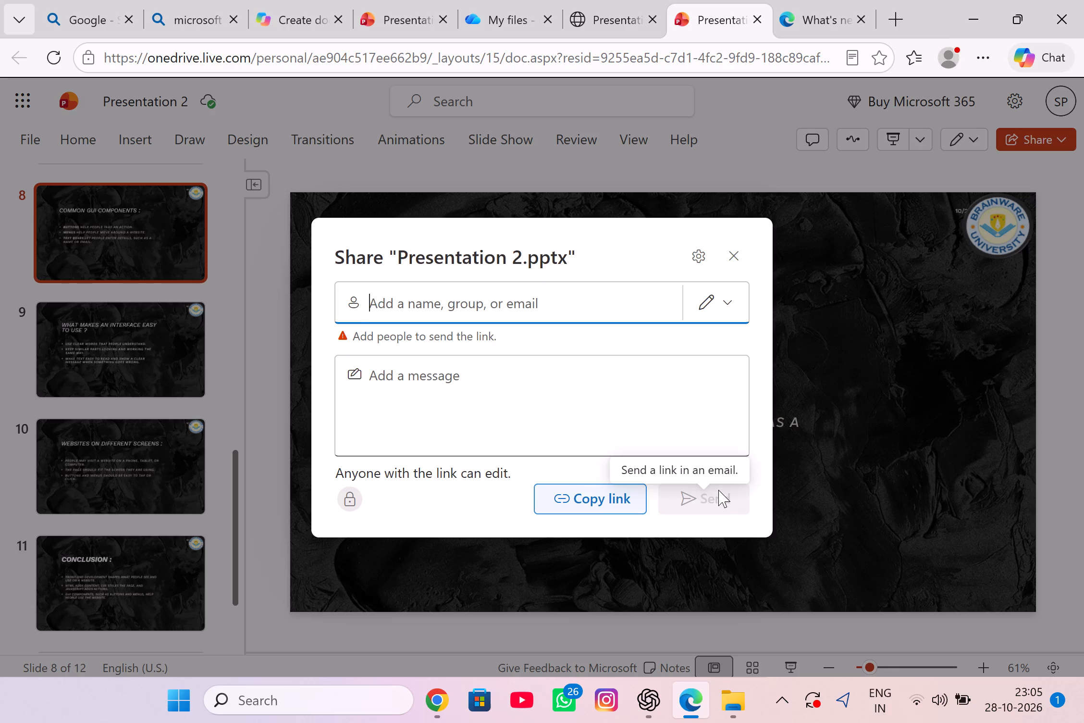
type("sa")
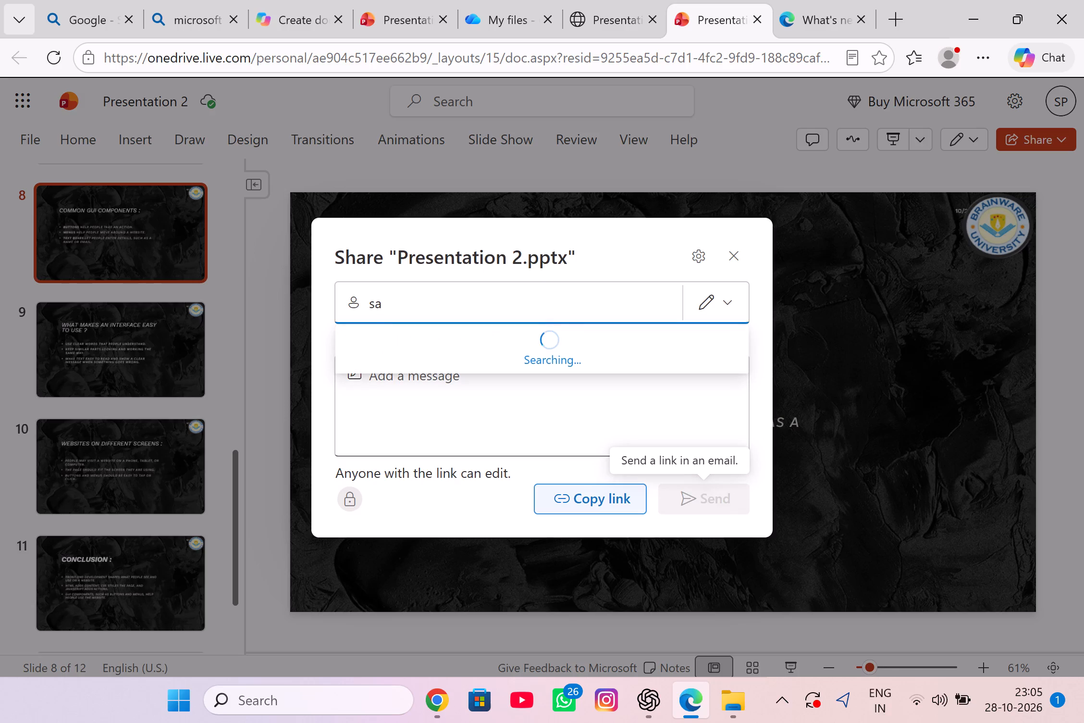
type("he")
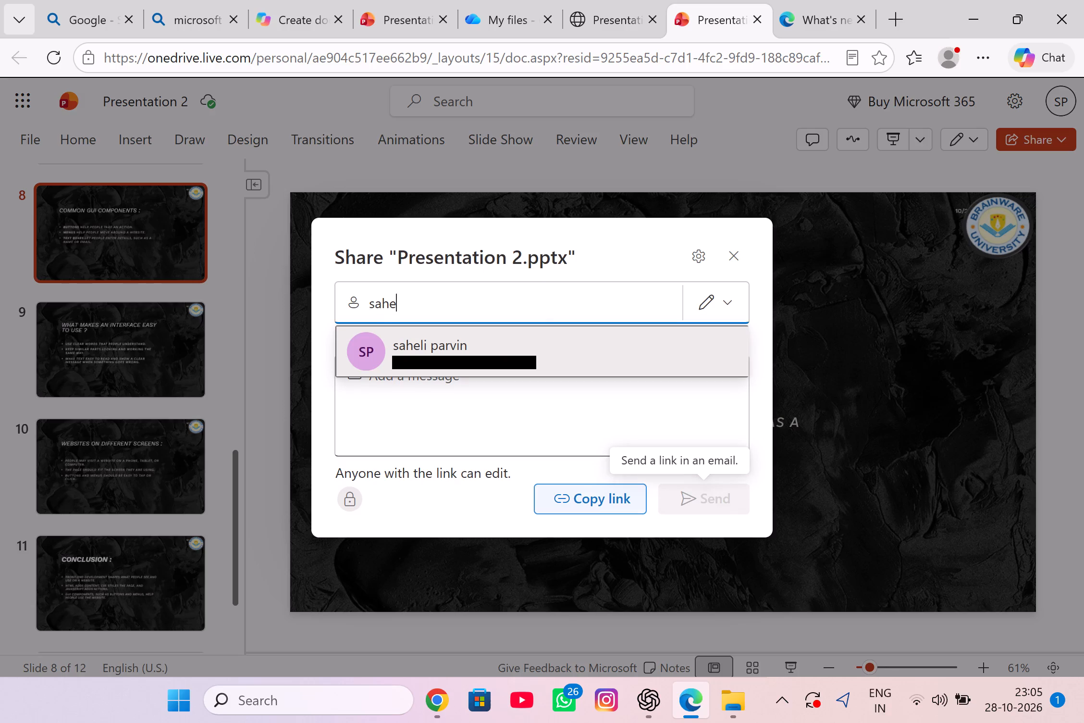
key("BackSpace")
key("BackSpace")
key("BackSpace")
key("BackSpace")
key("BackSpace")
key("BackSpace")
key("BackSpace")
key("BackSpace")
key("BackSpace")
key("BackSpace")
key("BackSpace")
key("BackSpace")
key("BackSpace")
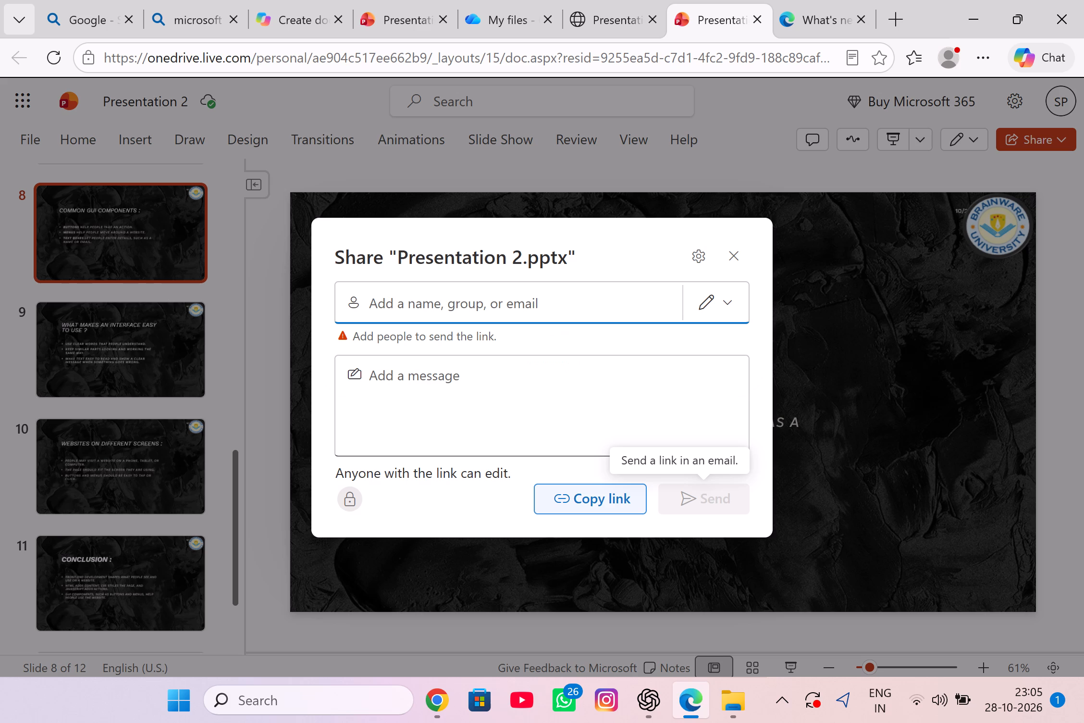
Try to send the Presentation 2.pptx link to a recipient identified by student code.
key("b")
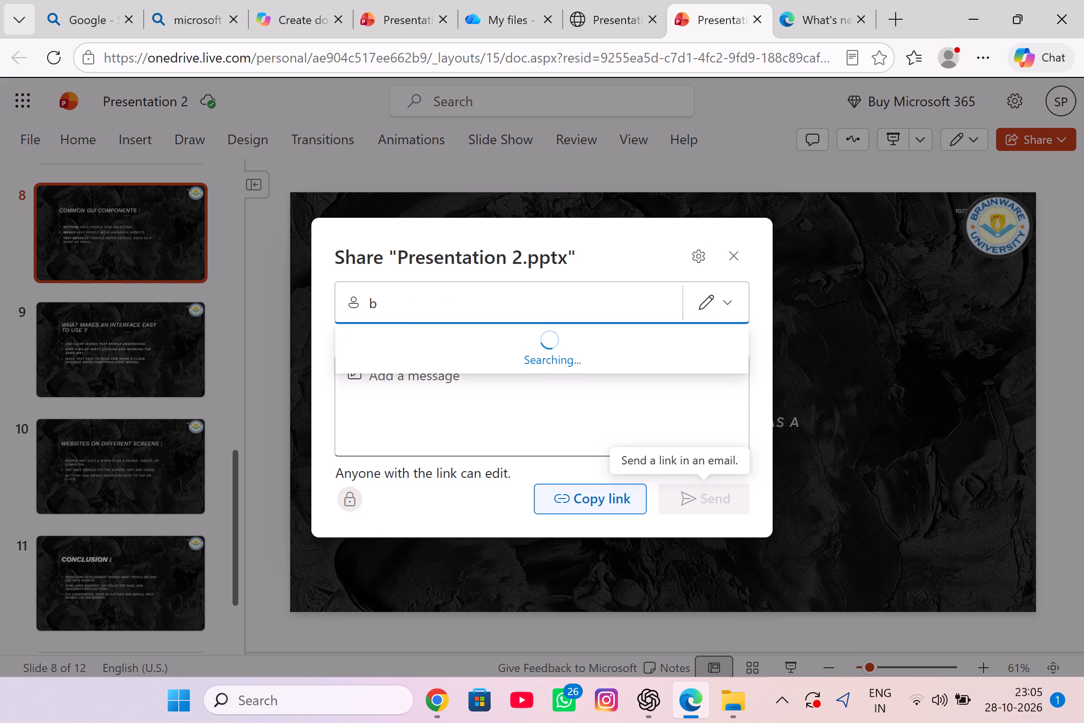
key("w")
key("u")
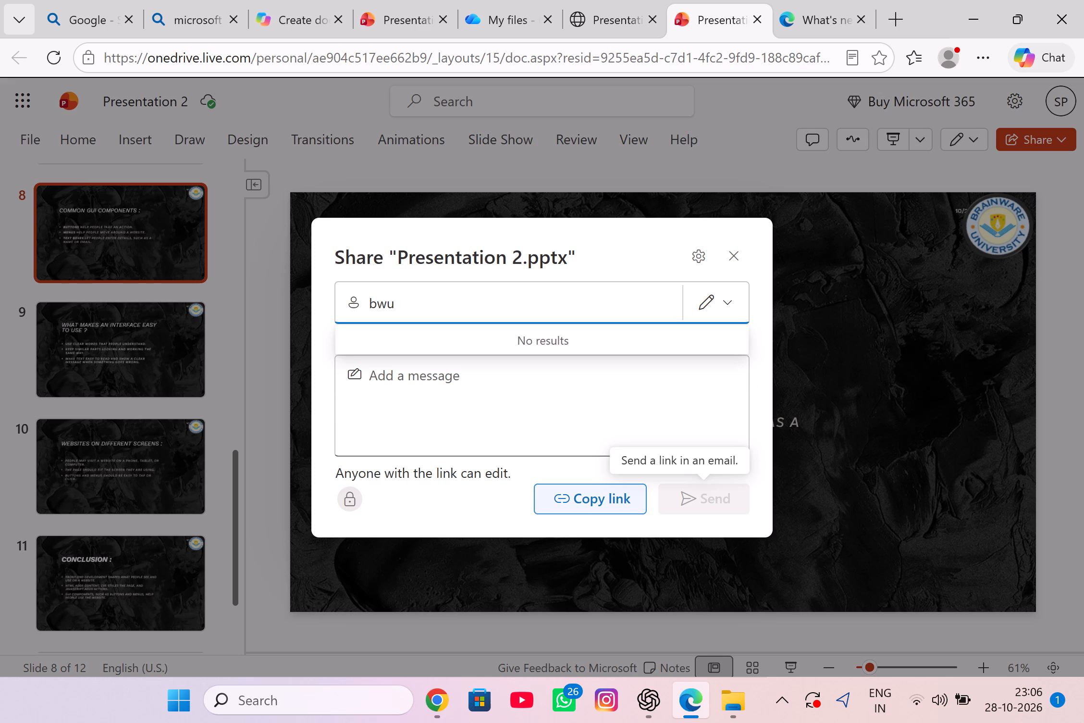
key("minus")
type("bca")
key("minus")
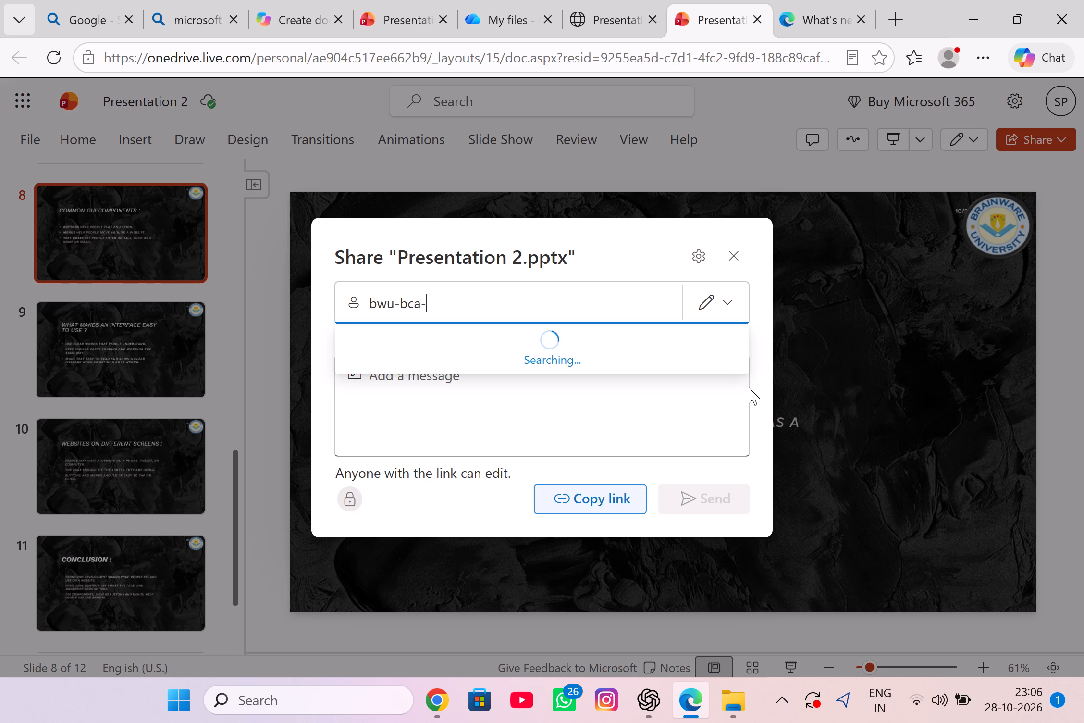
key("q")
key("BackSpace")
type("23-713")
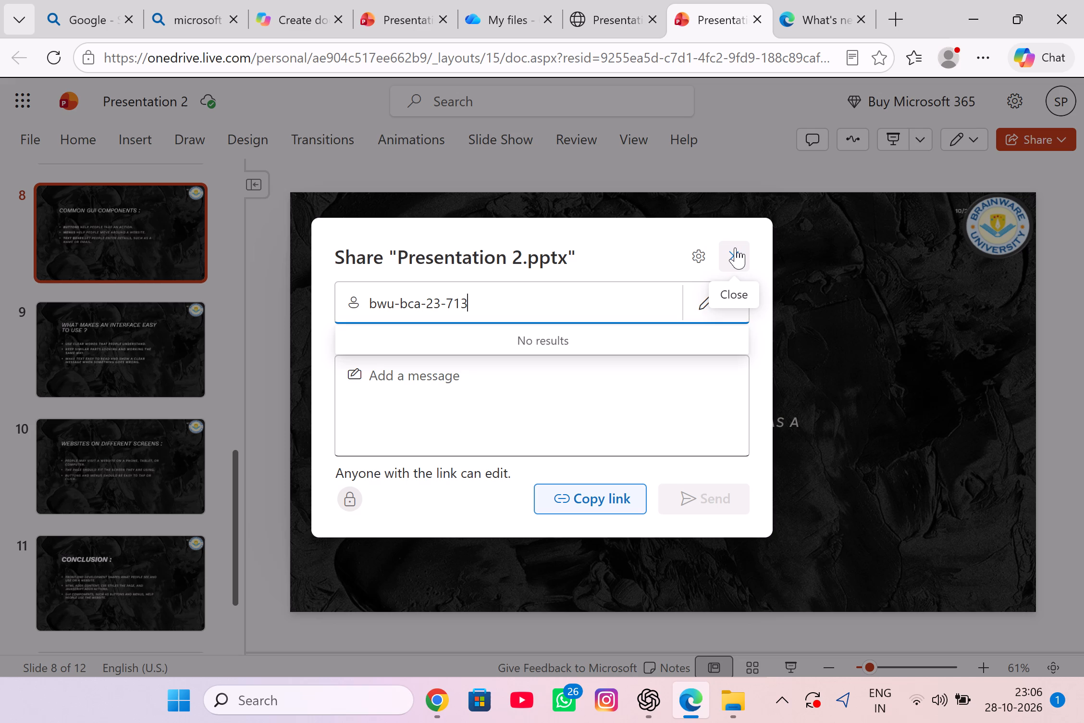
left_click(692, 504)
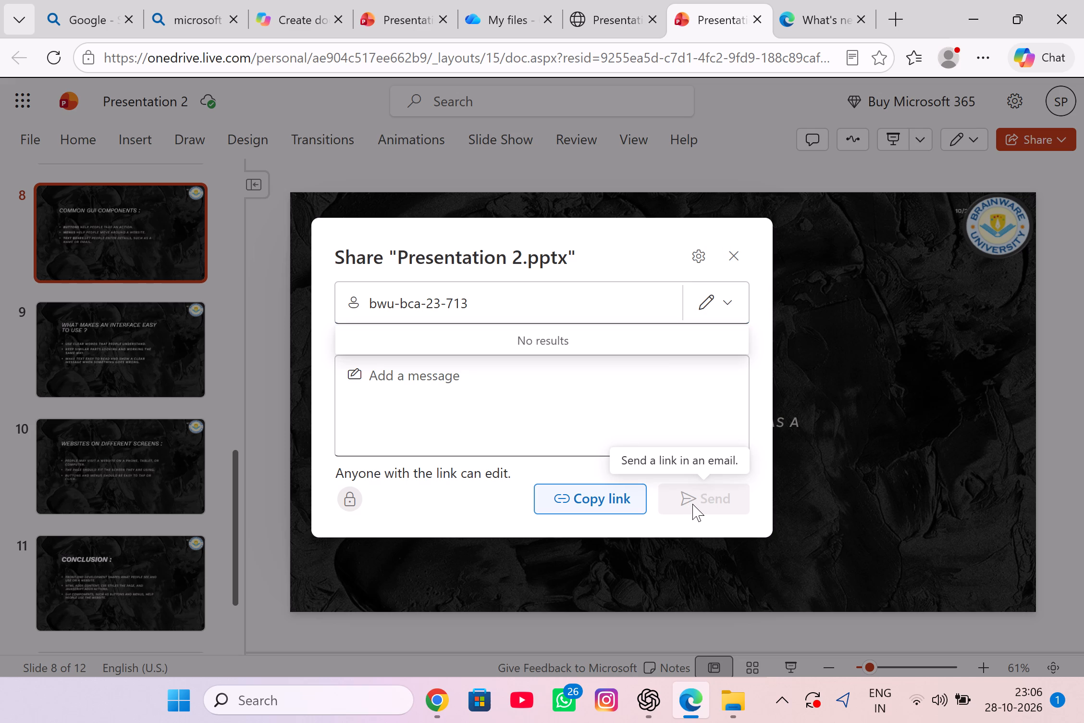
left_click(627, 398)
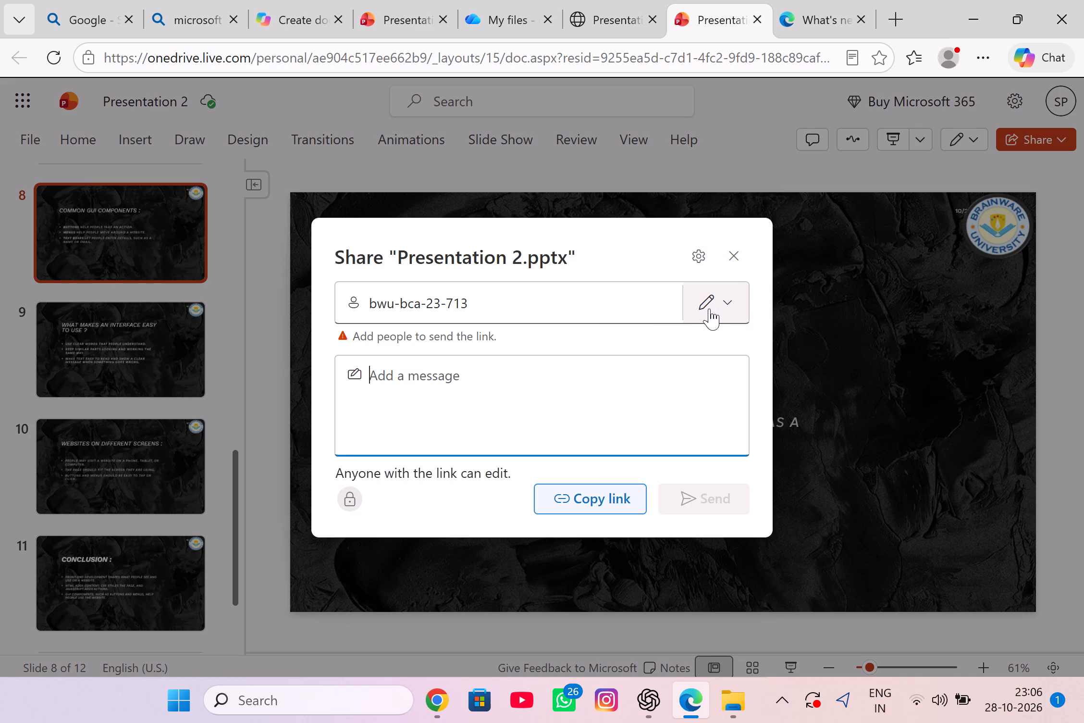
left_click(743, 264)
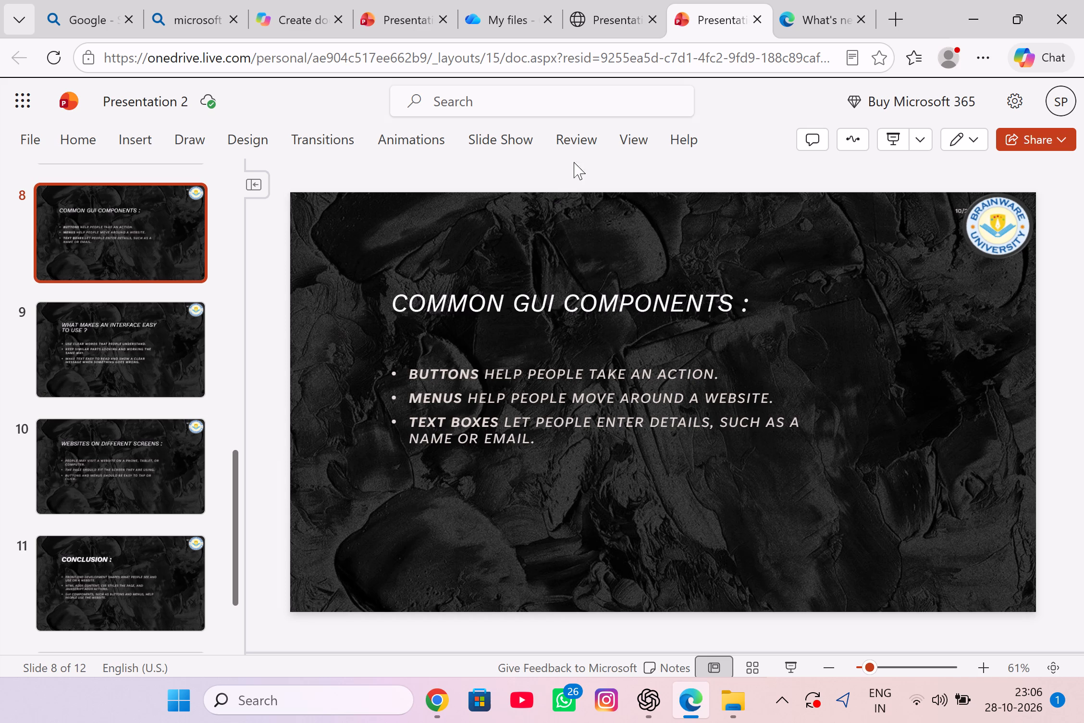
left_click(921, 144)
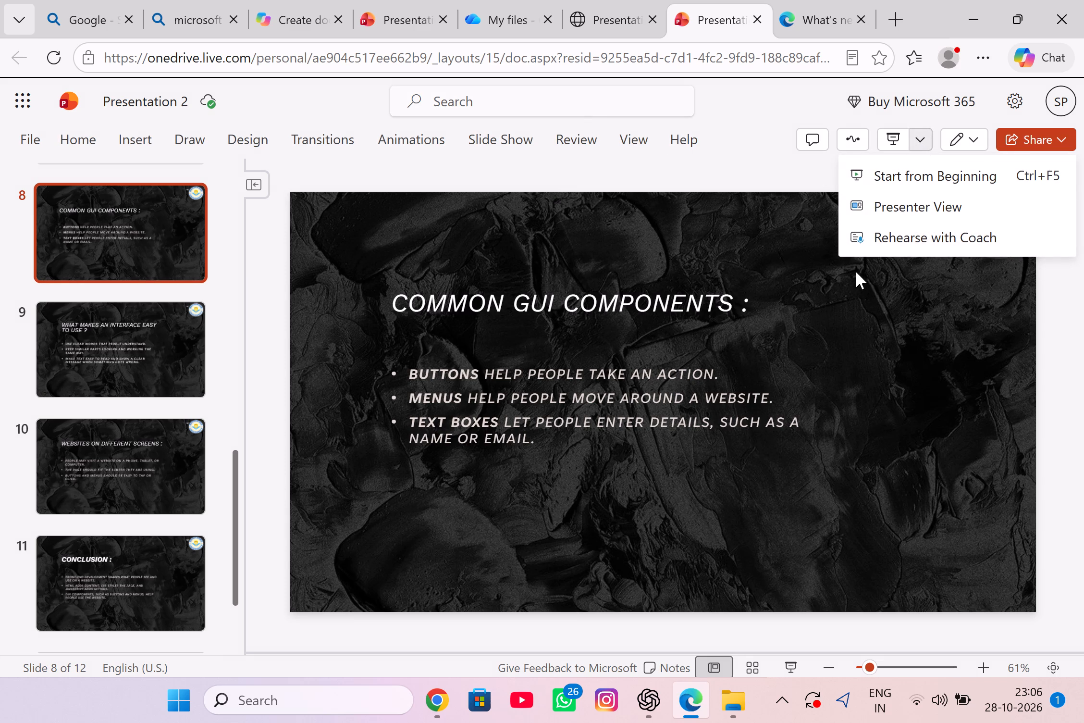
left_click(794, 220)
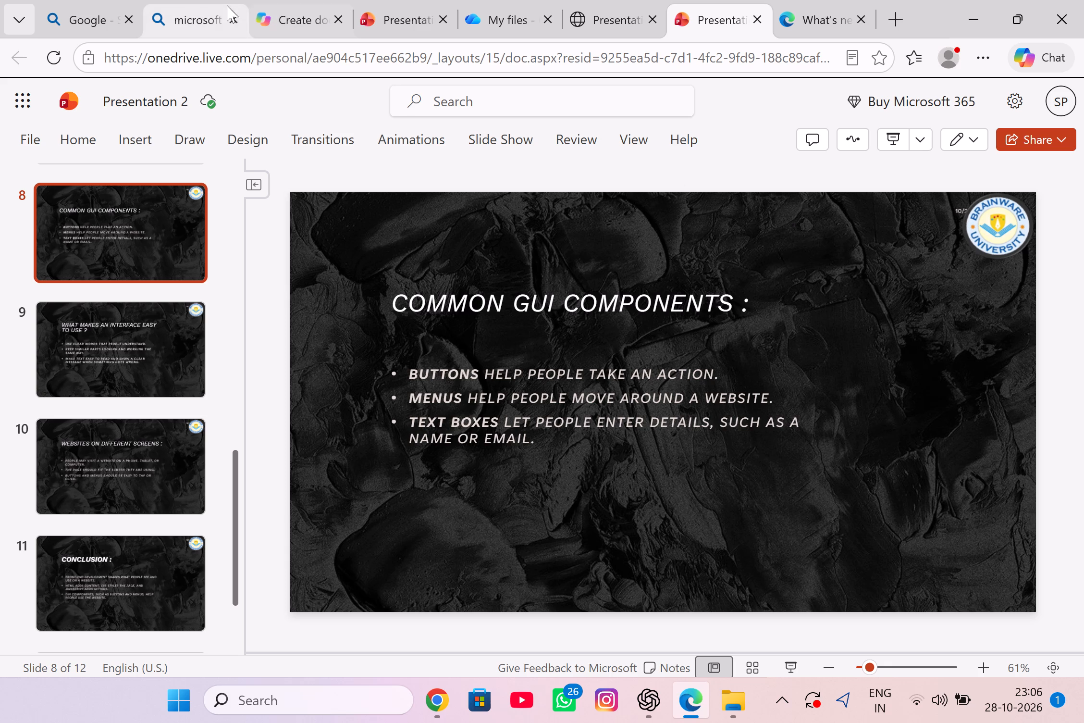
Open the Documents location where Presentation 2 is saved in OneDrive.
left_click(216, 96)
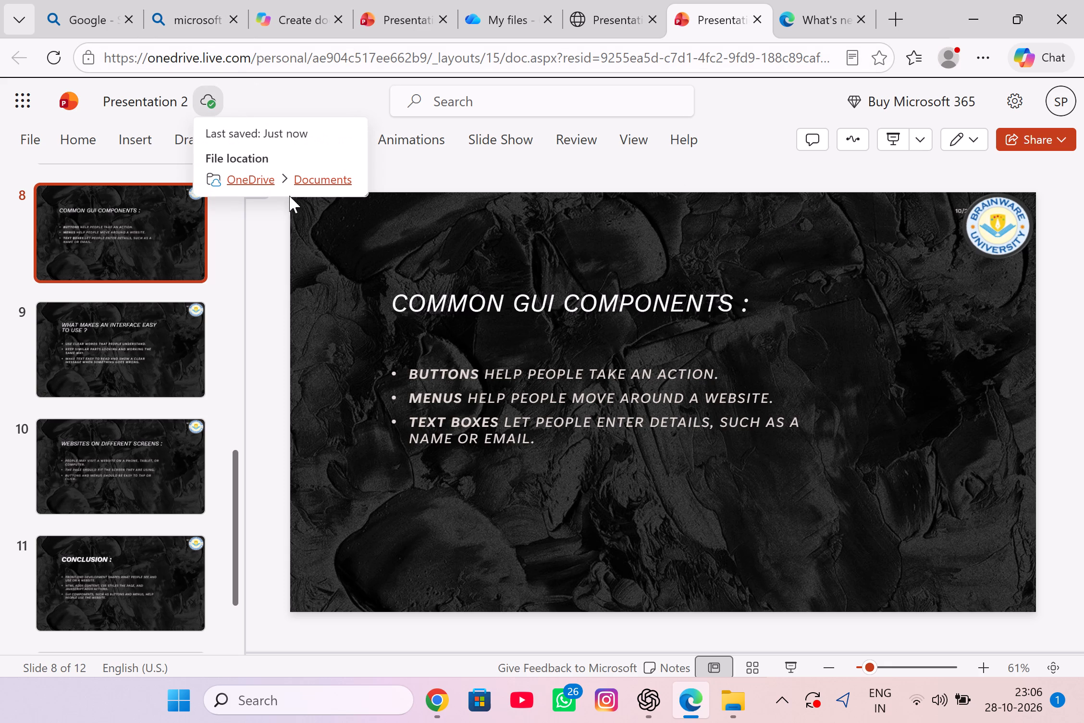
left_click(315, 180)
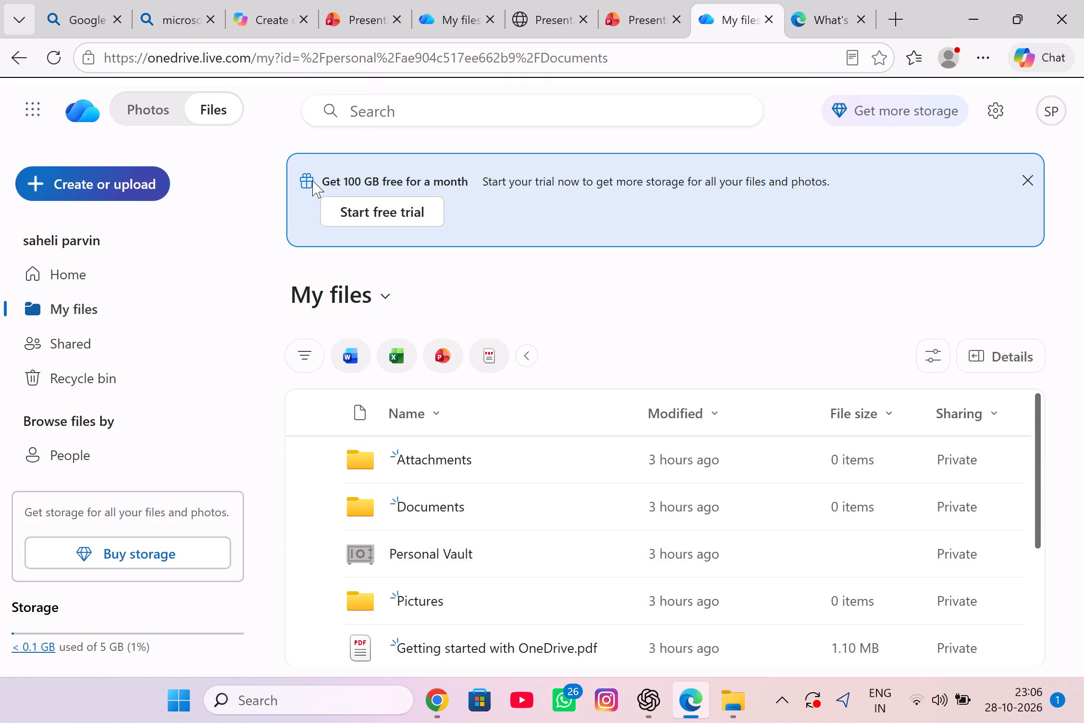
Download the Documents folder from My files and allow the site to download multiple files.
scroll(312, 388, "down", 1)
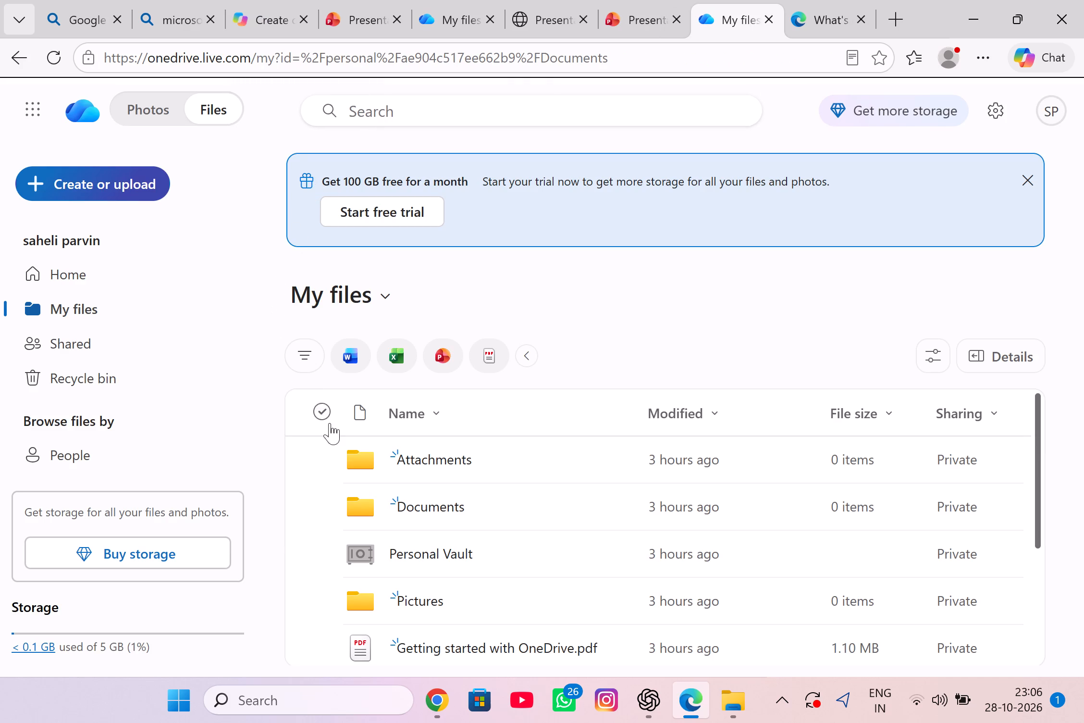
scroll(349, 448, "down", 7)
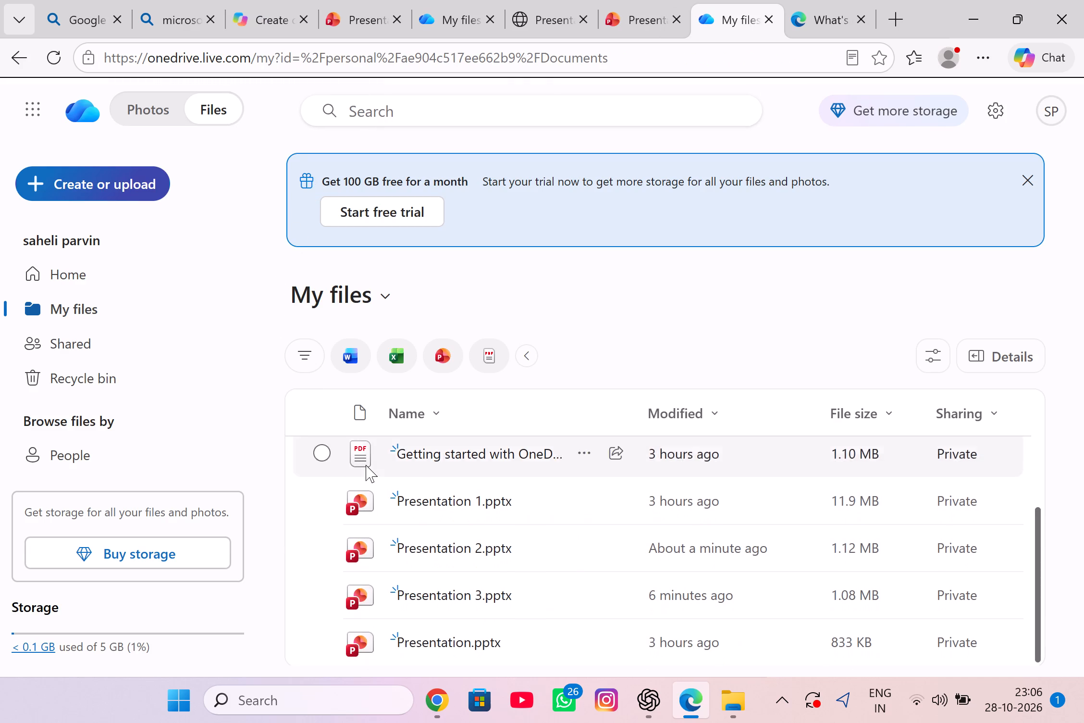
scroll(366, 465, "up", 2)
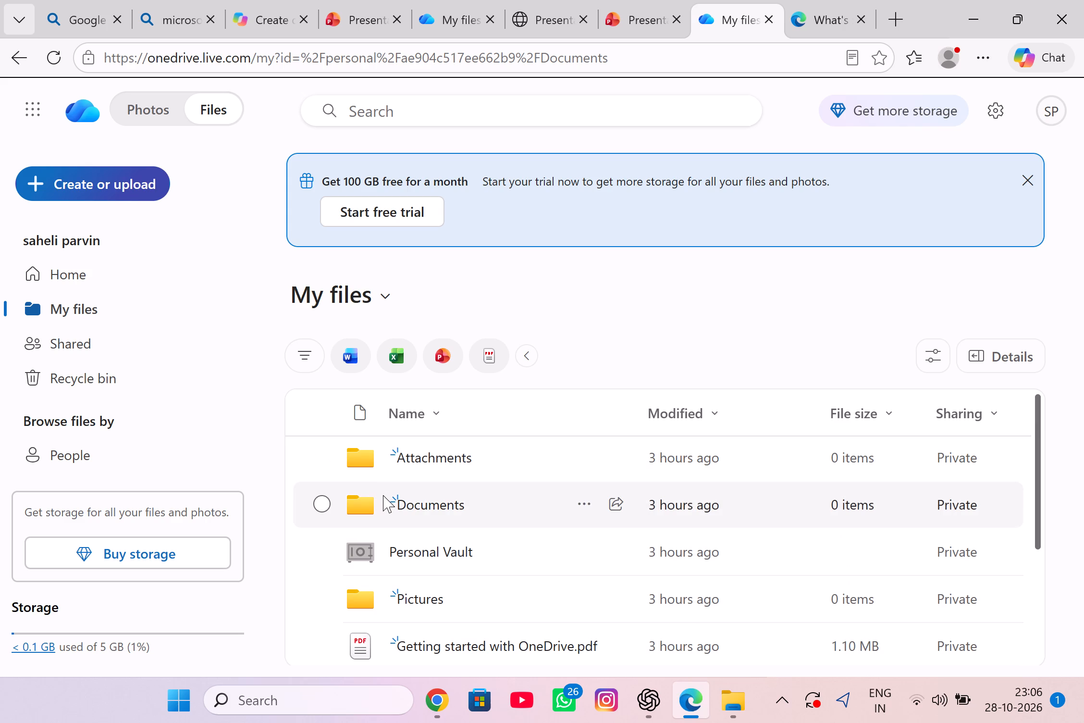
left_click(383, 495)
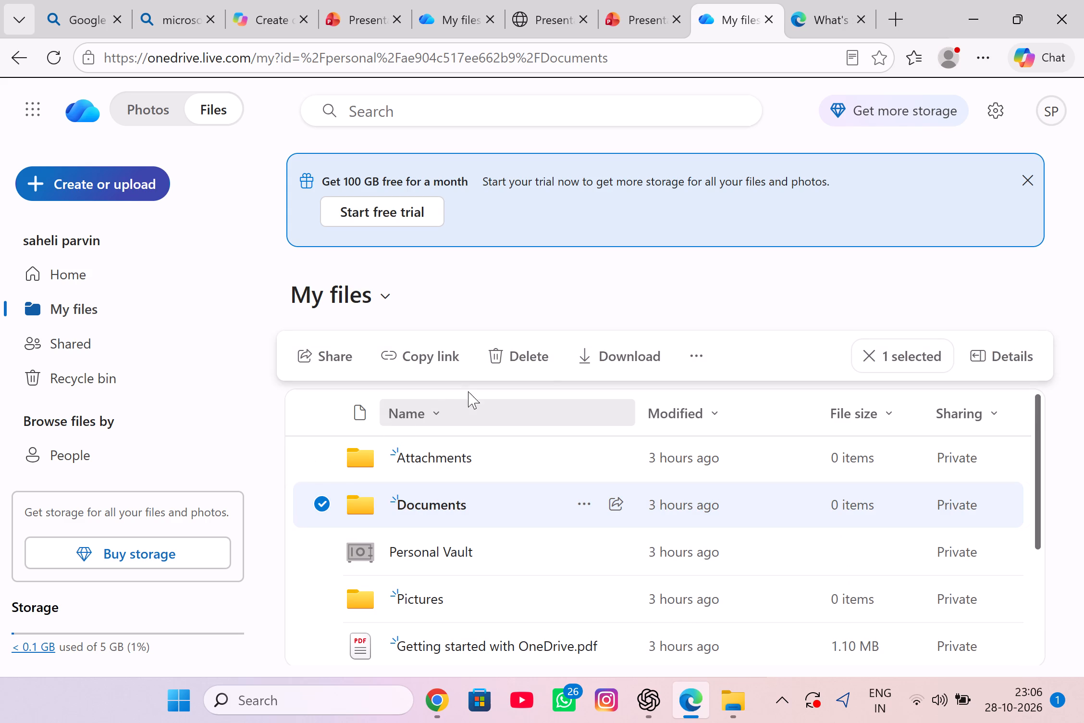
double_click(587, 364)
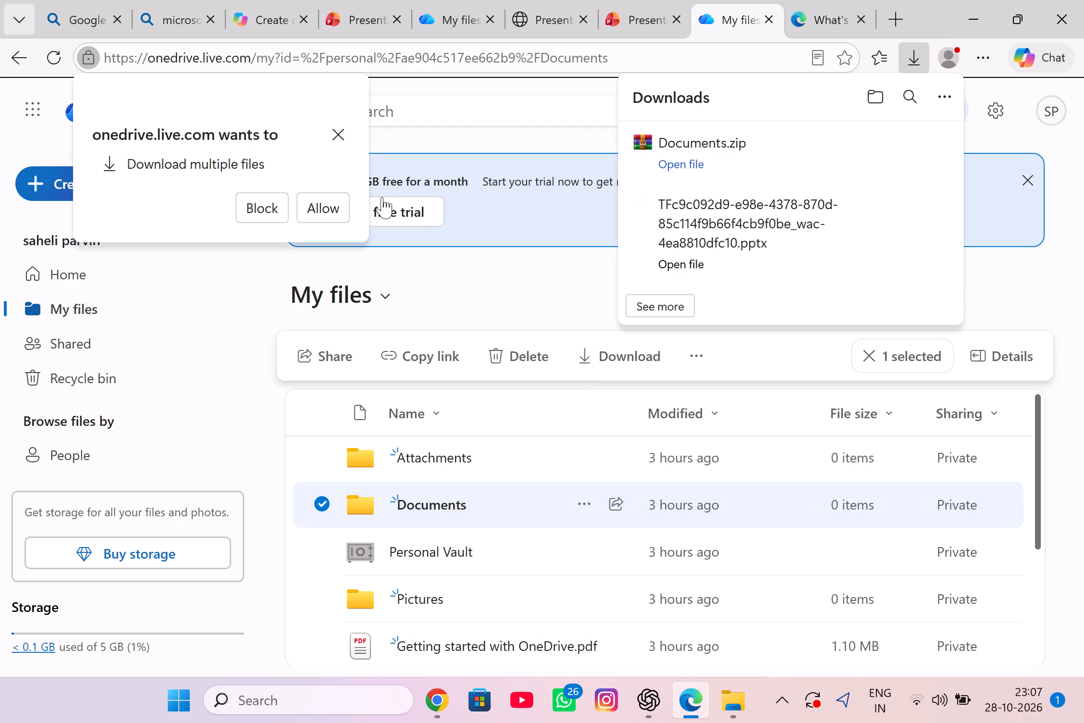
left_click(333, 196)
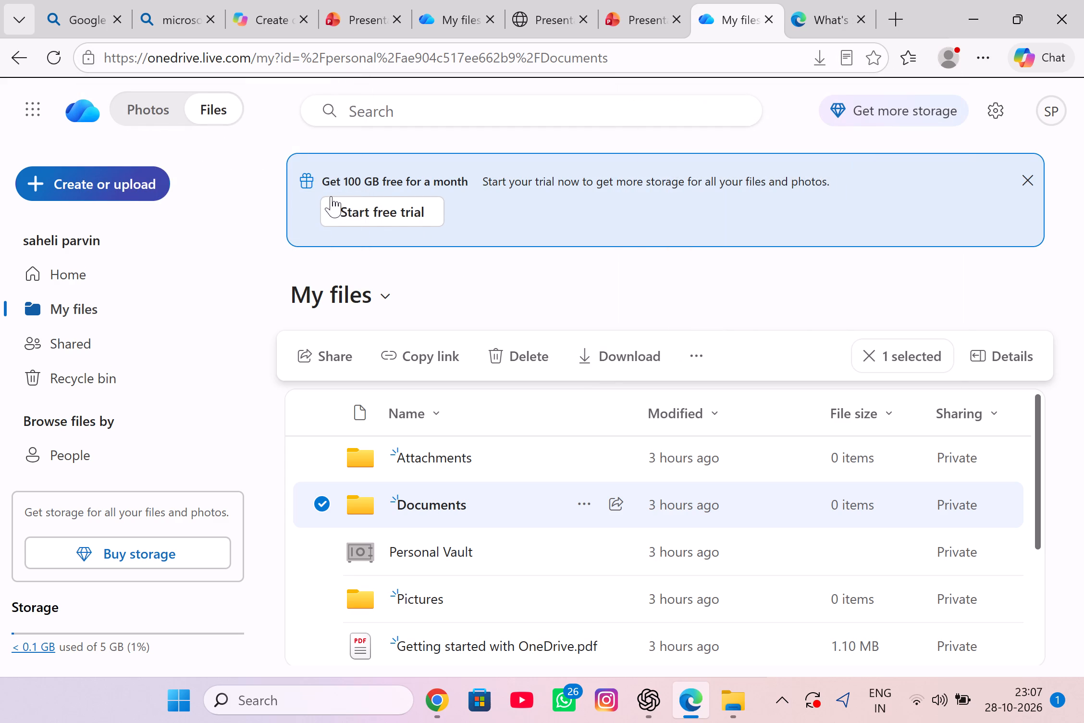